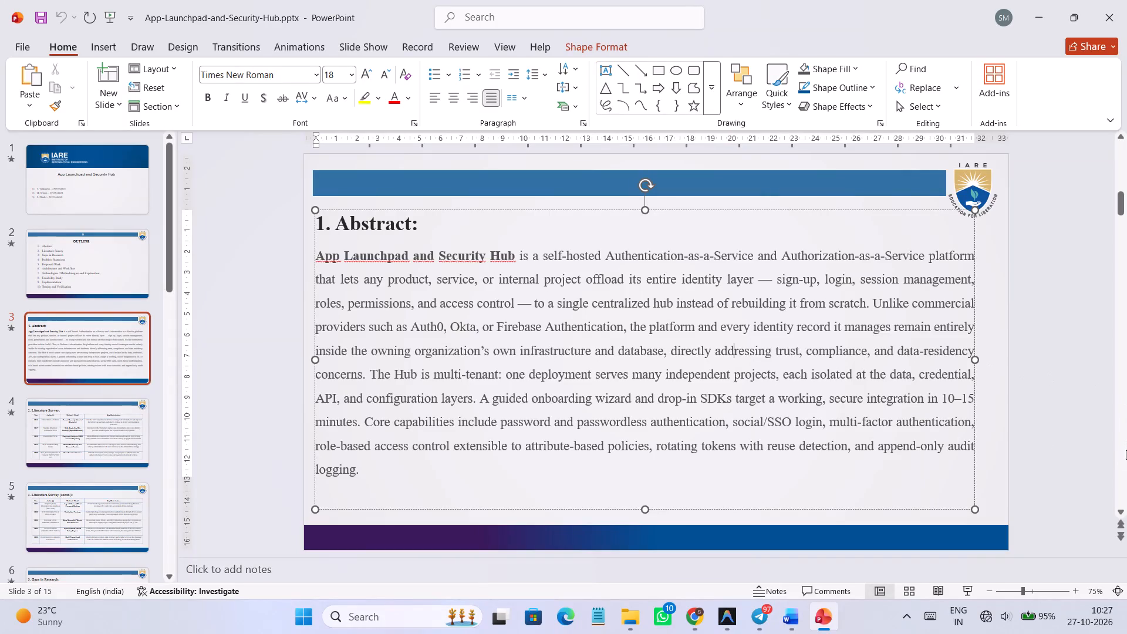
# Switch to File Explorer and open the SRI > SRI folder under BTECH IARE > IARE INTERNSHIPS.
pyautogui.click(997, 429)
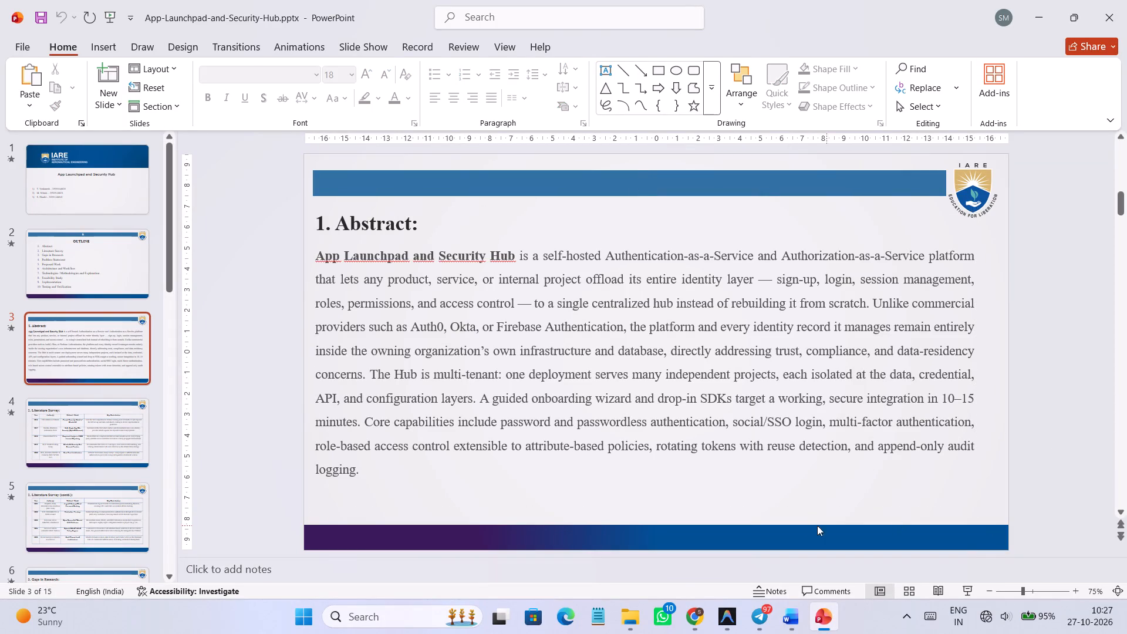
pyautogui.click(633, 610)
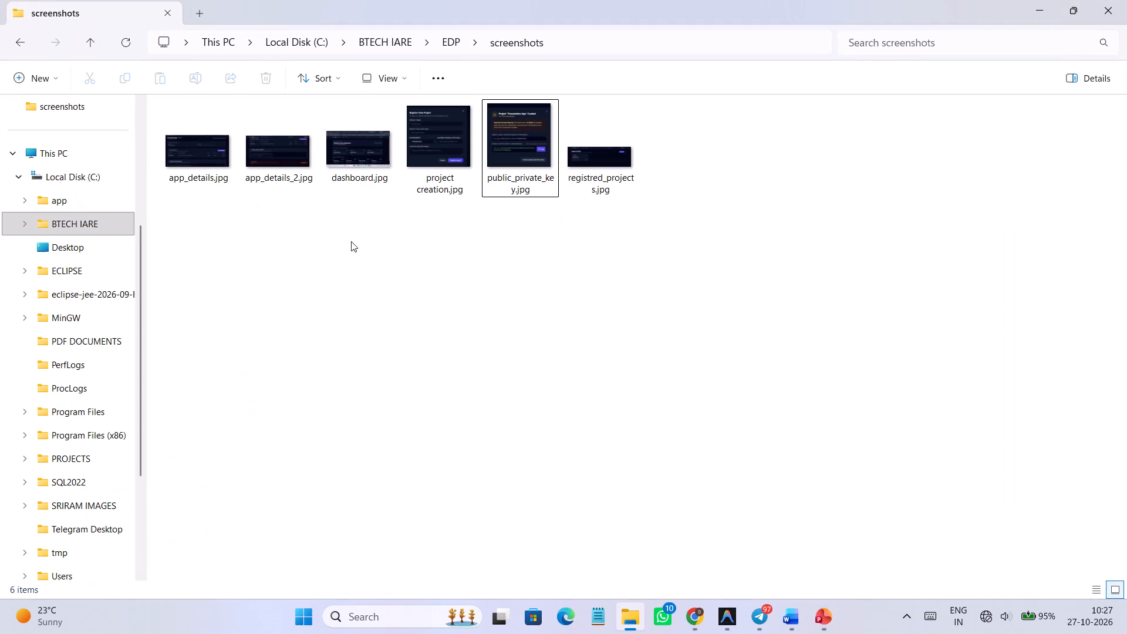
pyautogui.scroll(1, 91, 237)
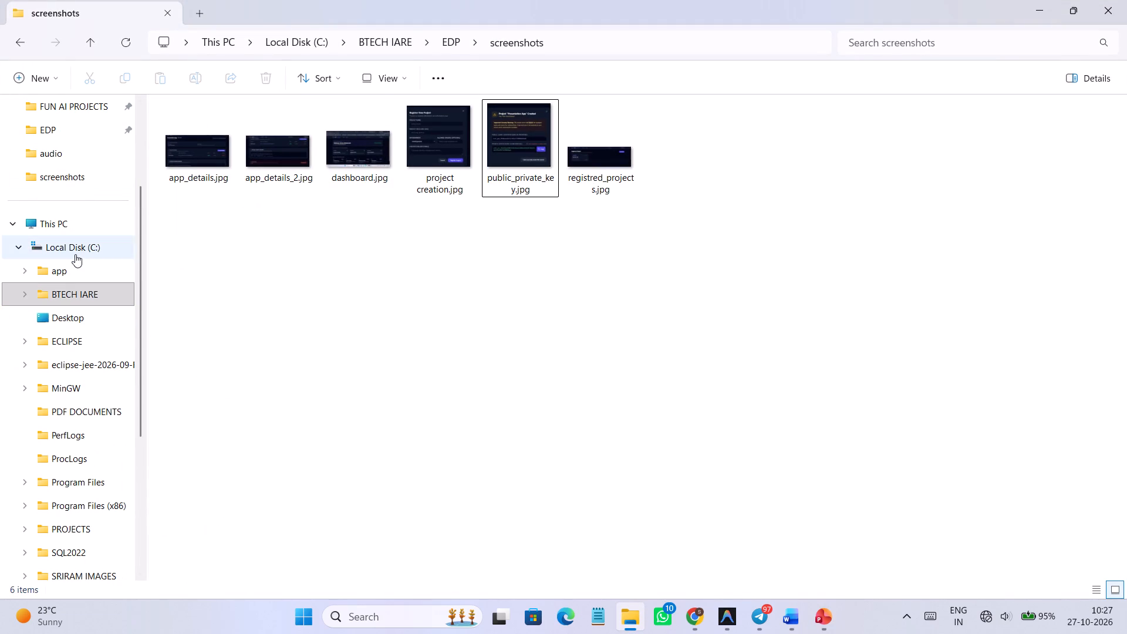
pyautogui.doubleClick(78, 292)
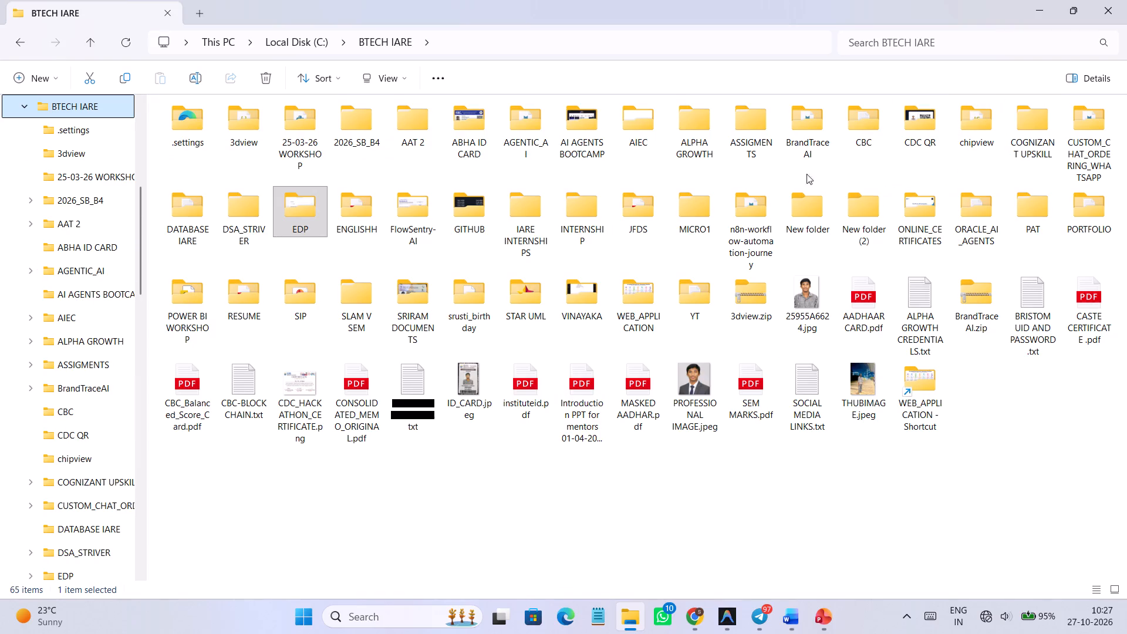
pyautogui.doubleClick(513, 220)
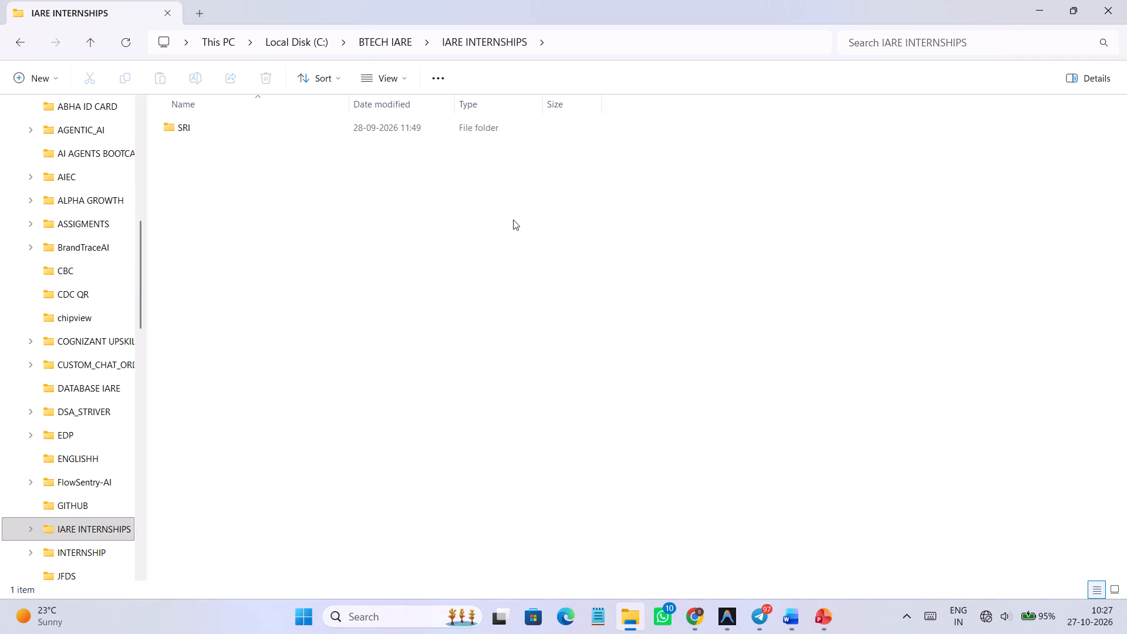
pyautogui.doubleClick(326, 127)
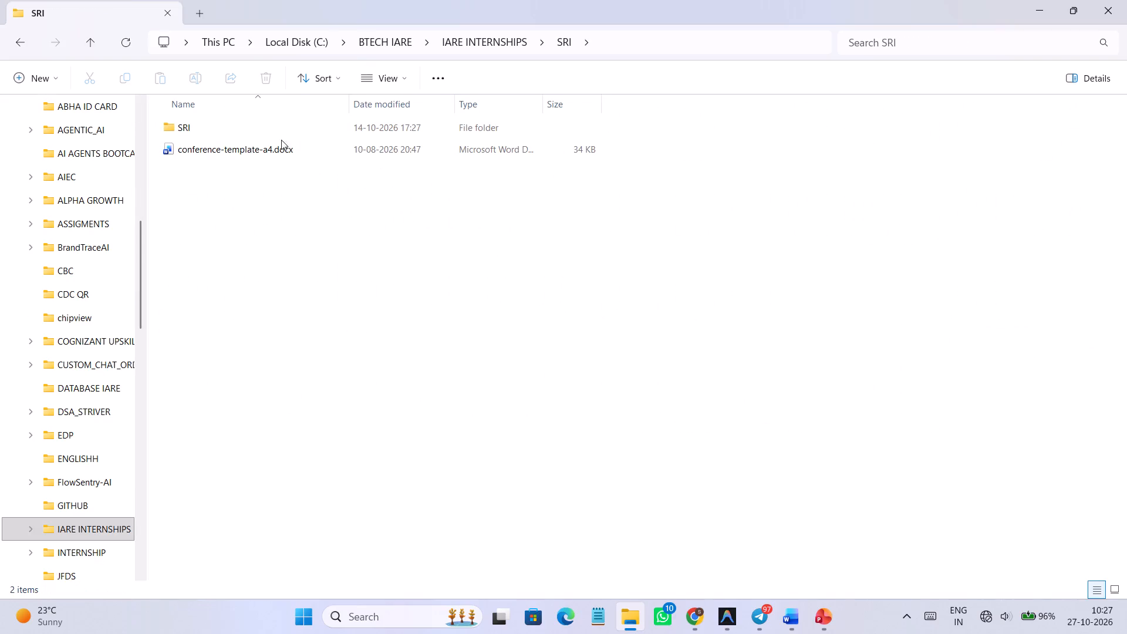
pyautogui.doubleClick(255, 131)
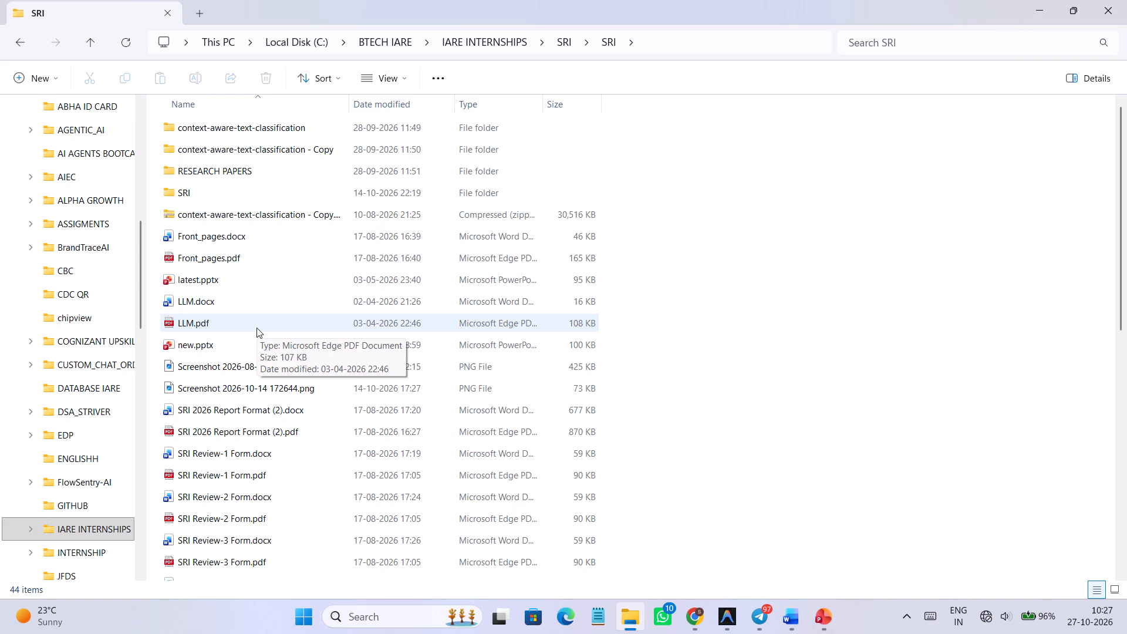
# Look through the folder's files and open sriam_template - Copy.docx from its SRI subfolder.
pyautogui.scroll(-1, 257, 328)
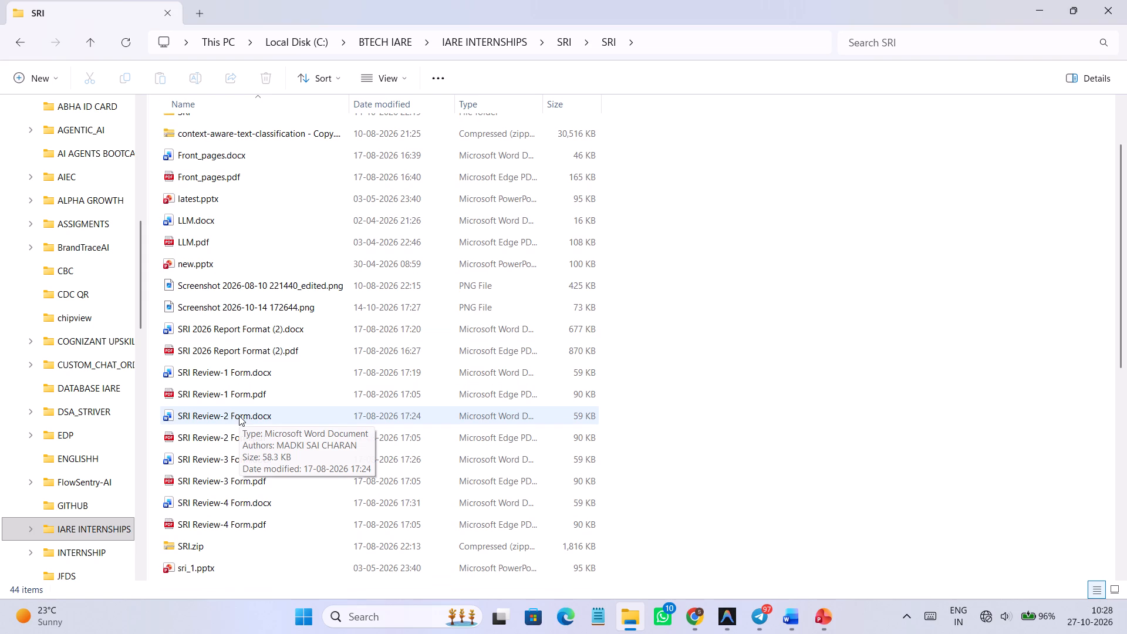
pyautogui.scroll(-2, 239, 416)
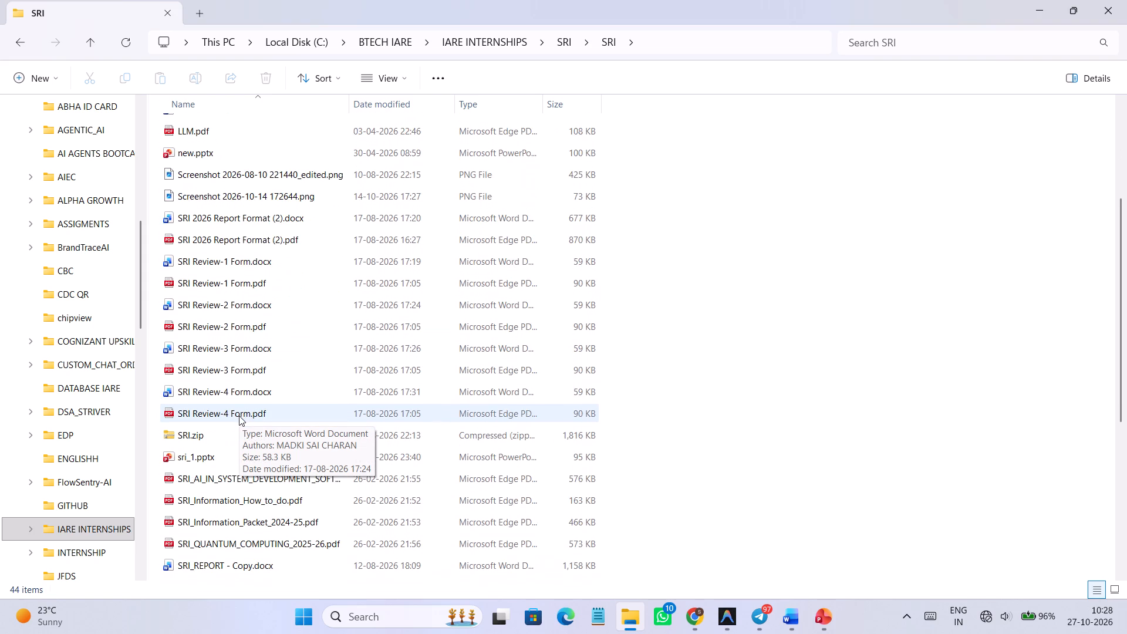
pyautogui.scroll(-1, 239, 416)
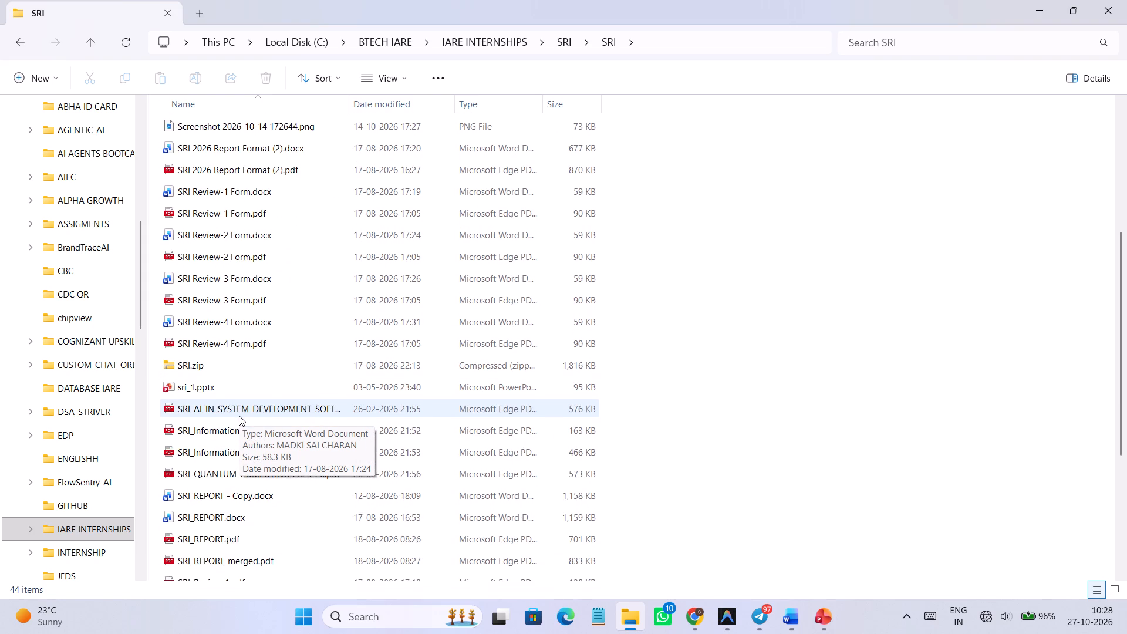
pyautogui.scroll(2, 227, 465)
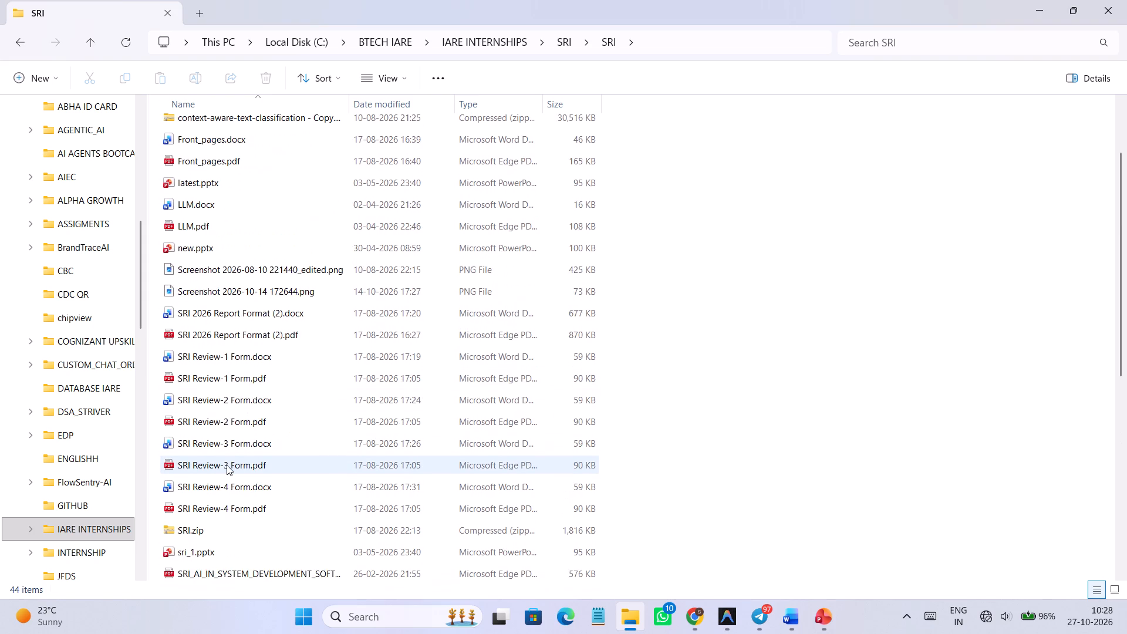
pyautogui.scroll(2, 227, 465)
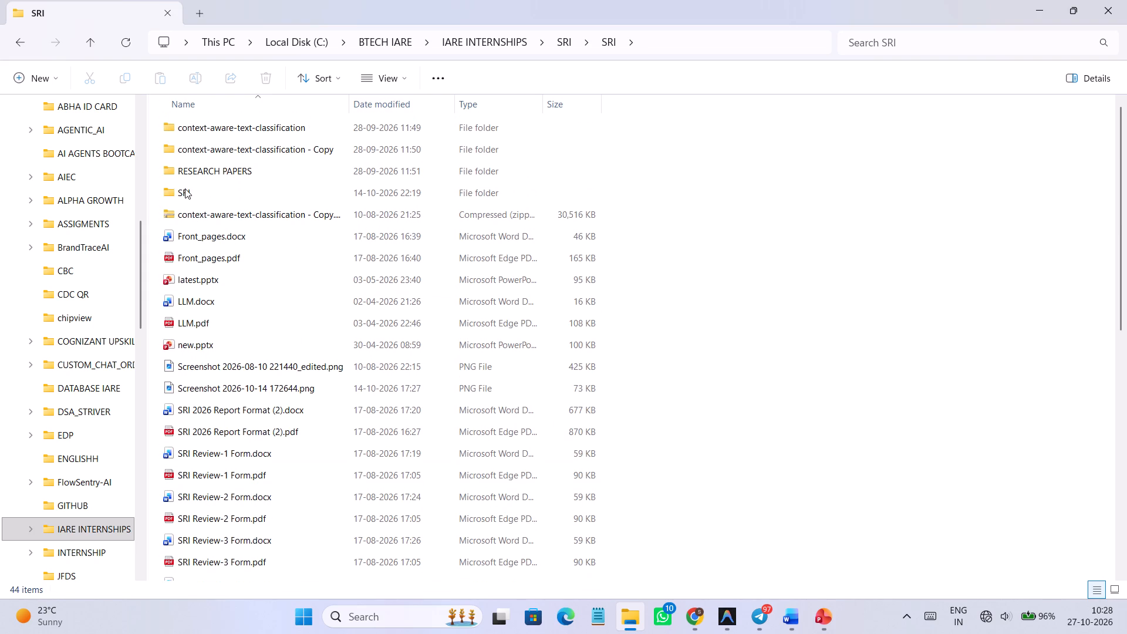
pyautogui.doubleClick(185, 188)
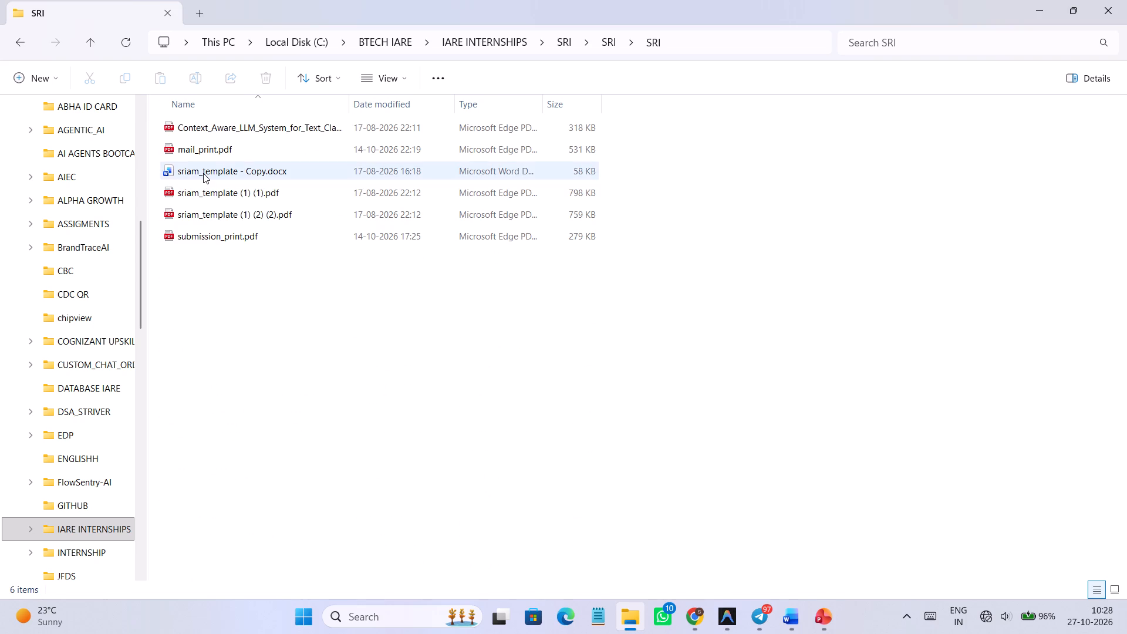
pyautogui.click(203, 173)
pyautogui.doubleClick(203, 173)
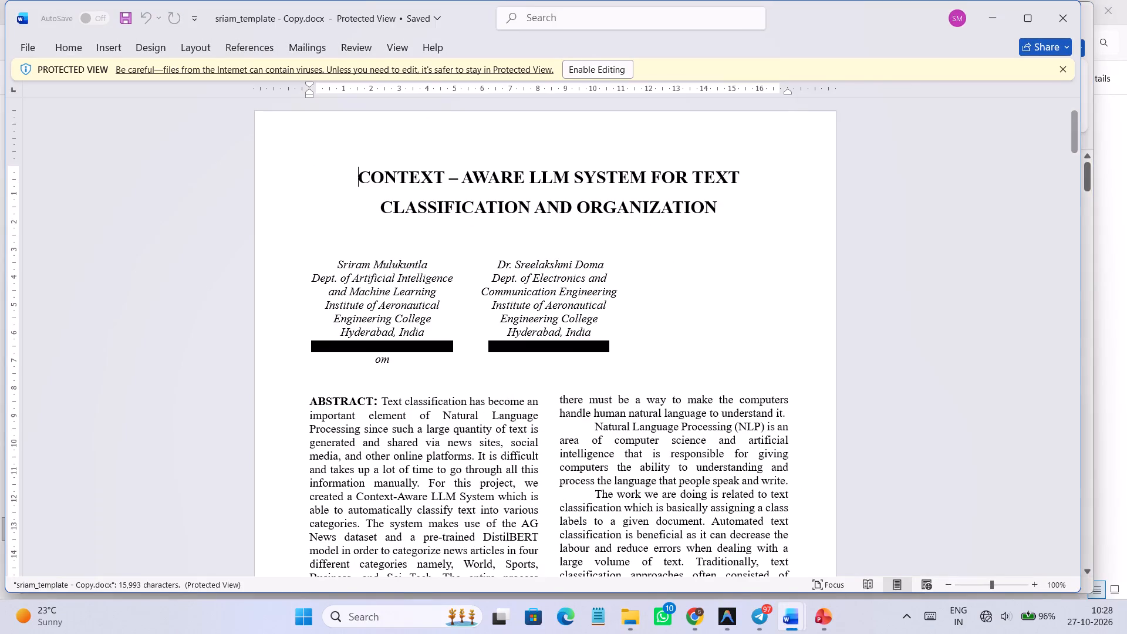
# Enable editing in the template paper, examine the second author's affiliation block, and close the document to return to the presentation.
pyautogui.click(596, 67)
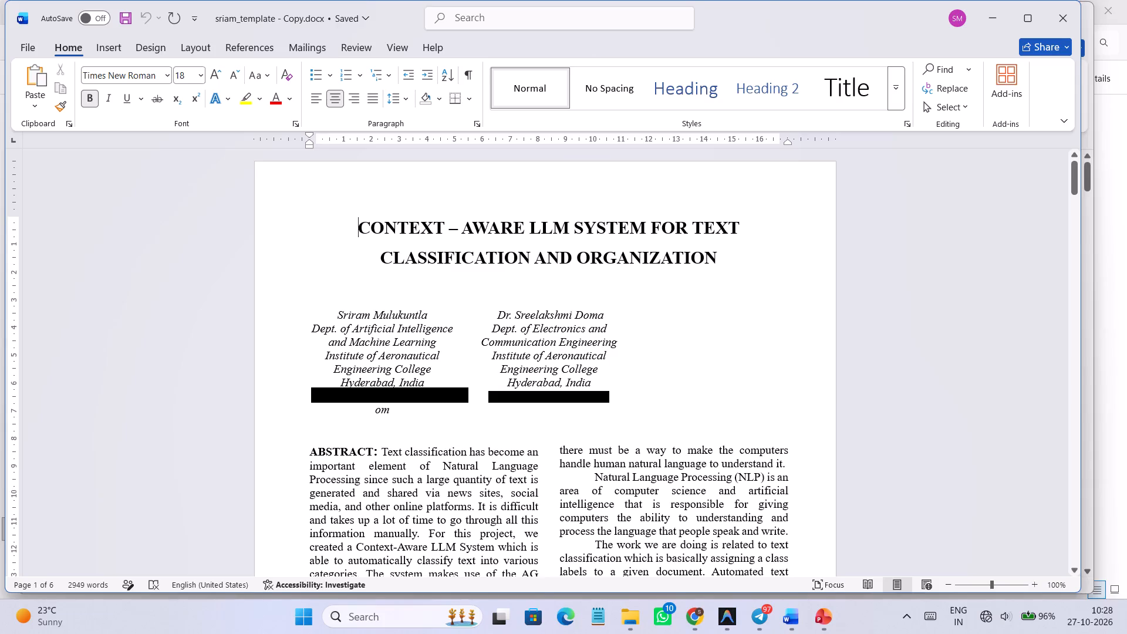
pyautogui.moveTo(618, 398); pyautogui.dragTo(517, 352)
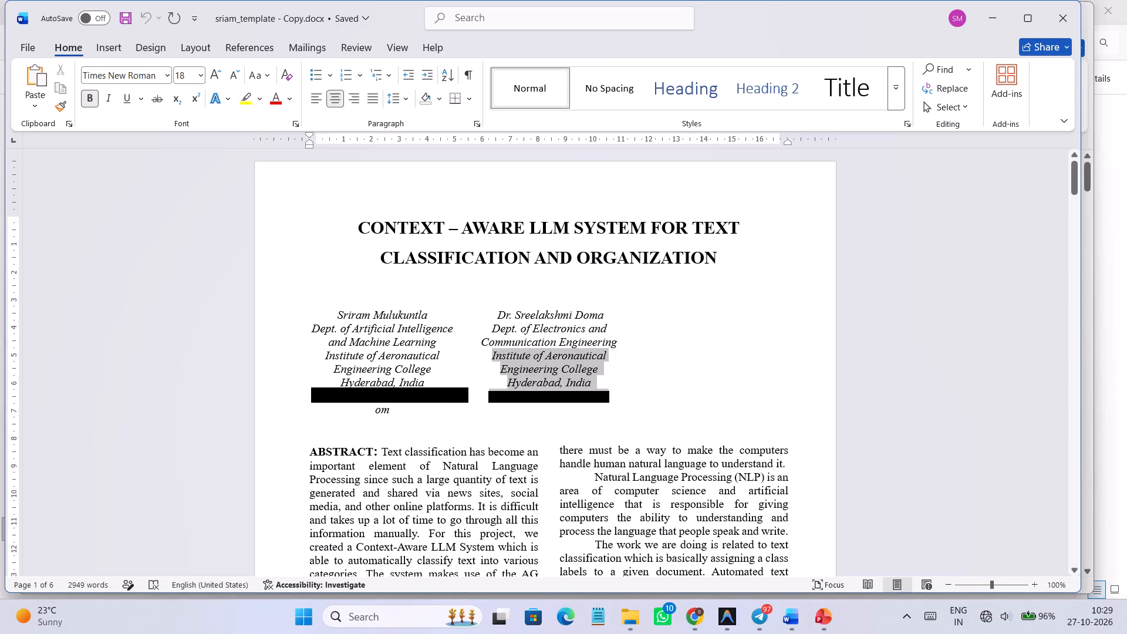
pyautogui.moveTo(517, 352); pyautogui.dragTo(503, 321)
pyautogui.click(646, 381)
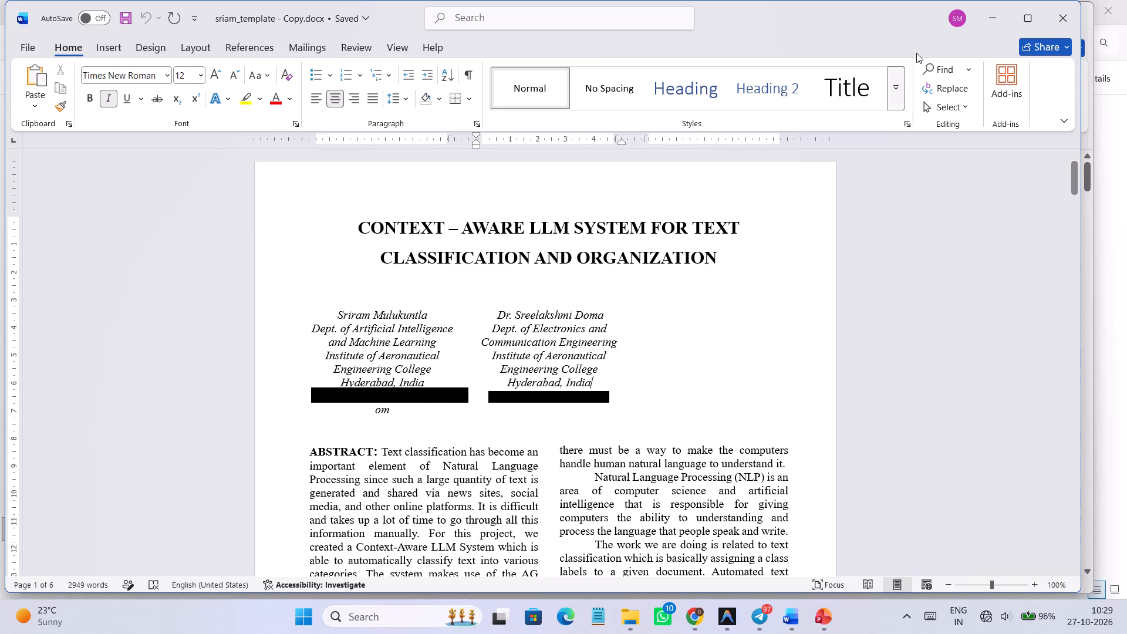
pyautogui.click(1060, 26)
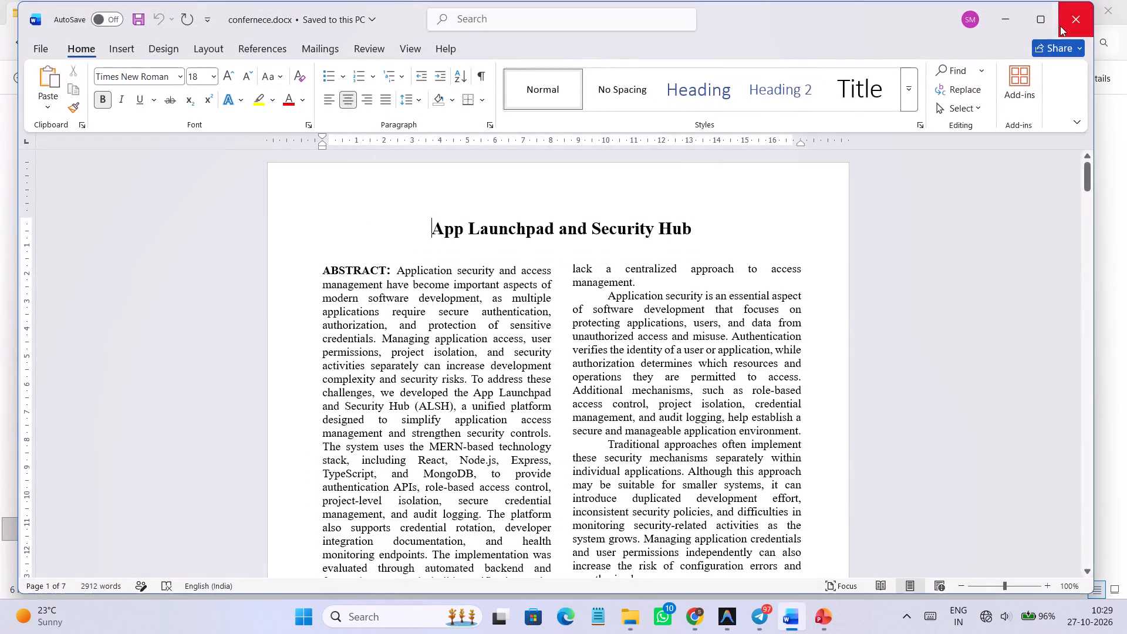
pyautogui.click(1010, 9)
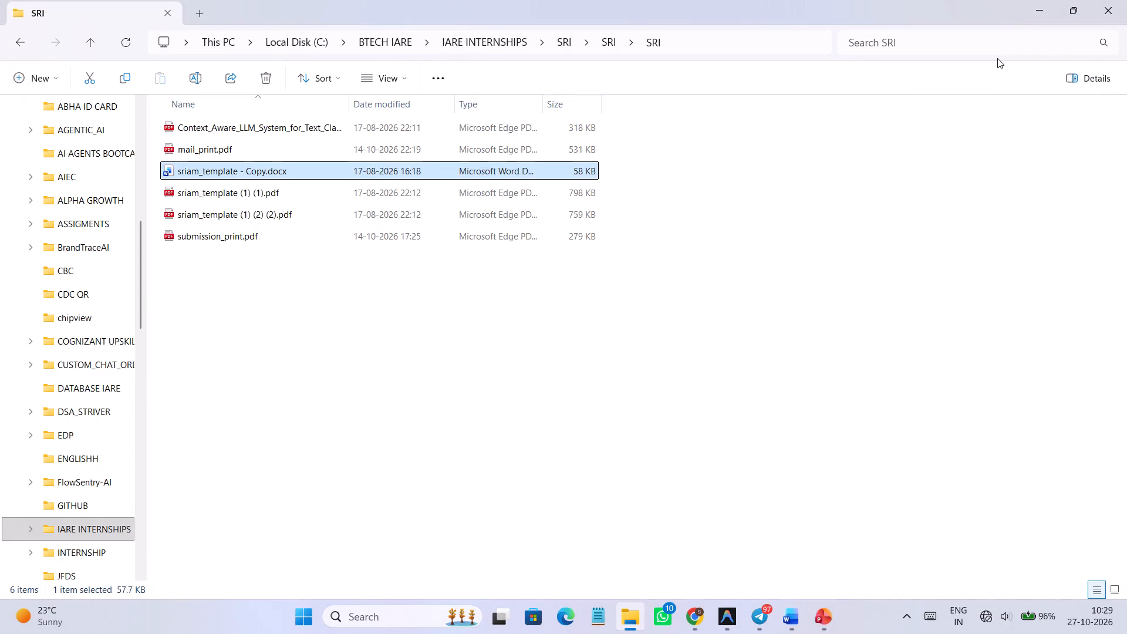
pyautogui.click(1037, 18)
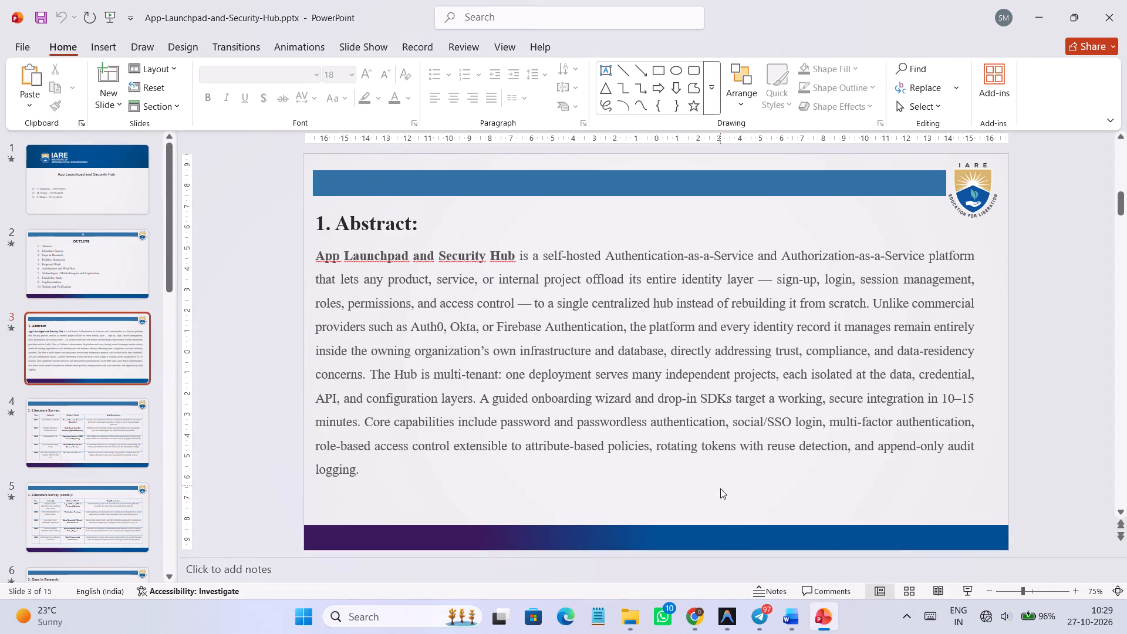
# Check the screenshots folder inside EDP in File Explorer and return to the presentation.
pyautogui.click(624, 622)
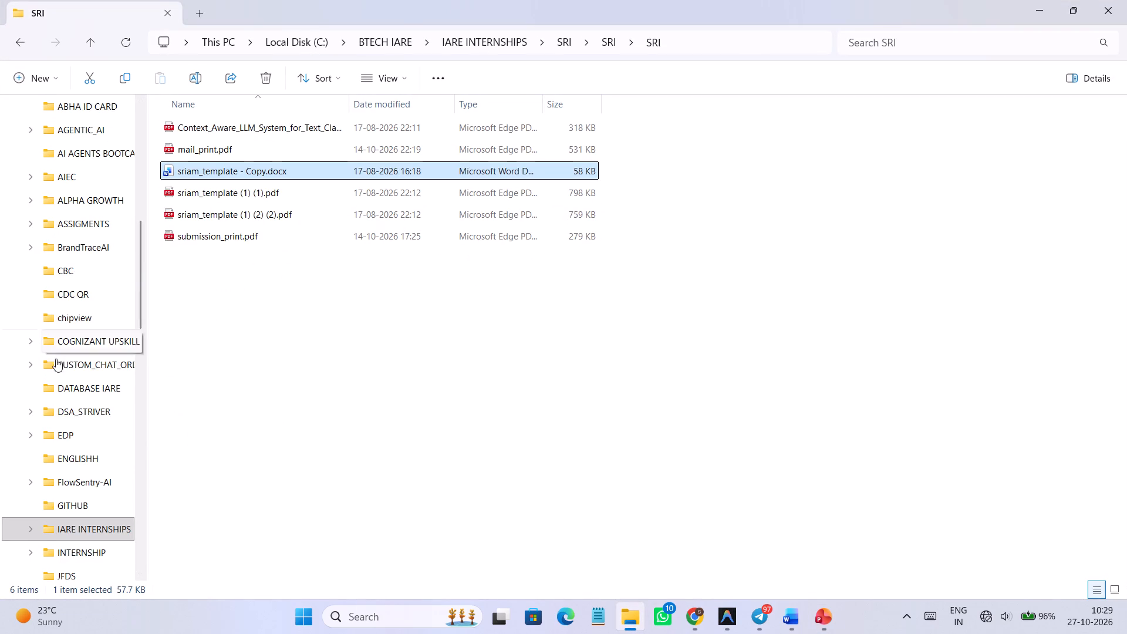
pyautogui.doubleClick(69, 436)
pyautogui.doubleClick(268, 123)
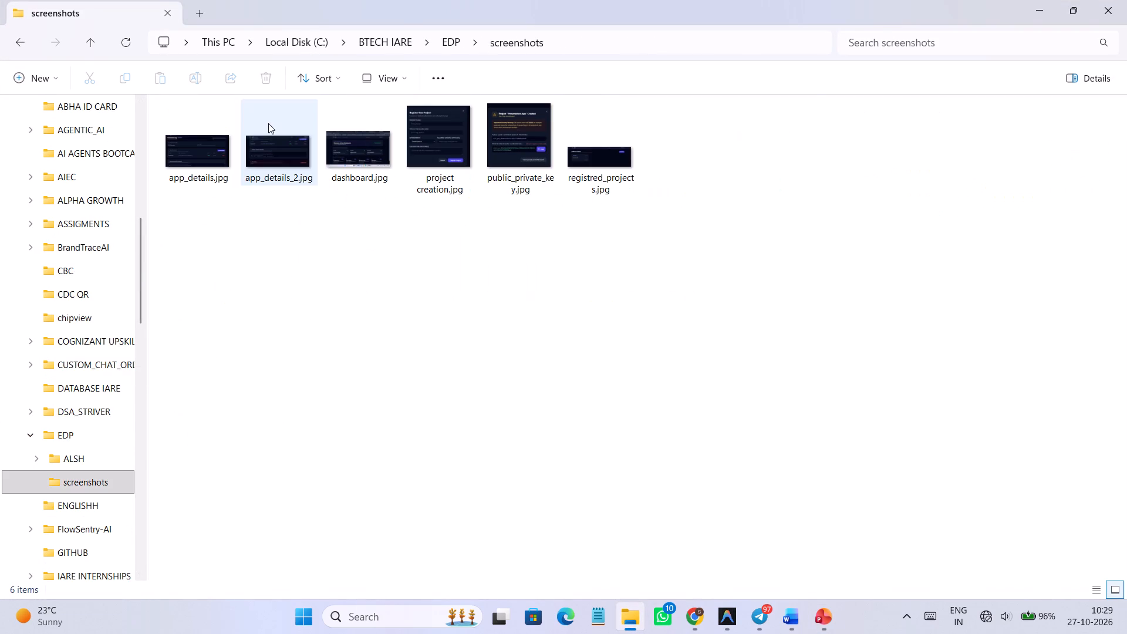
pyautogui.click(1048, 0)
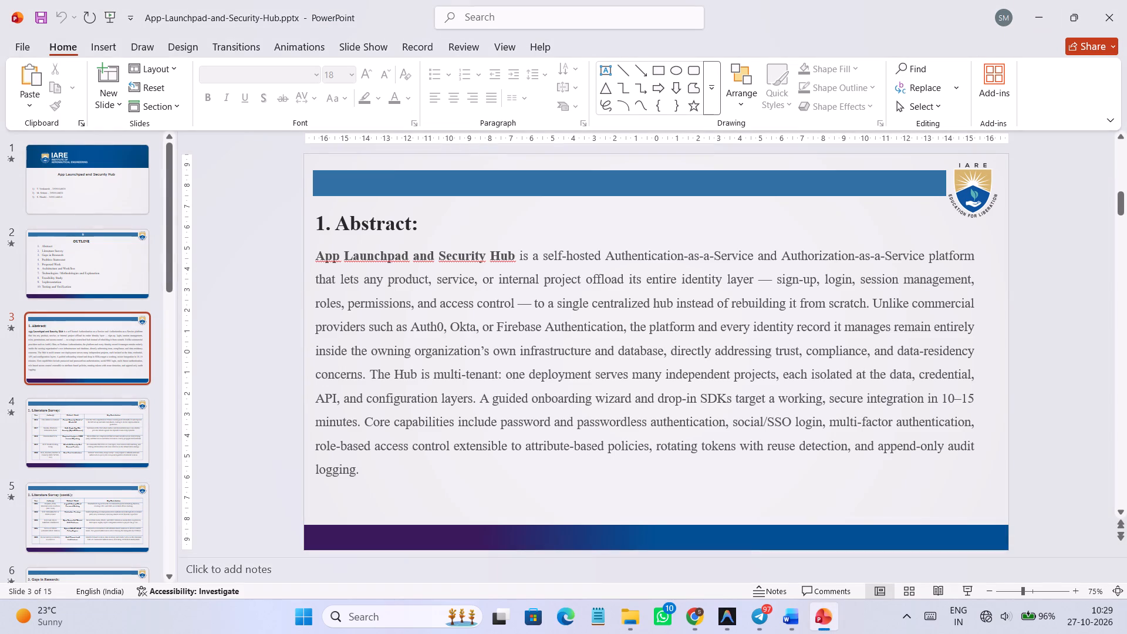
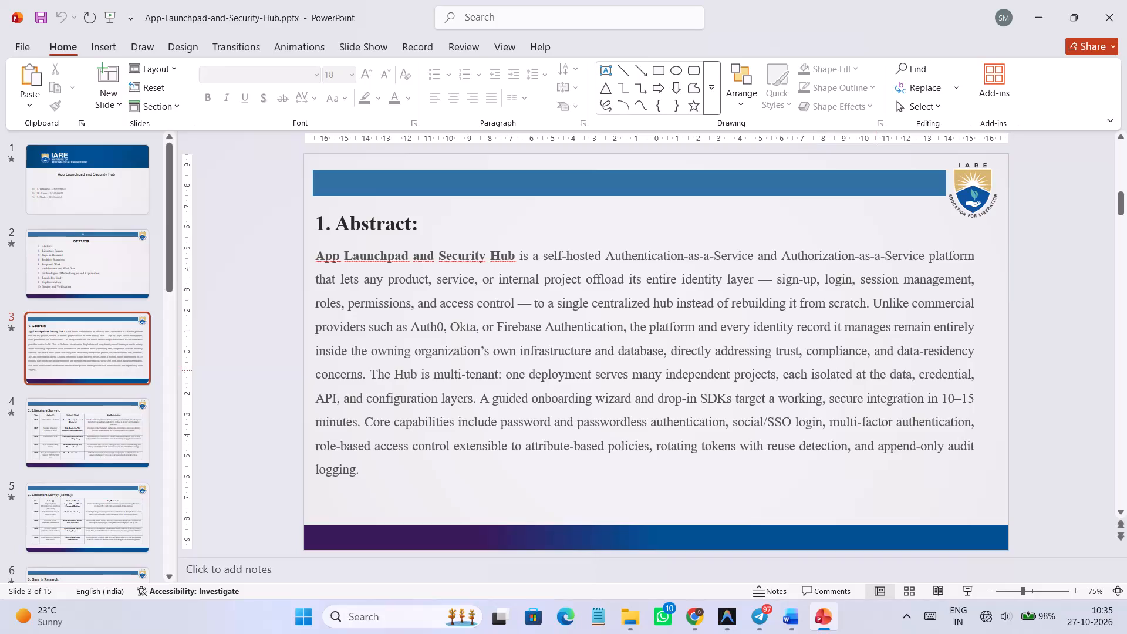
# Switch to confernece.docx in Word and remove the extra blank line before the results paragraph beginning "The backend also provides role-based permission checks".
pyautogui.click(793, 629)
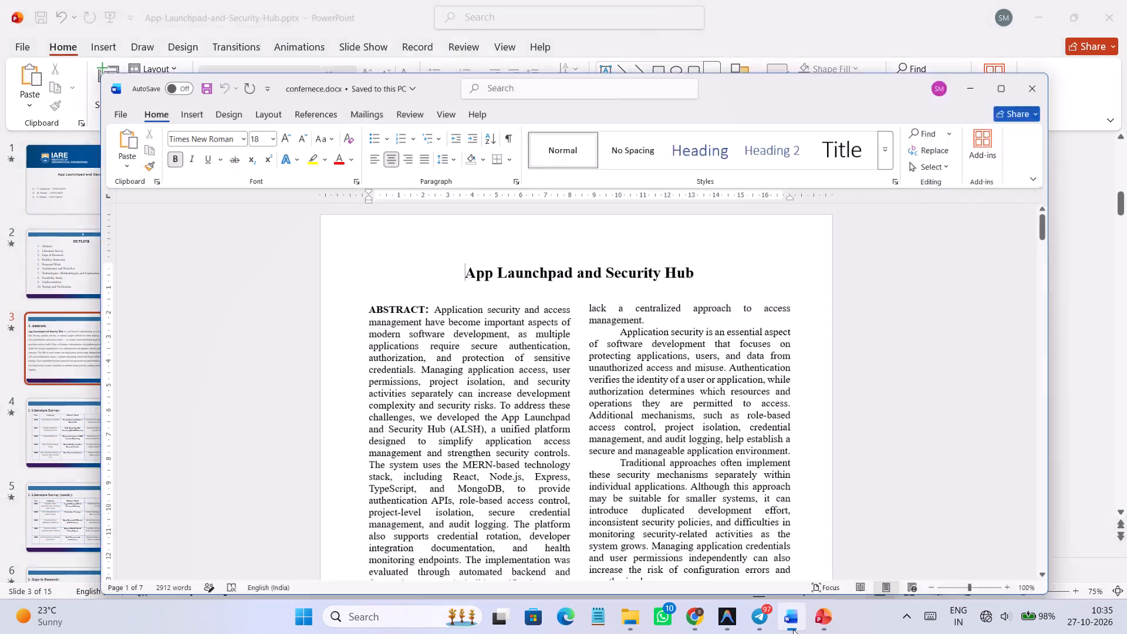
pyautogui.scroll(-8, 689, 493)
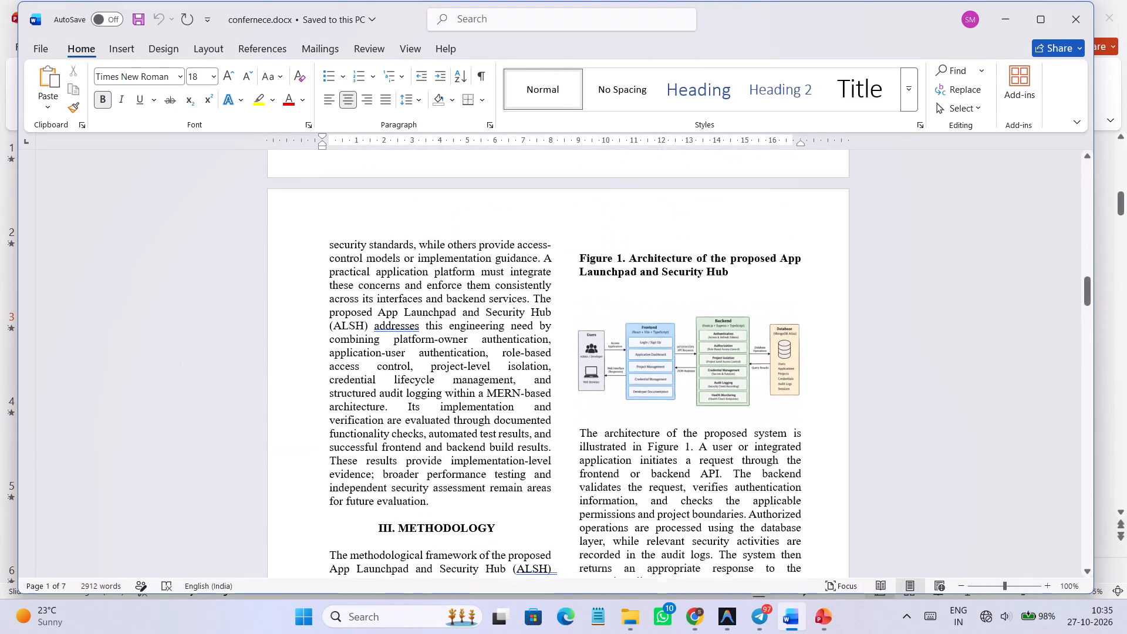
pyautogui.scroll(-4, 689, 493)
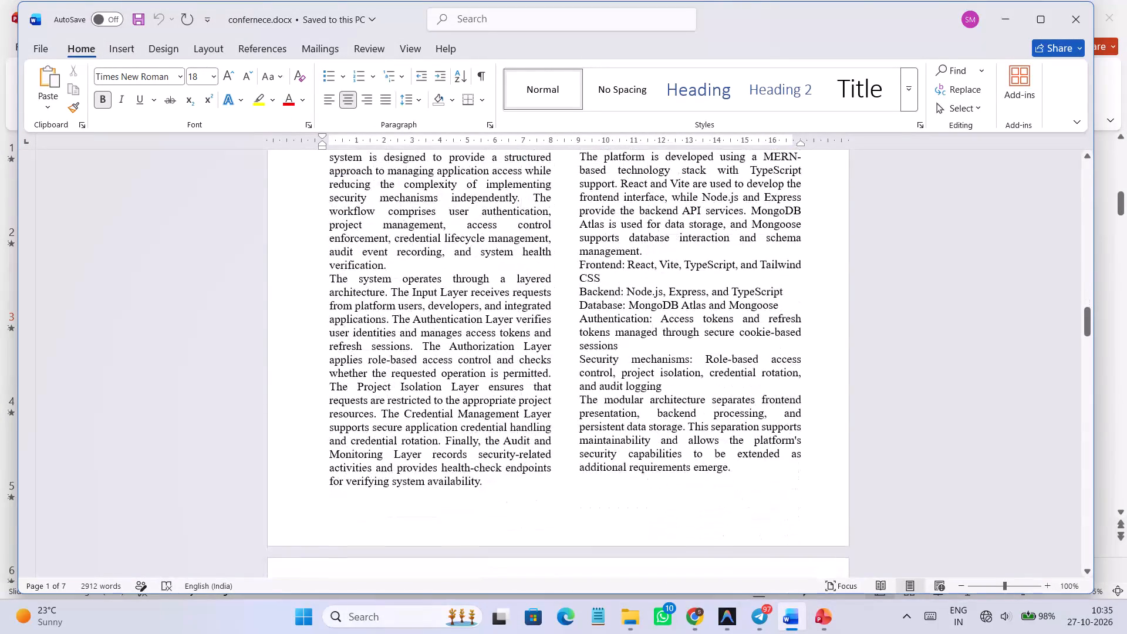
pyautogui.scroll(-6, 689, 493)
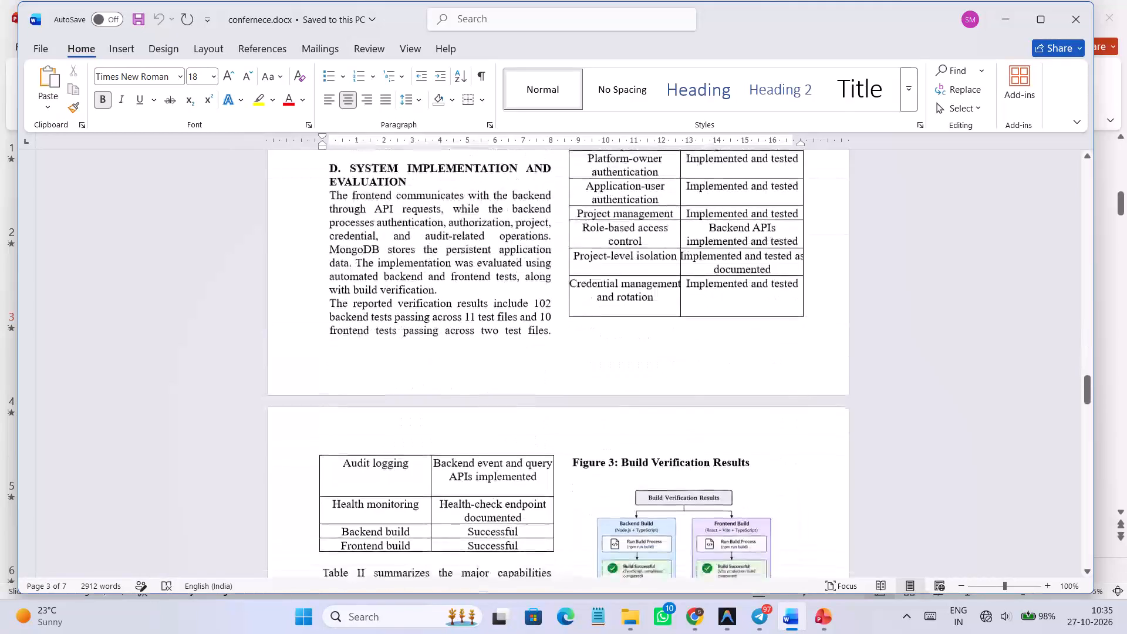
pyautogui.scroll(-2, 689, 493)
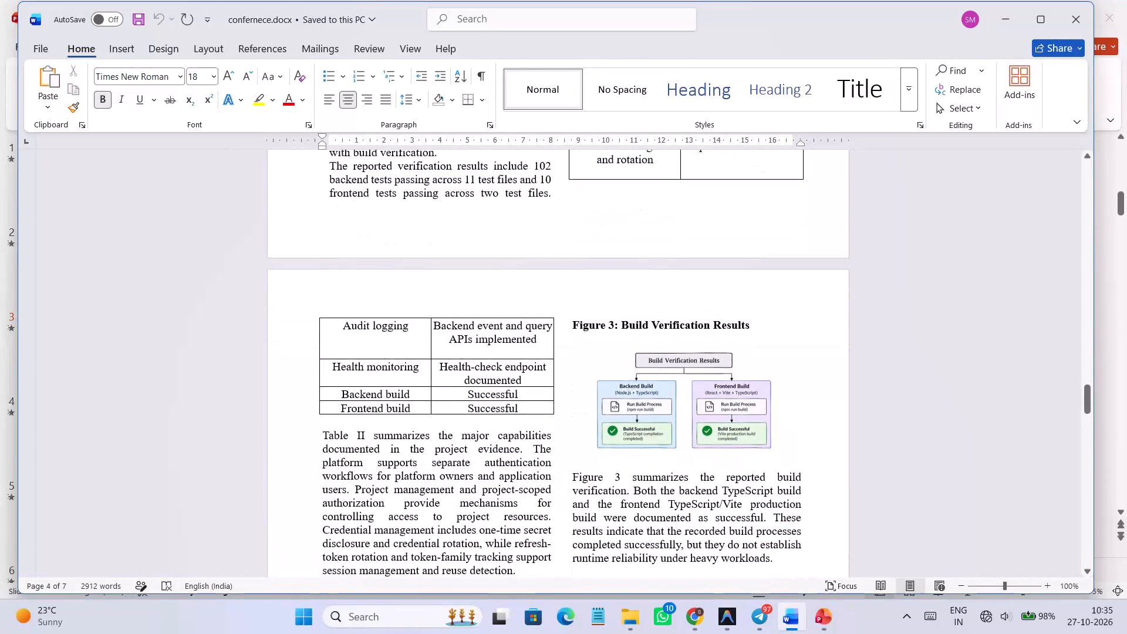
pyautogui.scroll(-1, 689, 493)
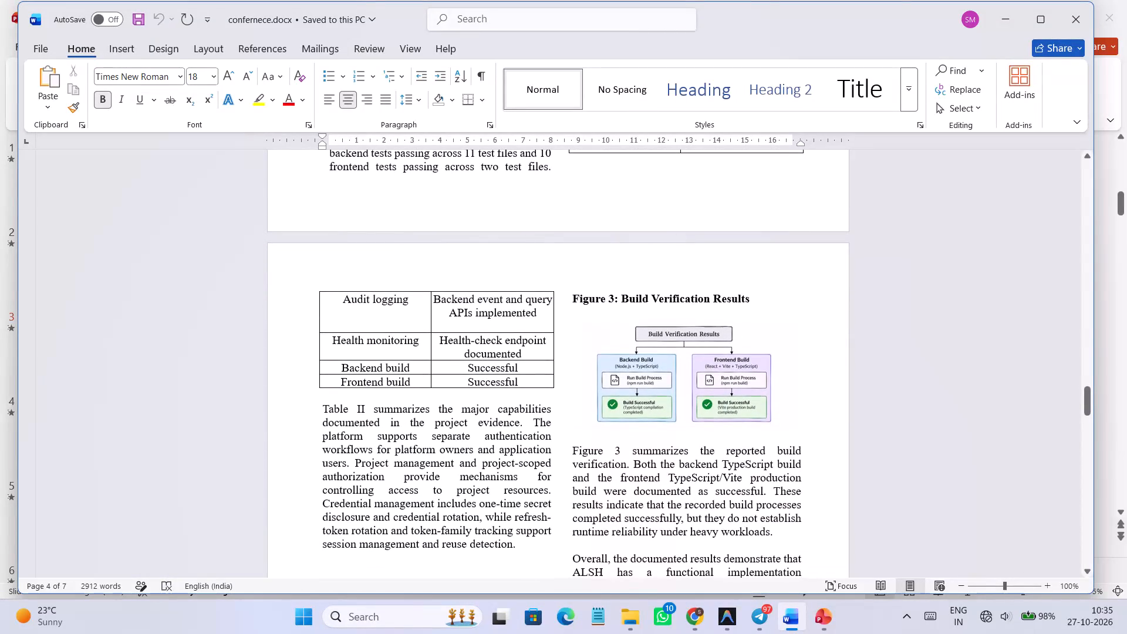
pyautogui.scroll(-1, 689, 493)
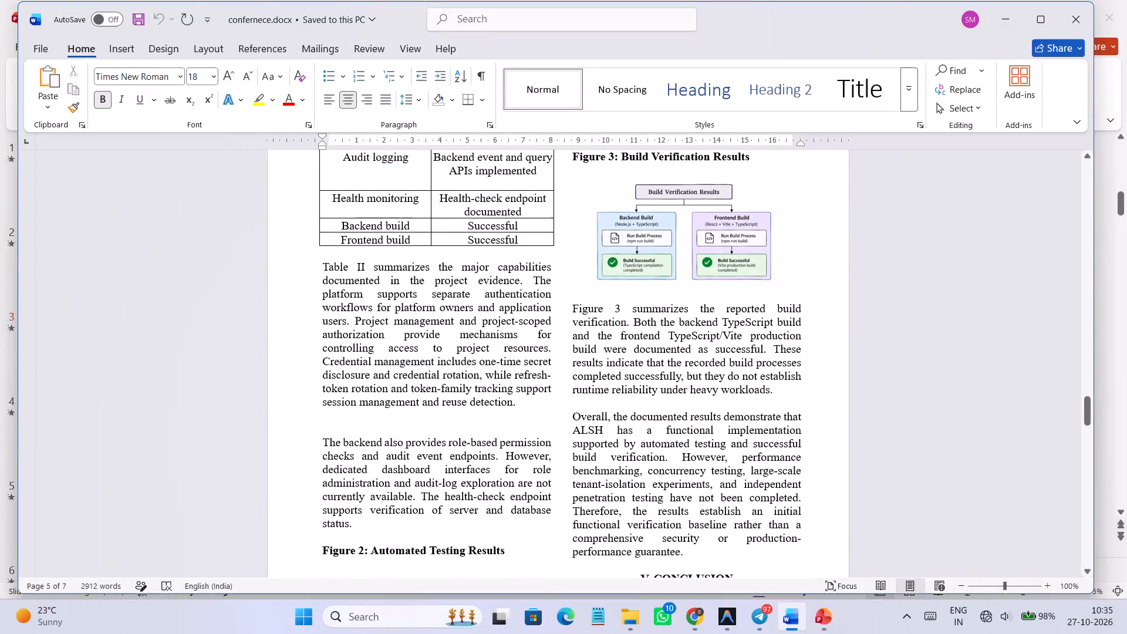
pyautogui.click(415, 423)
pyautogui.press('BackSpace')
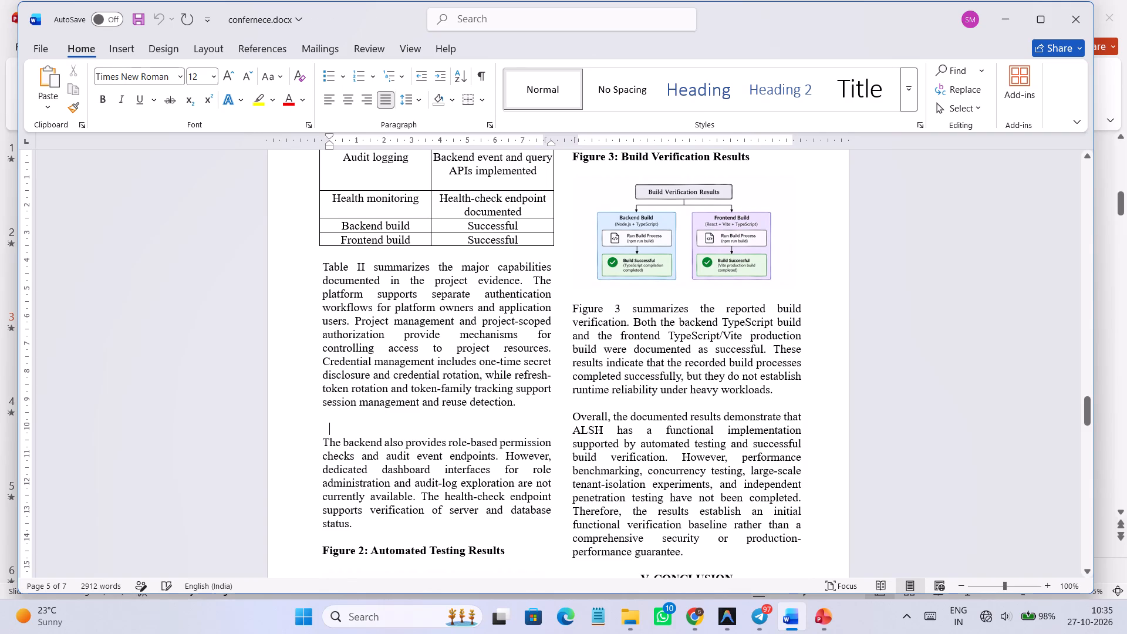
pyautogui.press('BackSpace')
# Place the text cursor in the closing results paragraph just above the V. CONCLUSION heading.
pyautogui.scroll(-1, 654, 302)
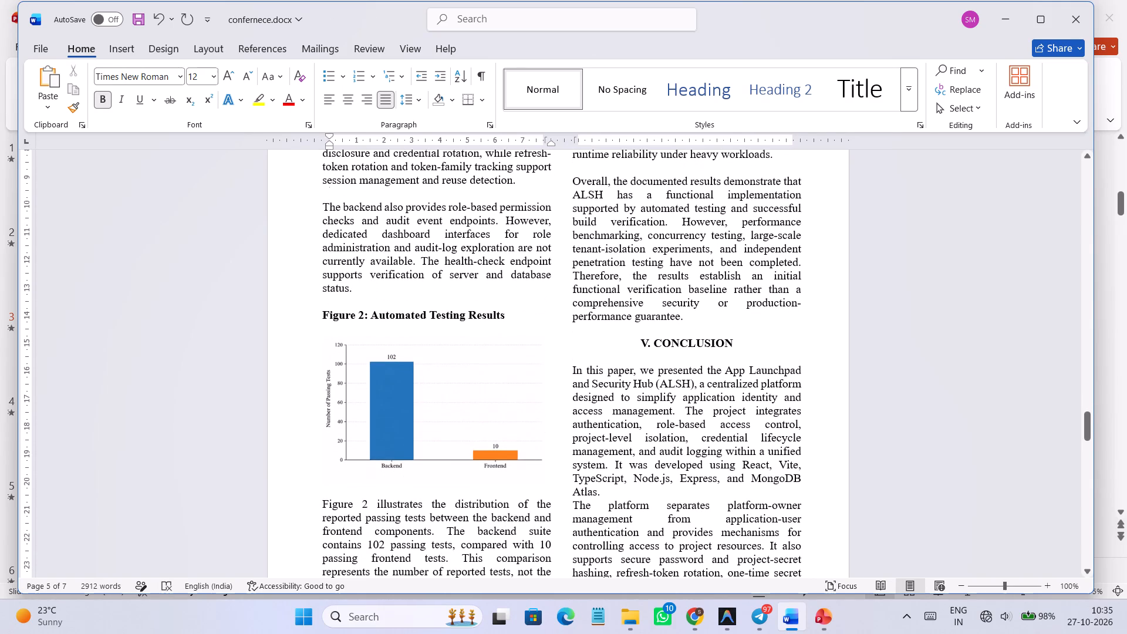
pyautogui.click(654, 302)
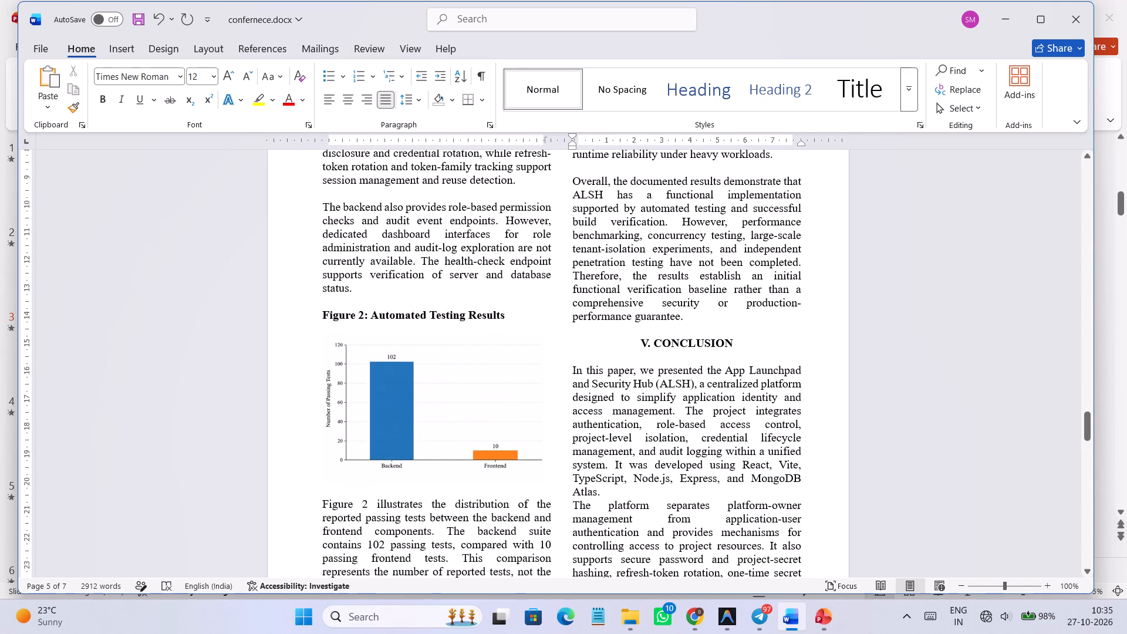
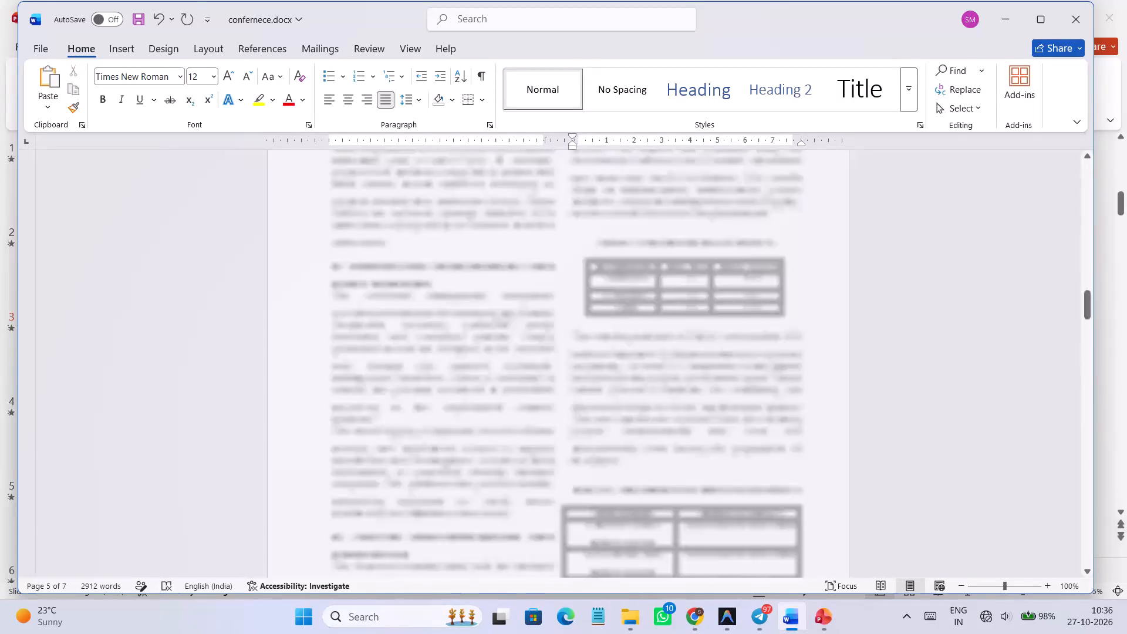
# Minimize the confernece.docx window to get back to the presentation behind it.
pyautogui.click(1005, 19)
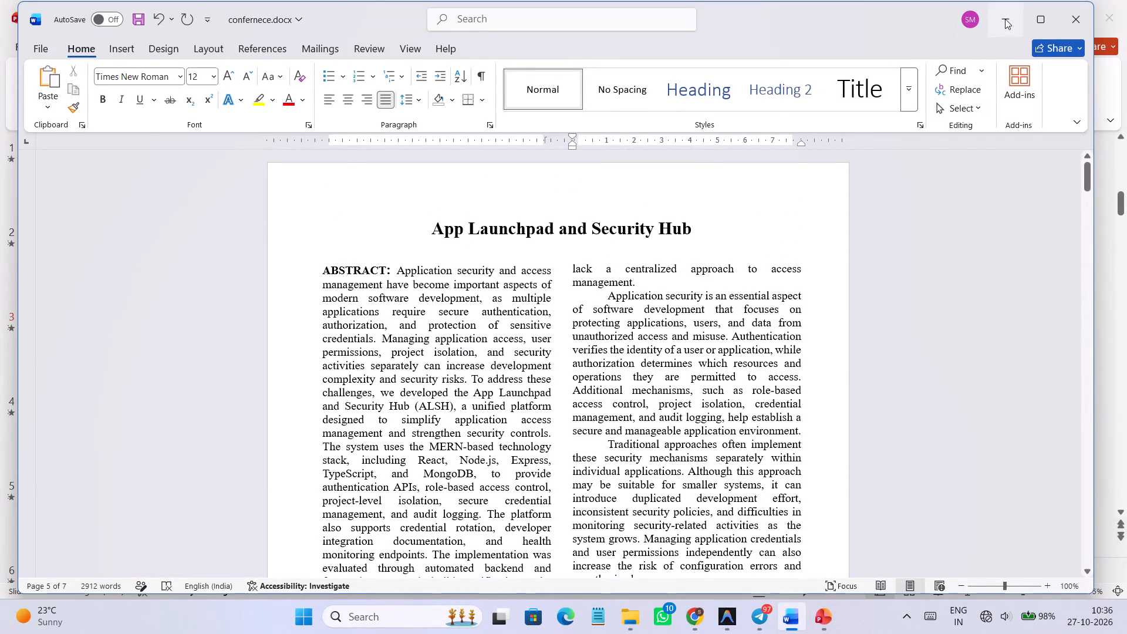
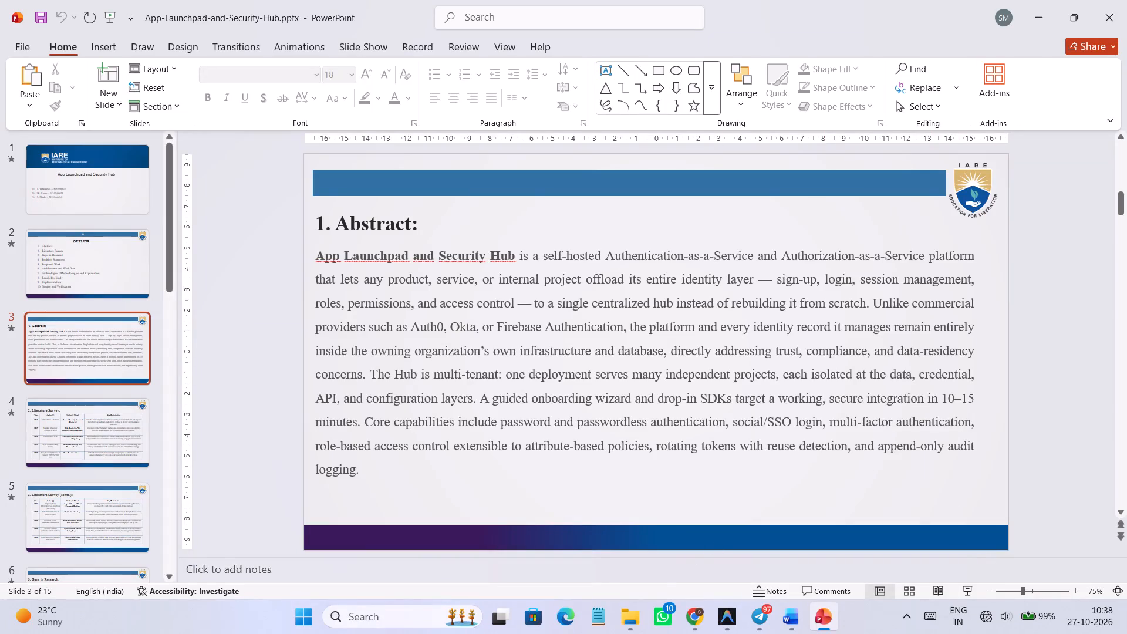
pyautogui.click(641, 611)
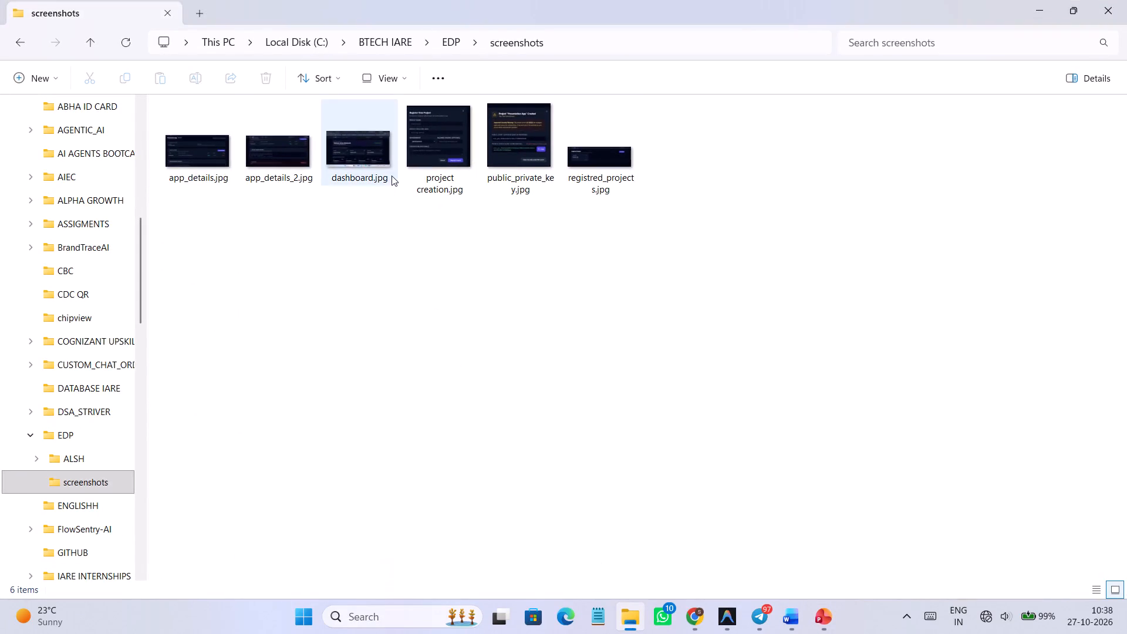
pyautogui.doubleClick(388, 173)
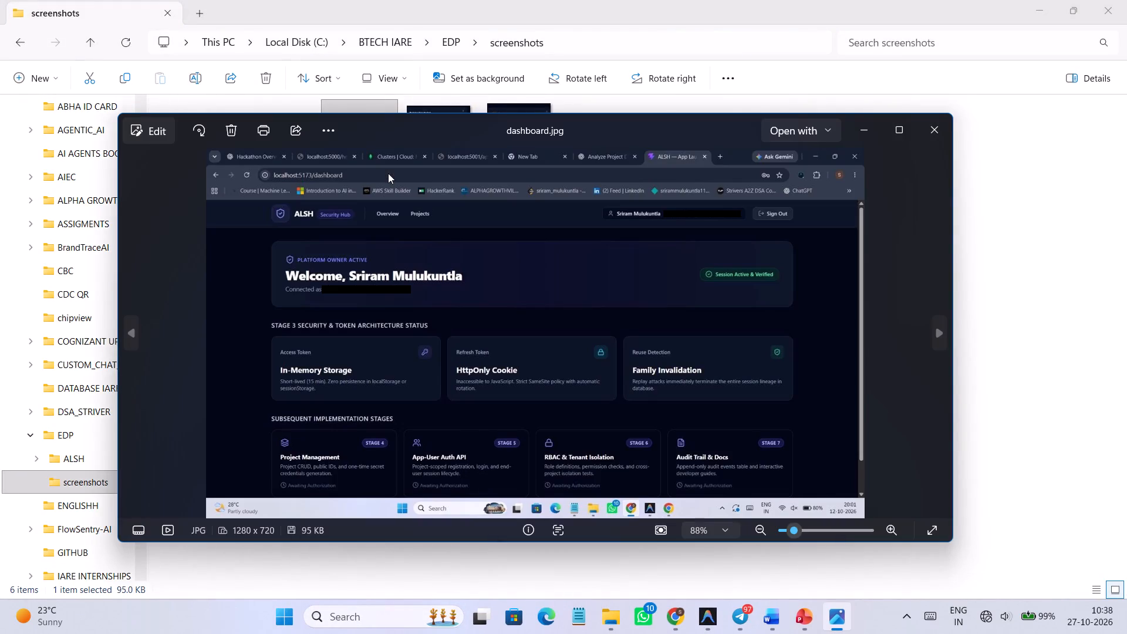
pyautogui.click(922, 127)
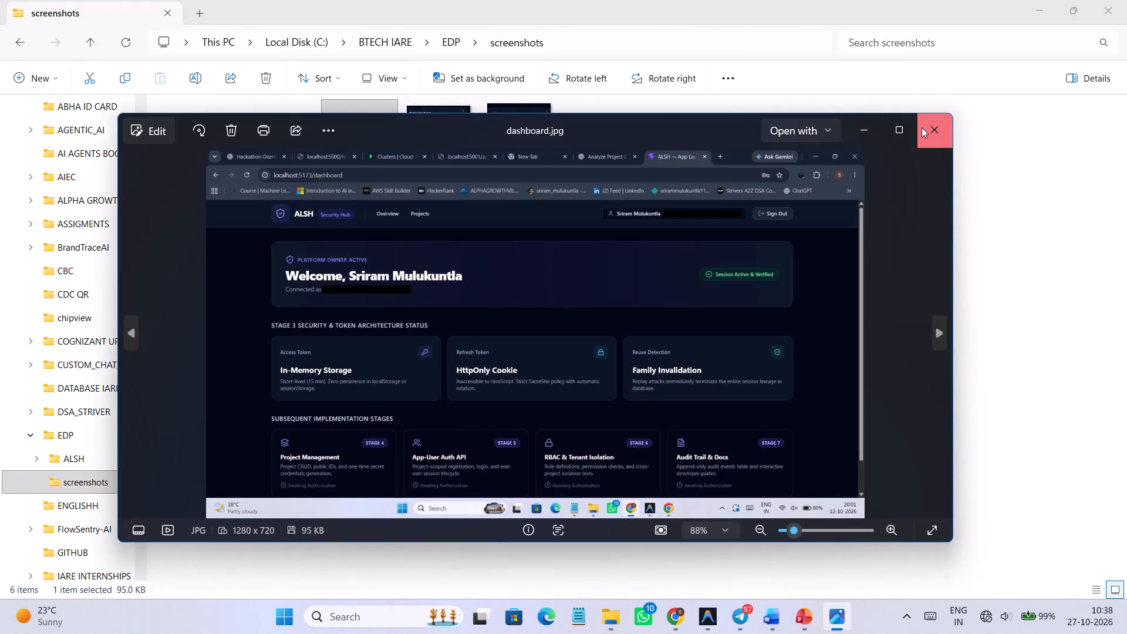
pyautogui.doubleClick(453, 149)
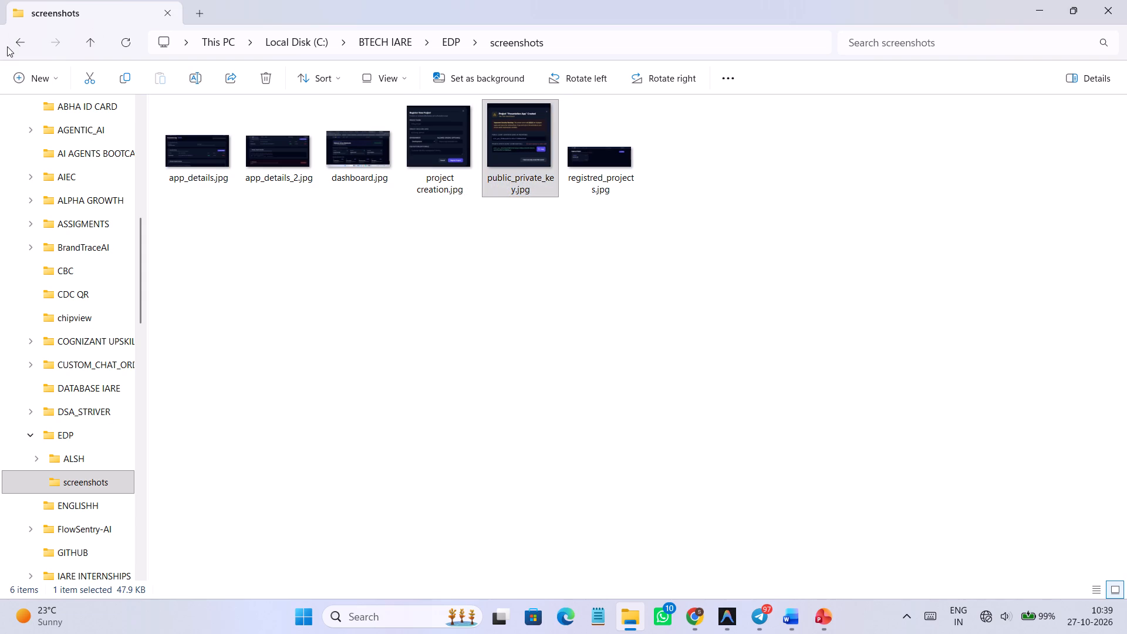
pyautogui.click(26, 44)
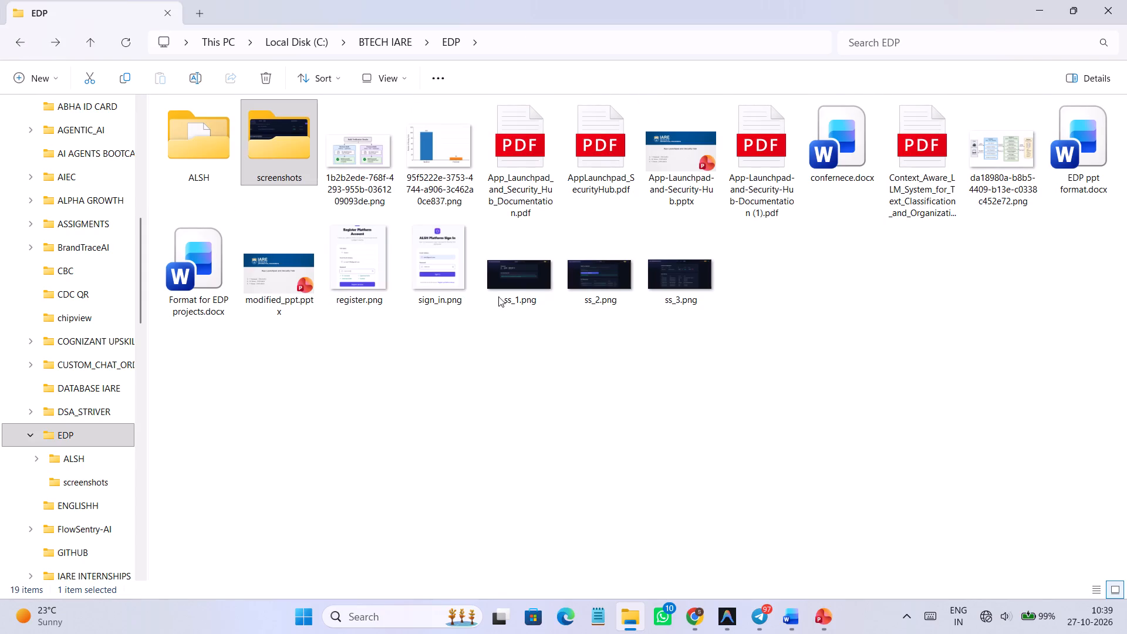
pyautogui.doubleClick(536, 291)
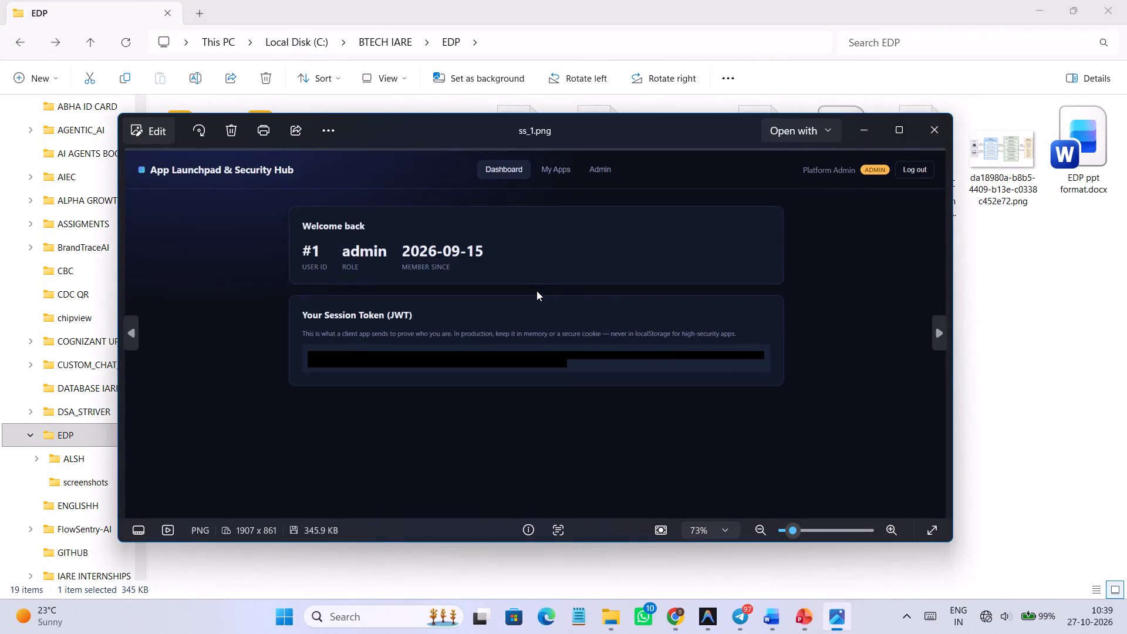
pyautogui.click(938, 125)
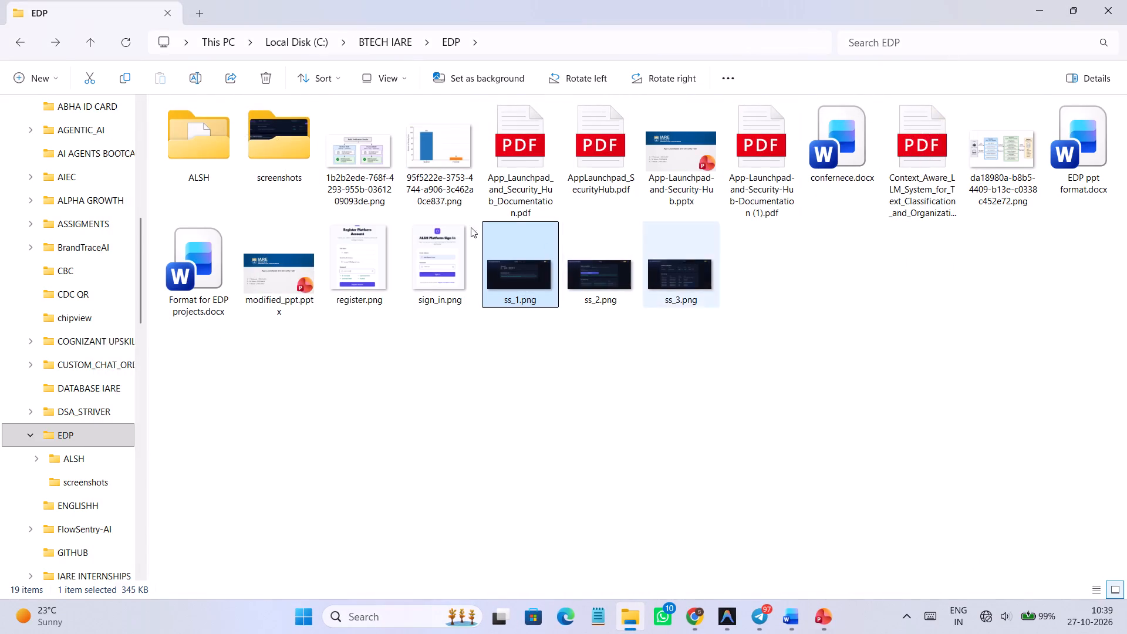
# Check the contents of the docs folder inside ALSH, and return to the EDP folder.
pyautogui.doubleClick(195, 175)
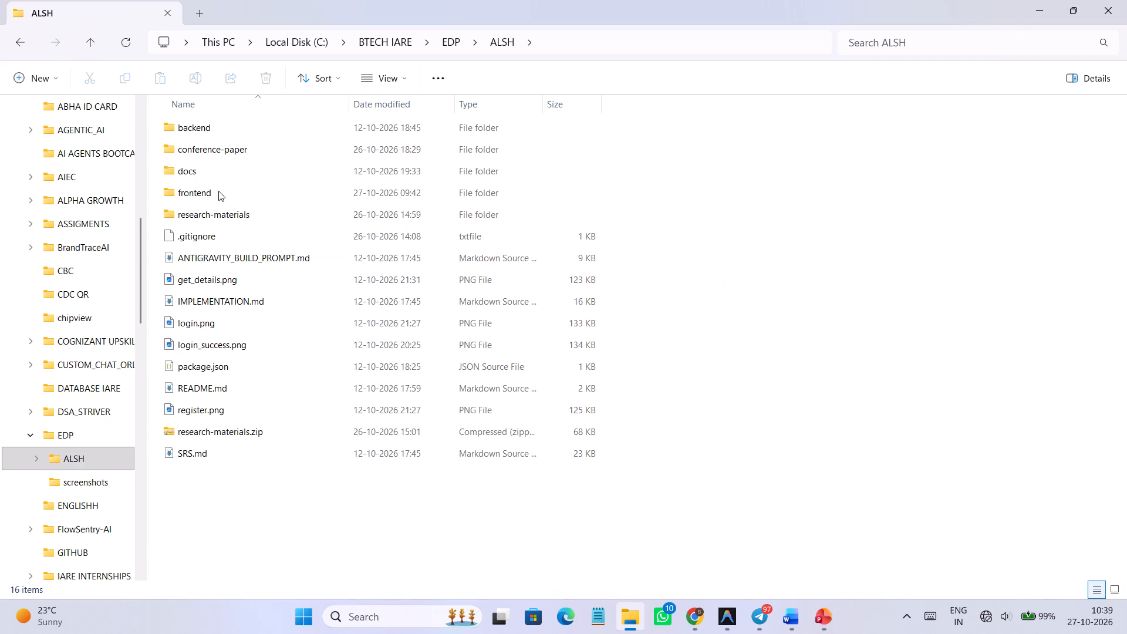
pyautogui.doubleClick(181, 175)
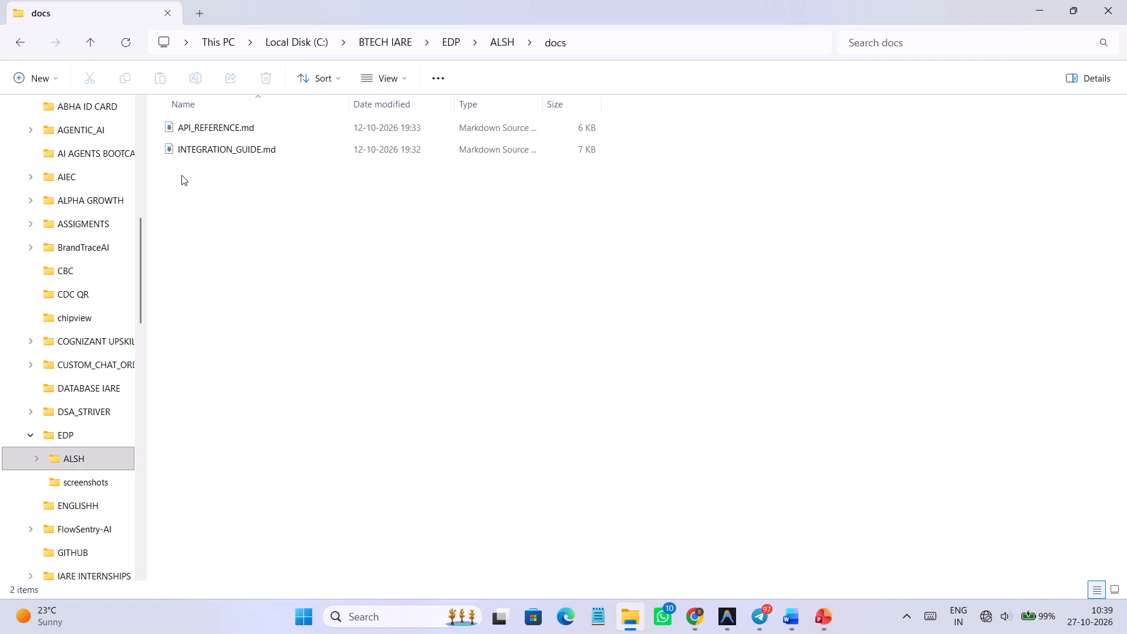
pyautogui.click(28, 31)
pyautogui.click(28, 31)
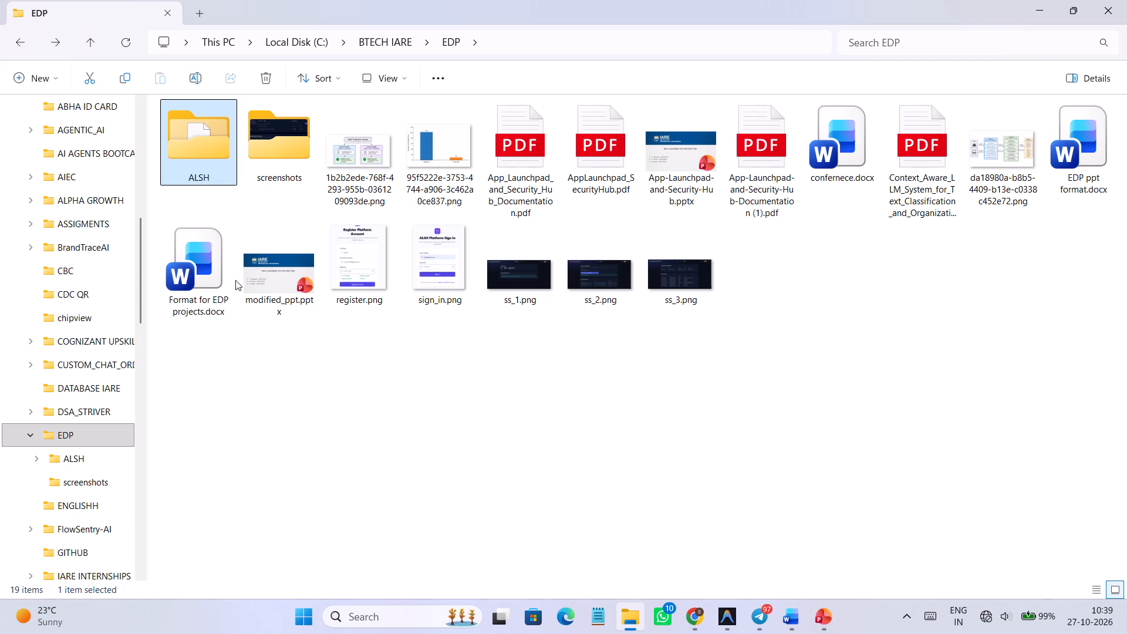
pyautogui.doubleClick(276, 162)
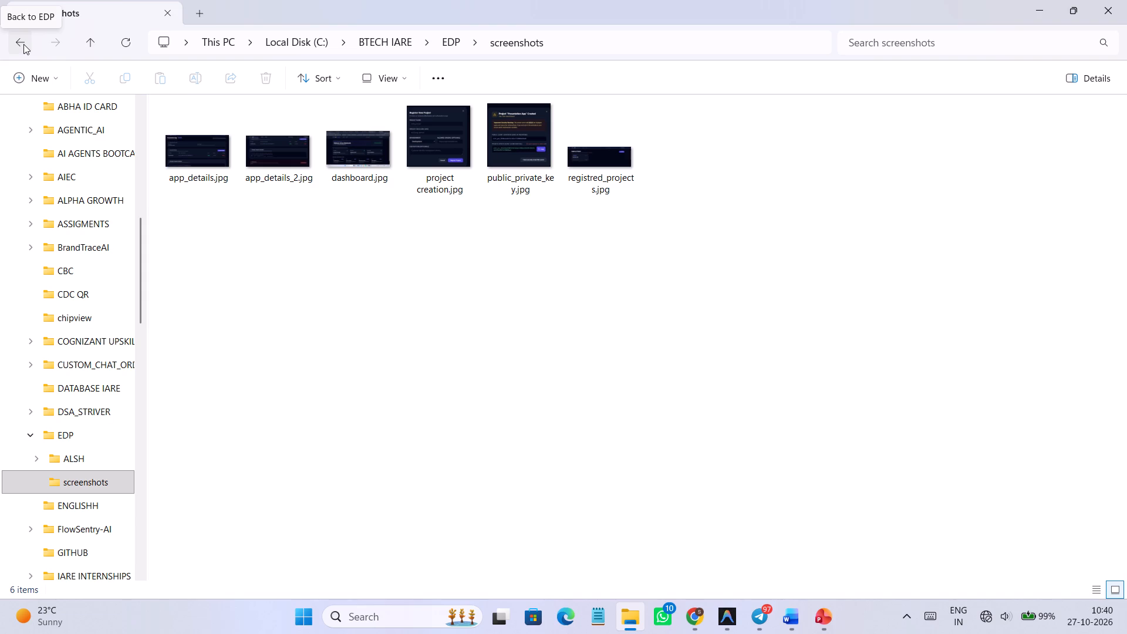
pyautogui.click(23, 44)
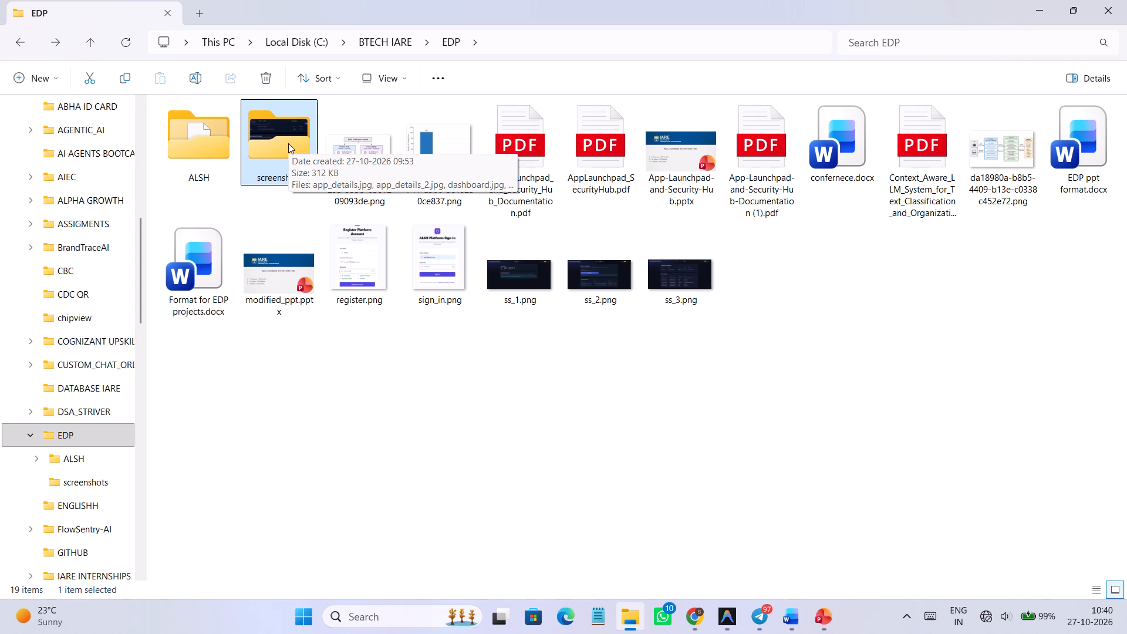
pyautogui.doubleClick(265, 176)
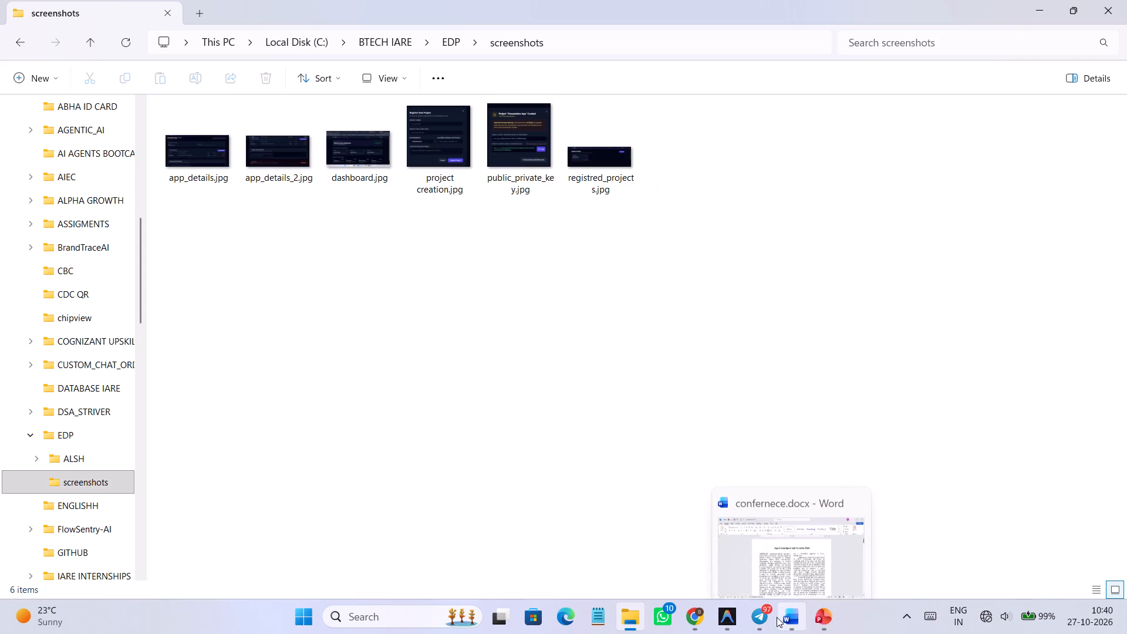
pyautogui.click(820, 619)
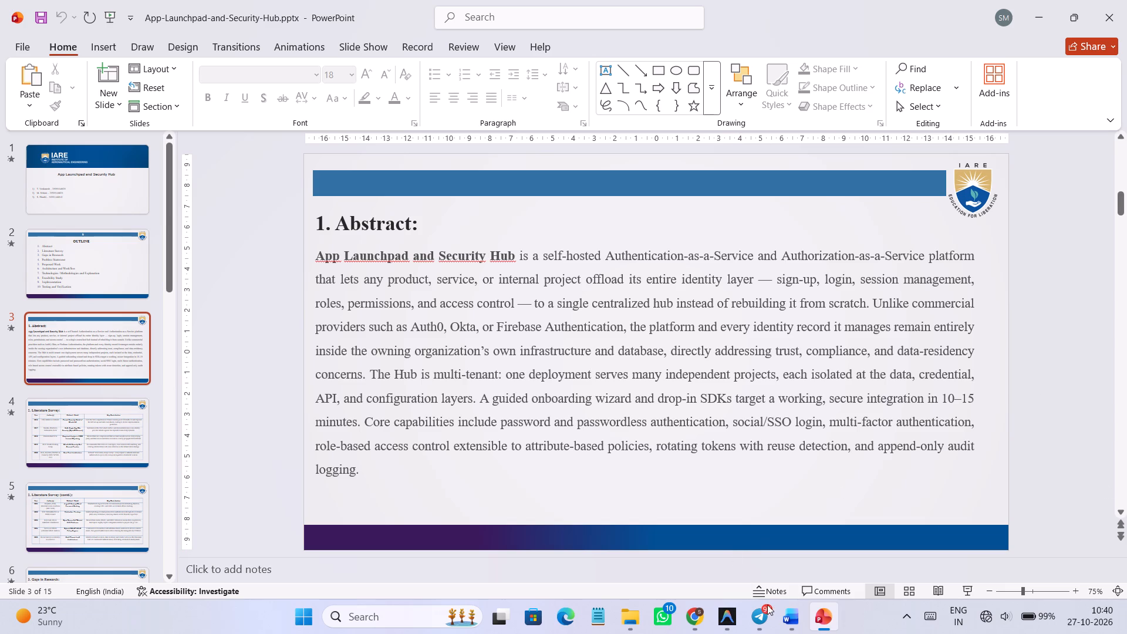
pyautogui.click(632, 616)
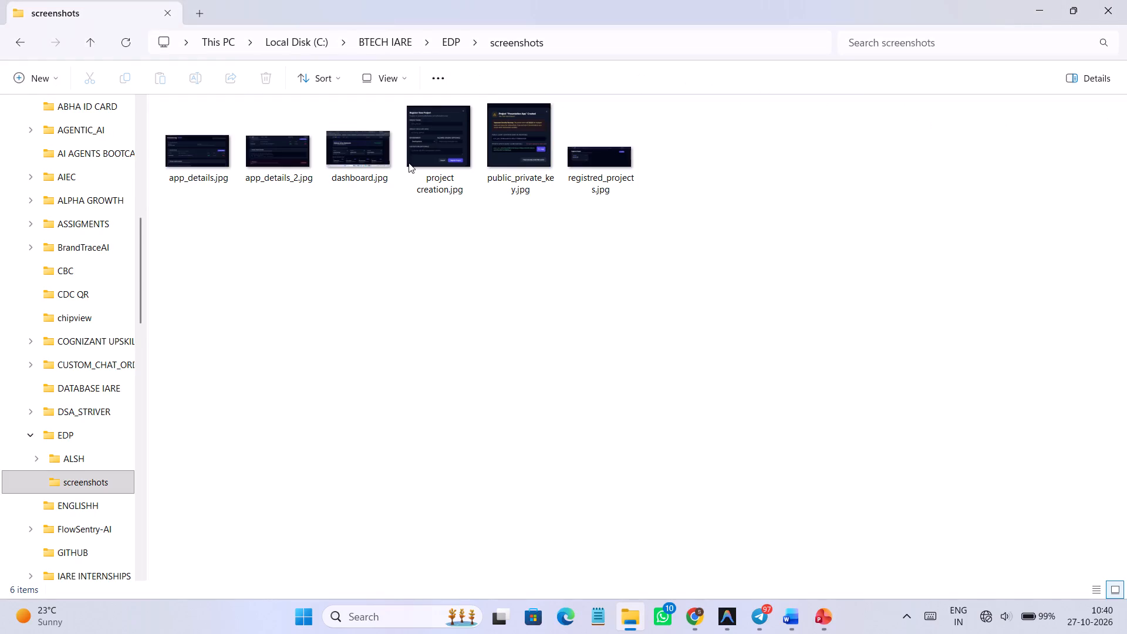
pyautogui.doubleClick(373, 156)
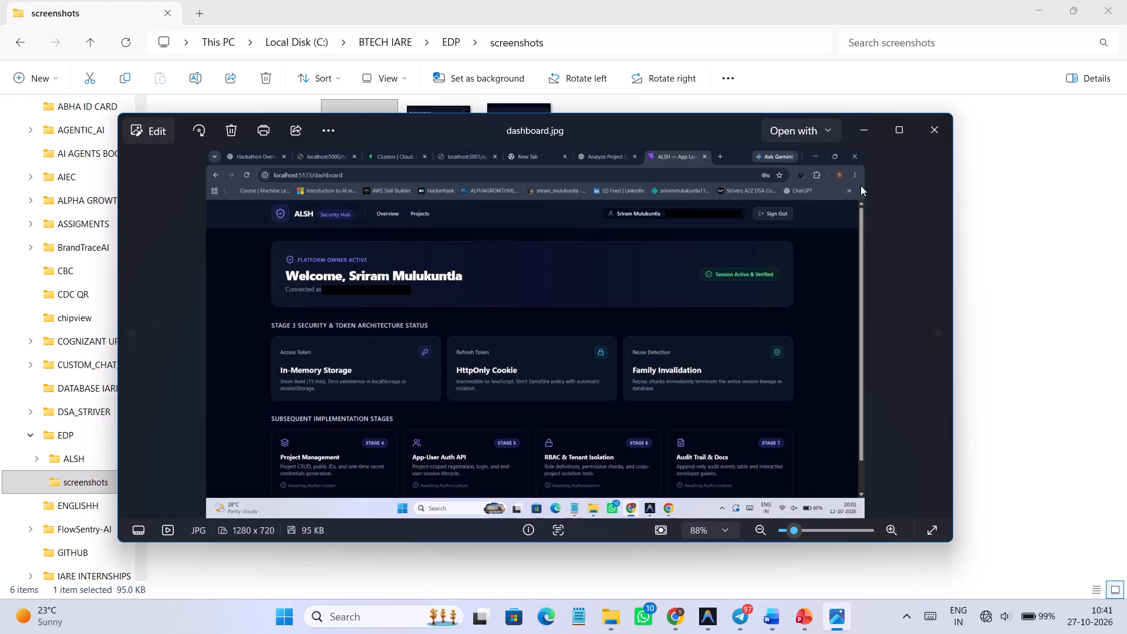
pyautogui.click(951, 133)
pyautogui.click(945, 127)
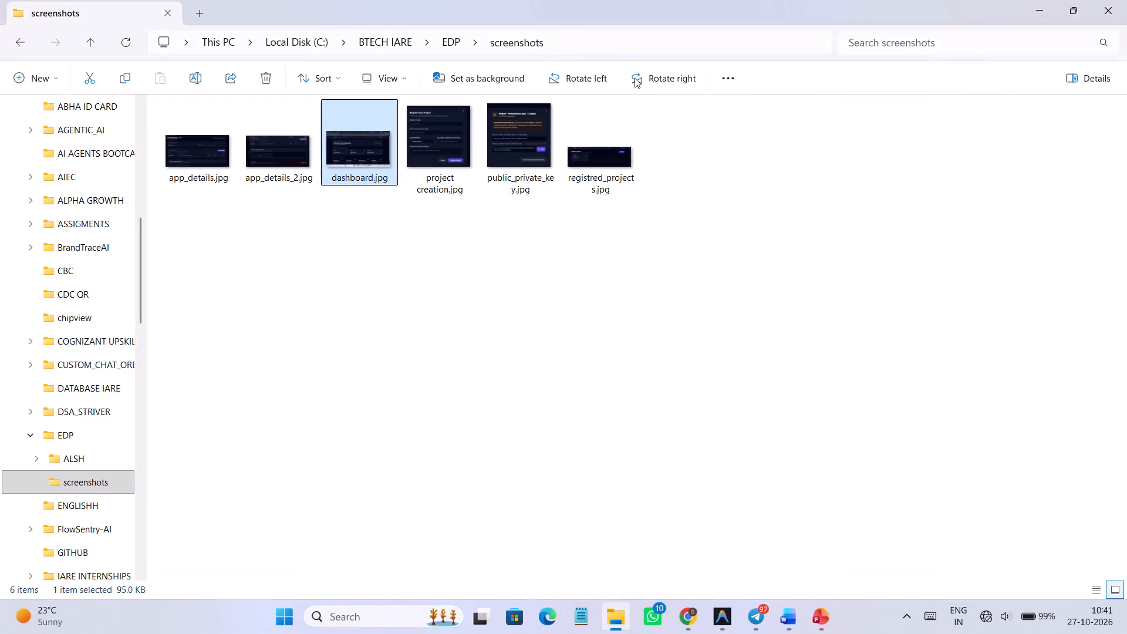
pyautogui.doubleClick(421, 133)
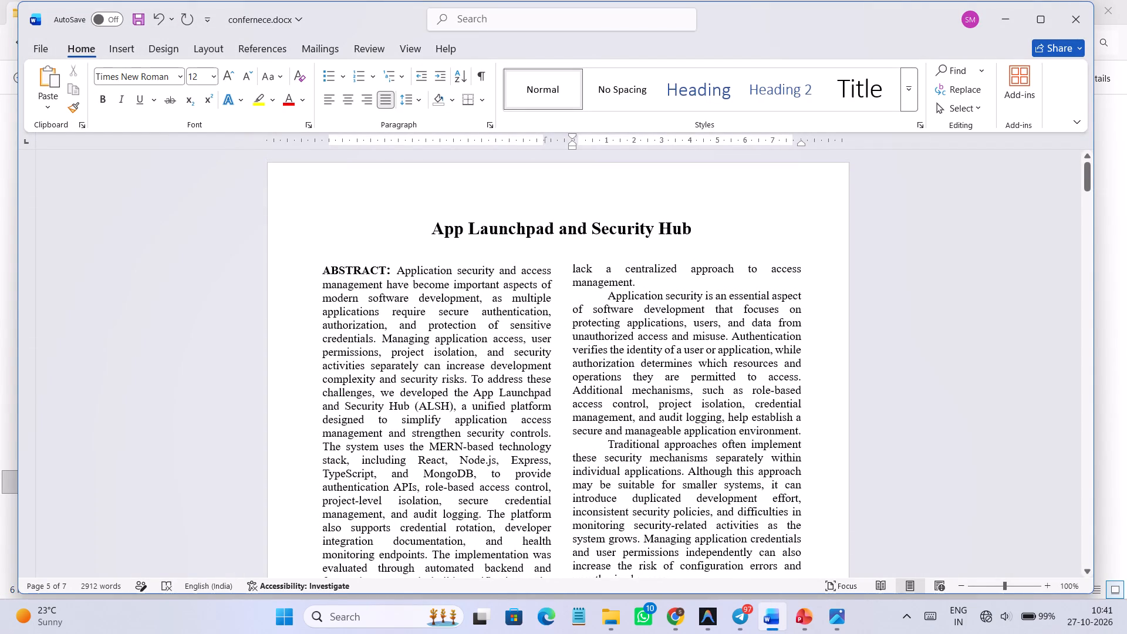
pyautogui.scroll(-1, 757, 450)
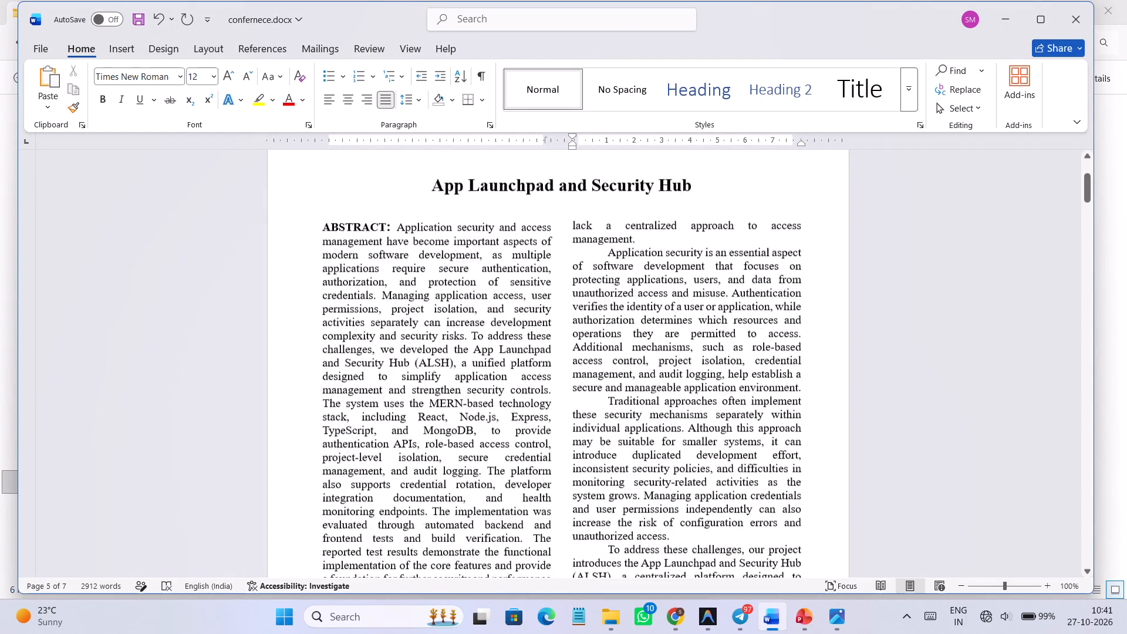
pyautogui.scroll(-11, 757, 450)
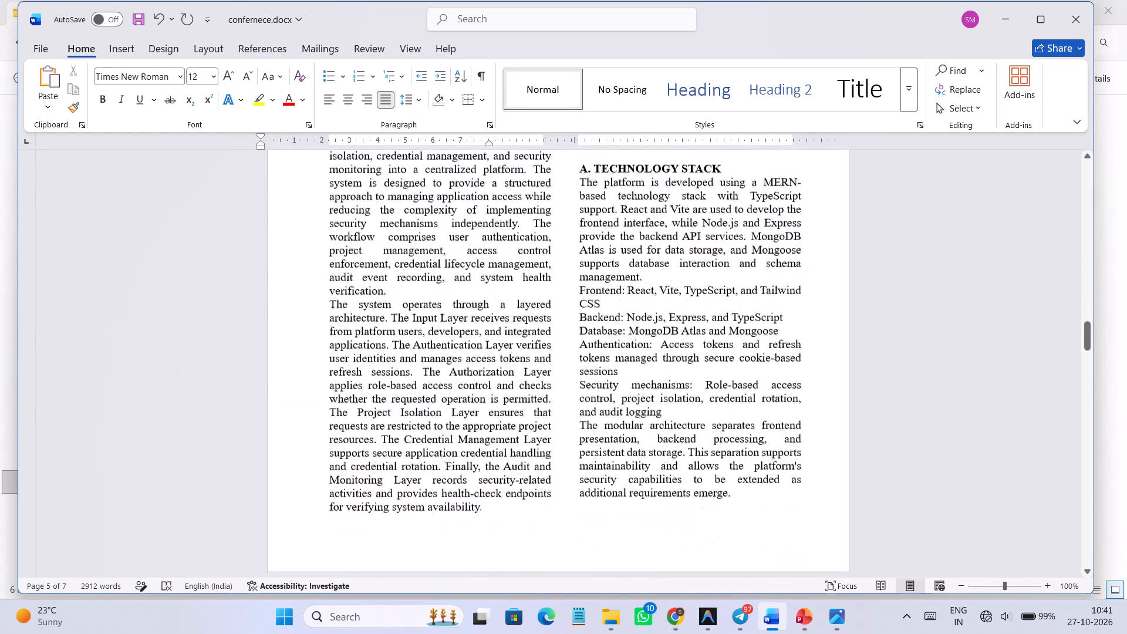
pyautogui.scroll(-12, 757, 450)
pyautogui.scroll(14, 757, 450)
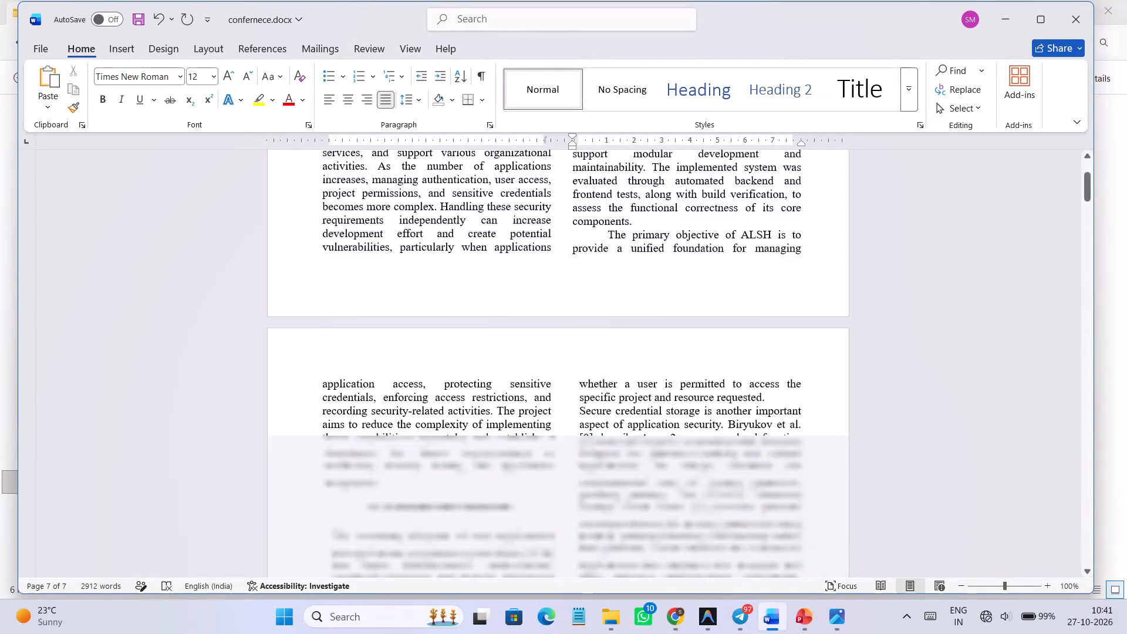
pyautogui.scroll(10, 757, 450)
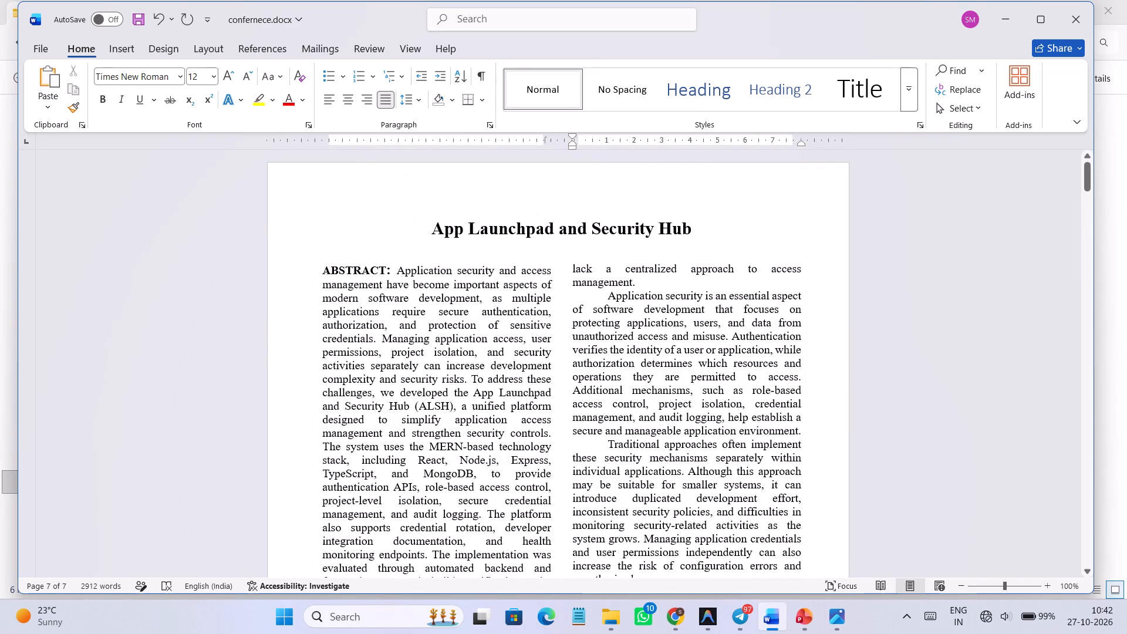
pyautogui.scroll(4, 757, 450)
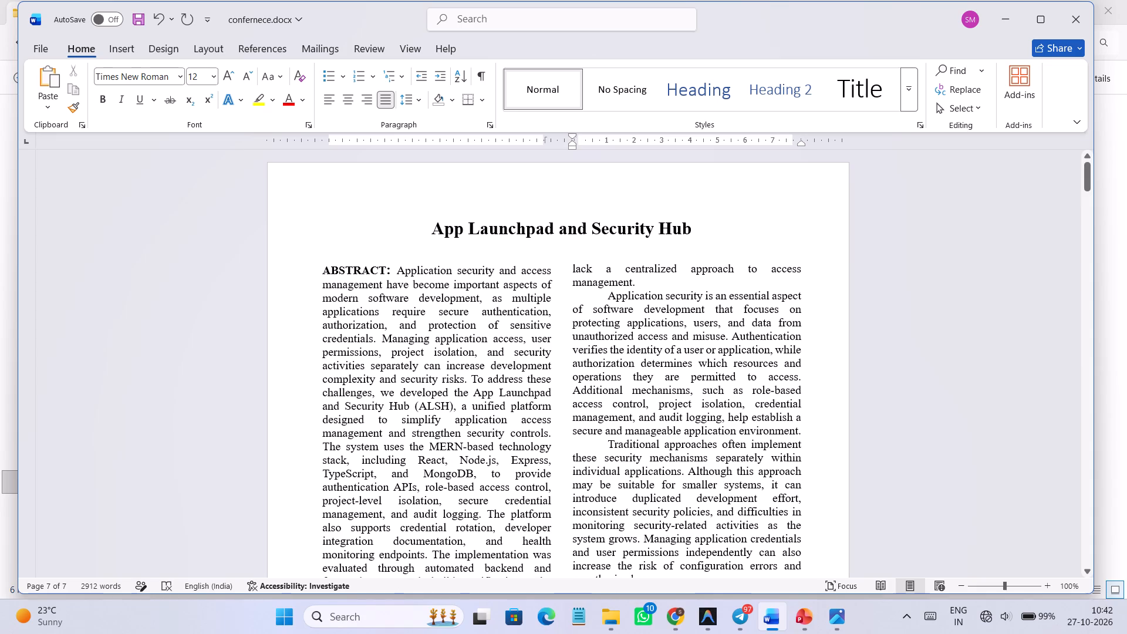
pyautogui.press('`')
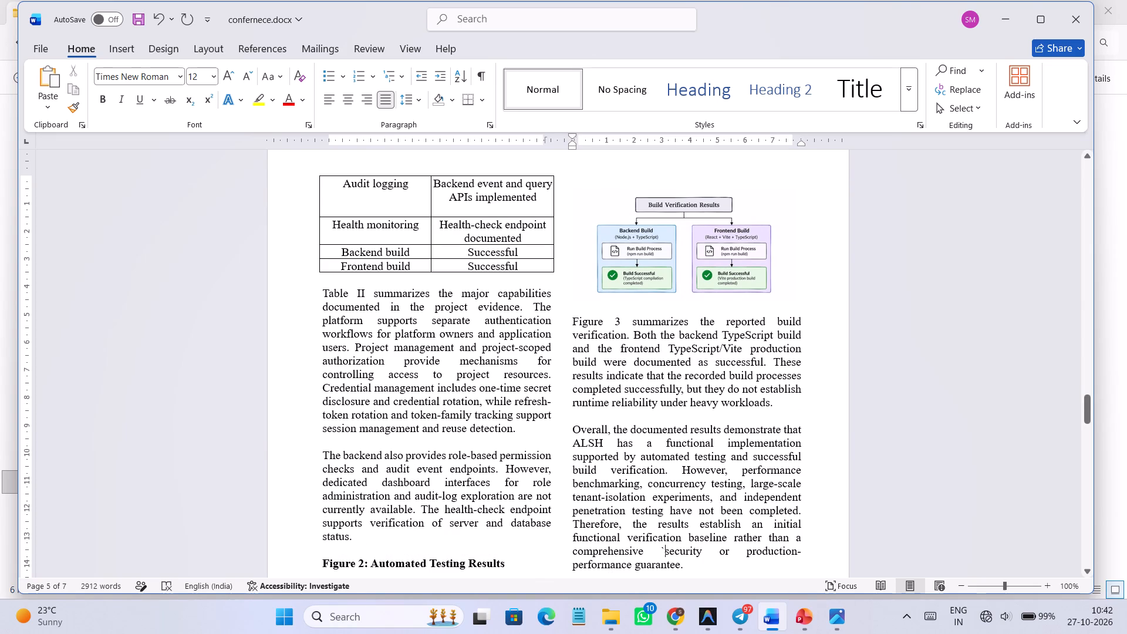
# Insert one blank line between the paper's title and the abstract, and place the cursor on it.
pyautogui.scroll(7, 757, 450)
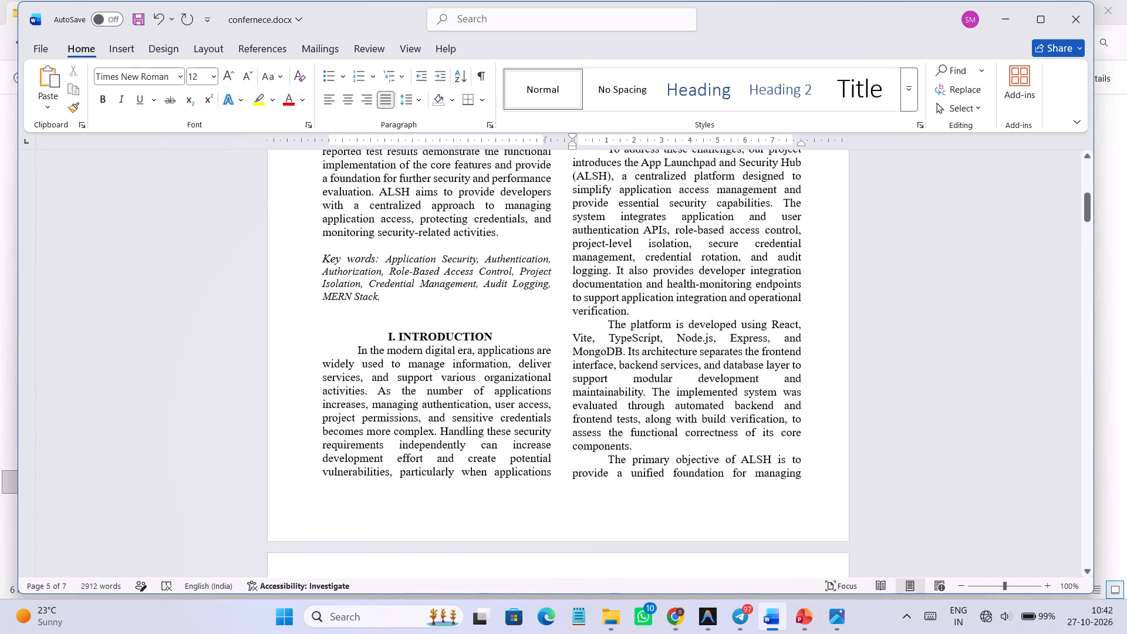
pyautogui.scroll(15, 575, 433)
pyautogui.click(726, 242)
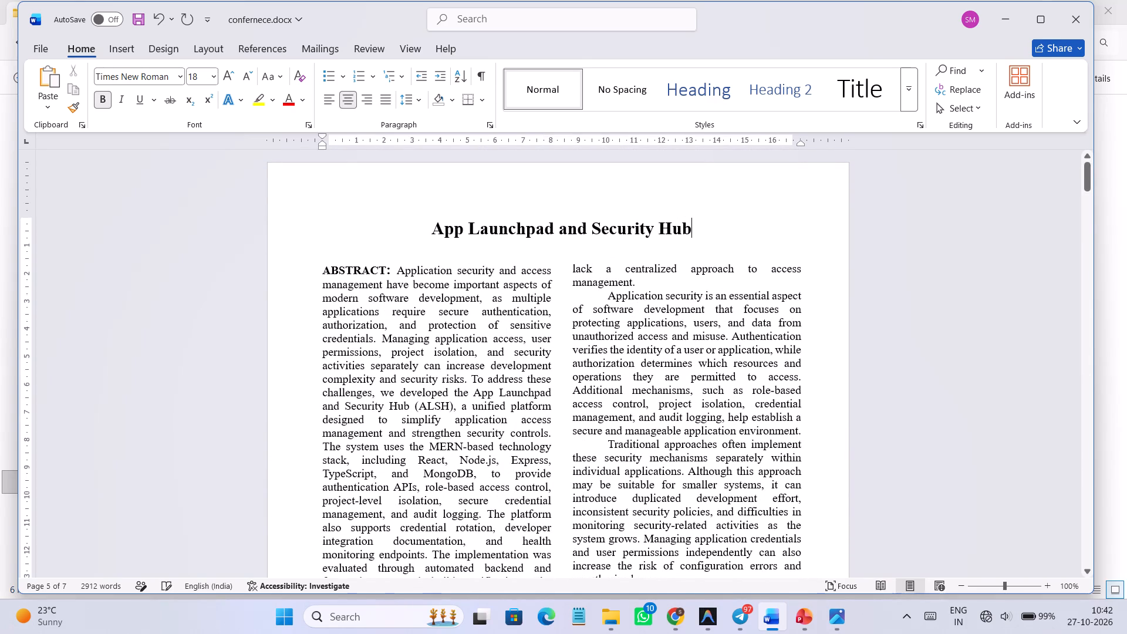
pyautogui.press('Return')
pyautogui.press('Return')
pyautogui.press('BackSpace')
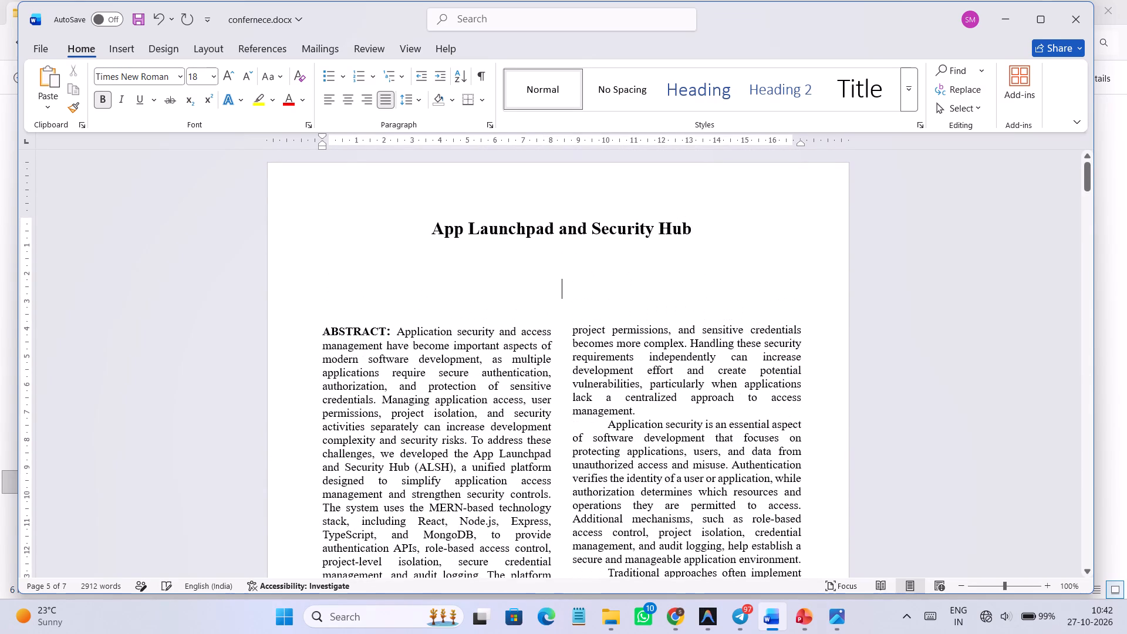
pyautogui.press('BackSpace')
pyautogui.press('BackSpace')
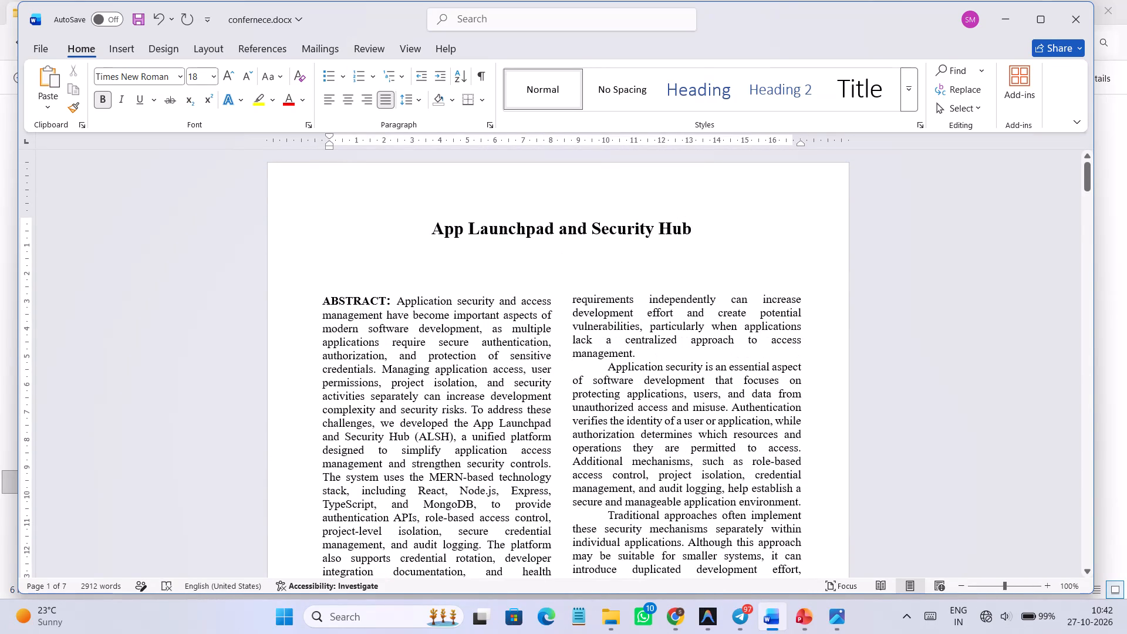
pyautogui.hotkey('ctrl', 'l')
pyautogui.hotkey('ctrl', 'l')
pyautogui.click(430, 264)
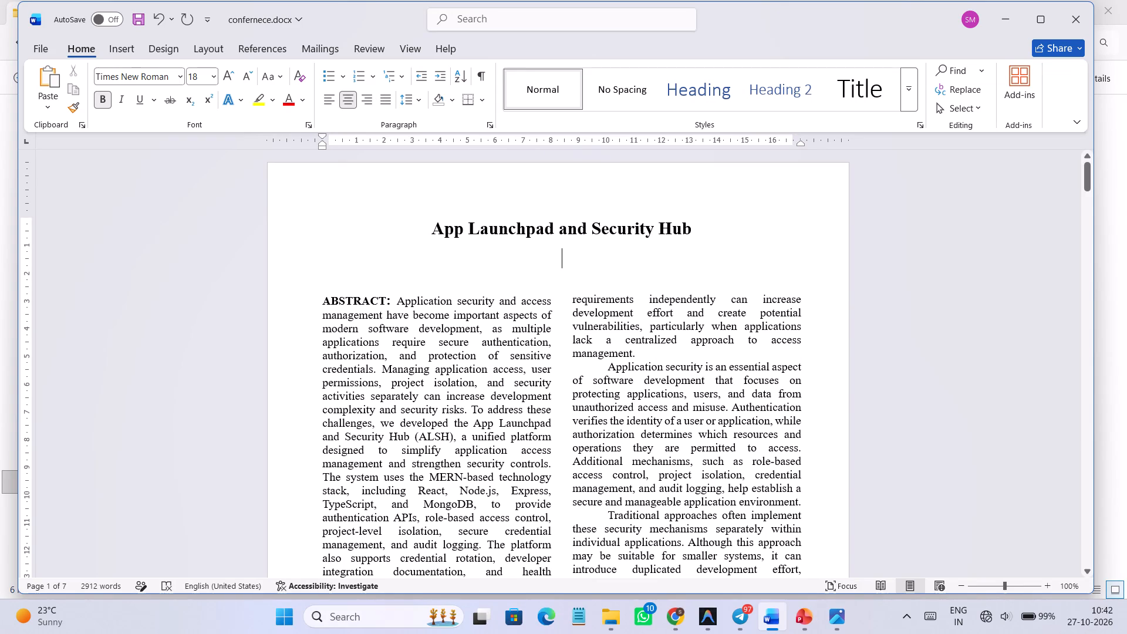
# In File Explorer, open sriam_template - Copy.docx from the nested SRI folders inside BTECH IARE's IARE INTERNSHIPS folder.
pyautogui.click(609, 614)
pyautogui.scroll(5, 92, 204)
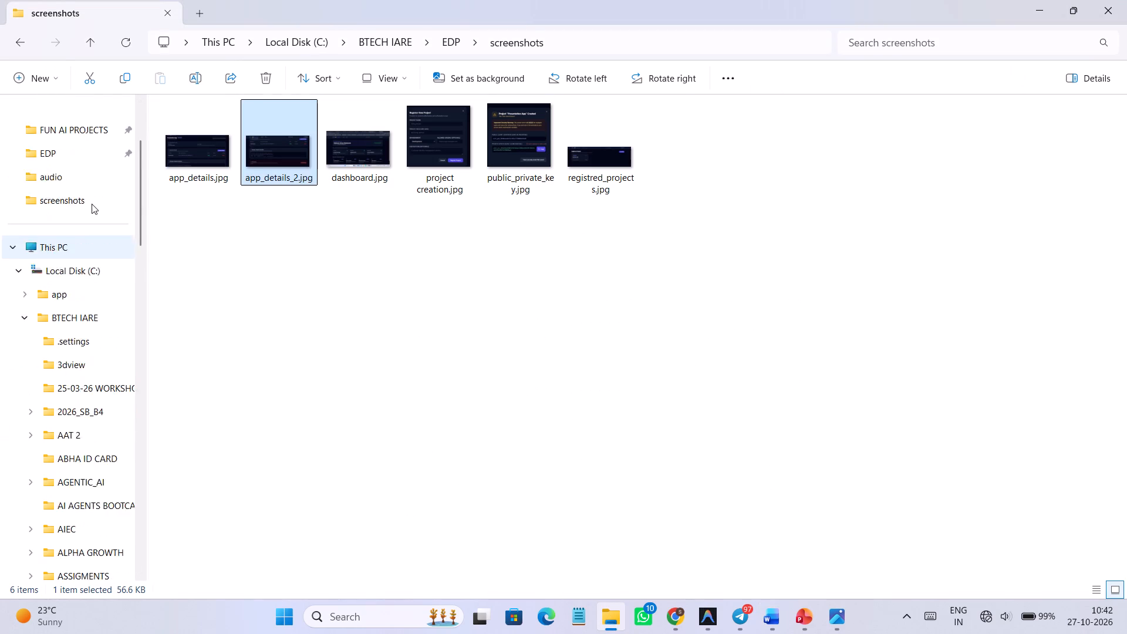
pyautogui.click(55, 261)
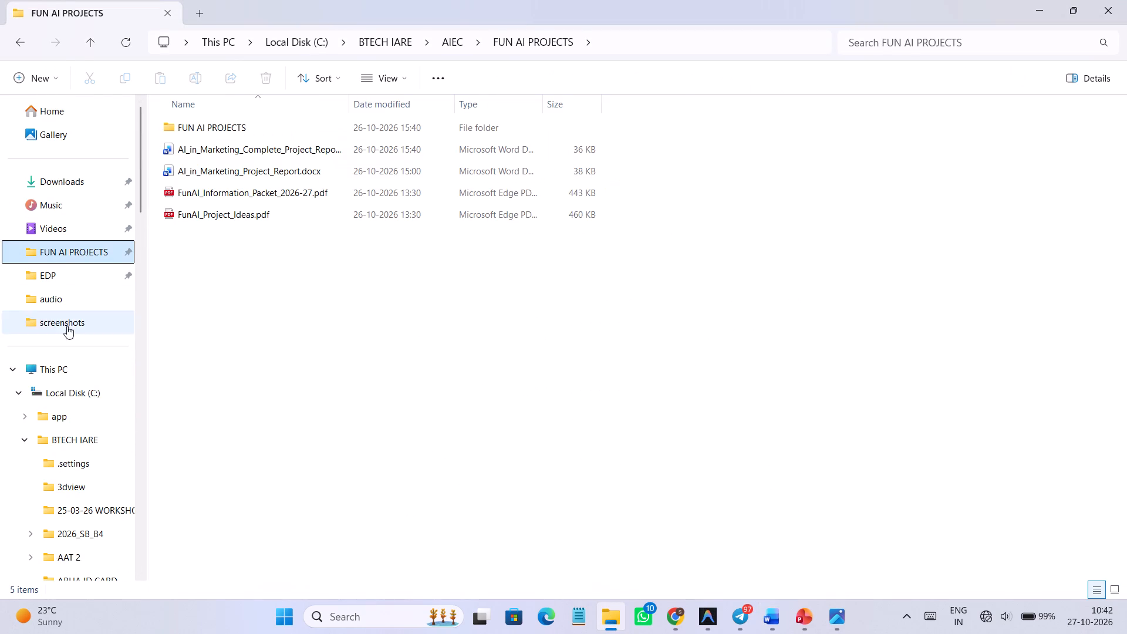
pyautogui.doubleClick(84, 439)
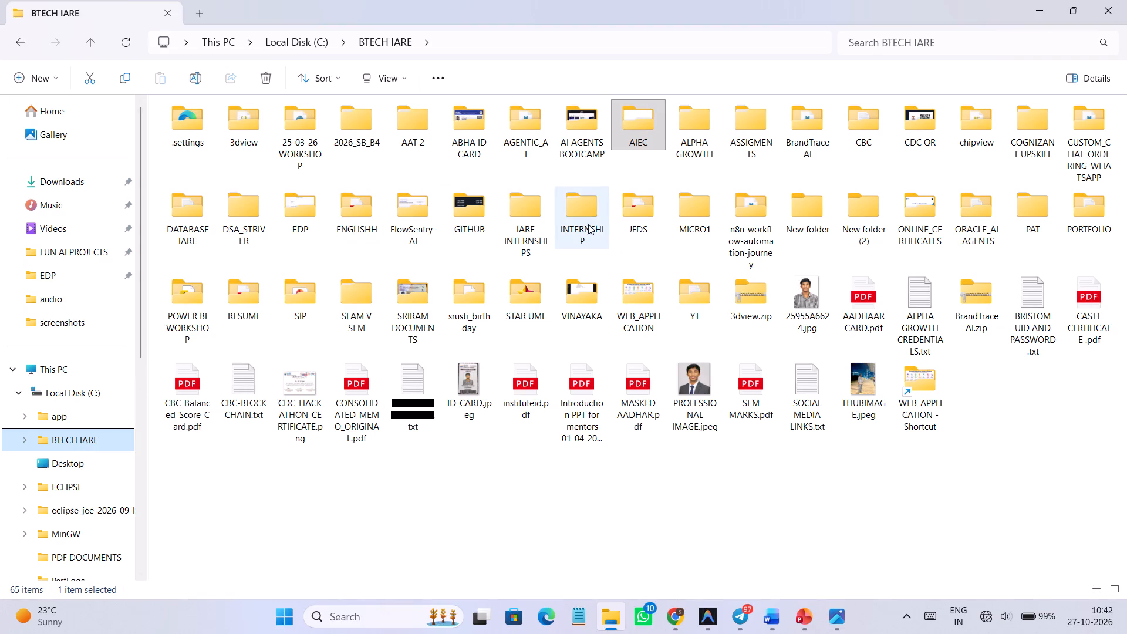
pyautogui.doubleClick(516, 230)
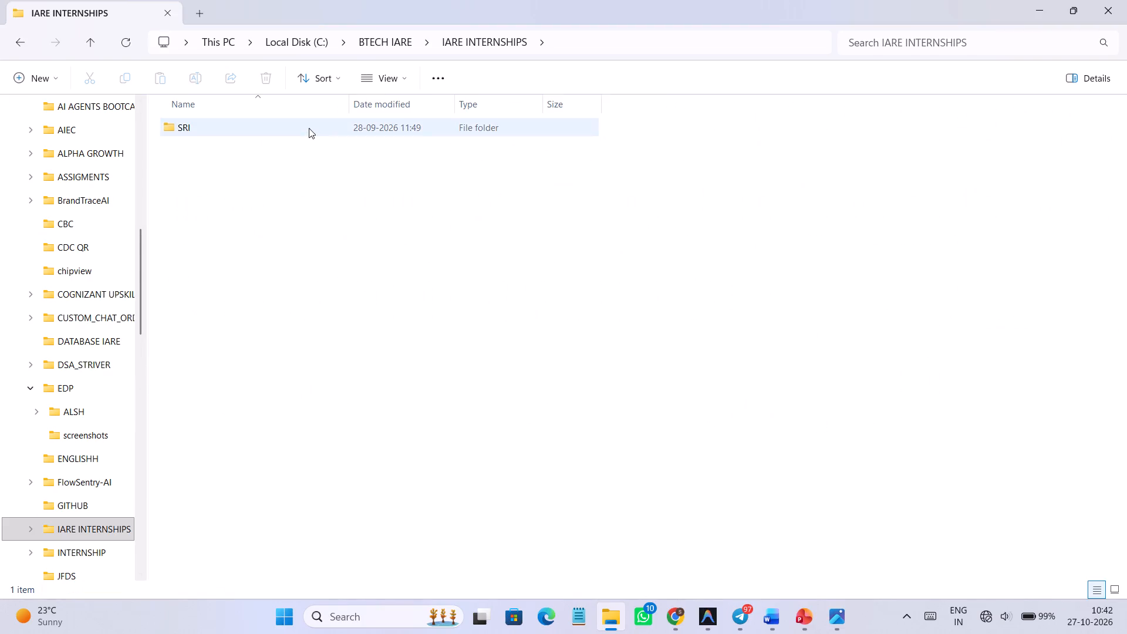
pyautogui.doubleClick(309, 128)
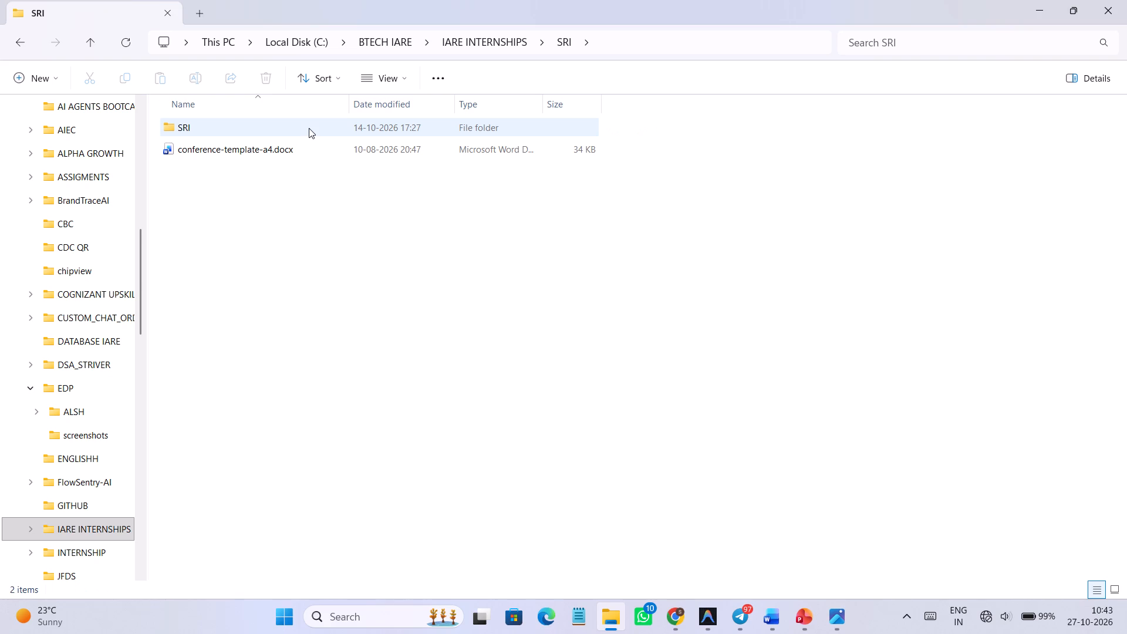
pyautogui.click(278, 125)
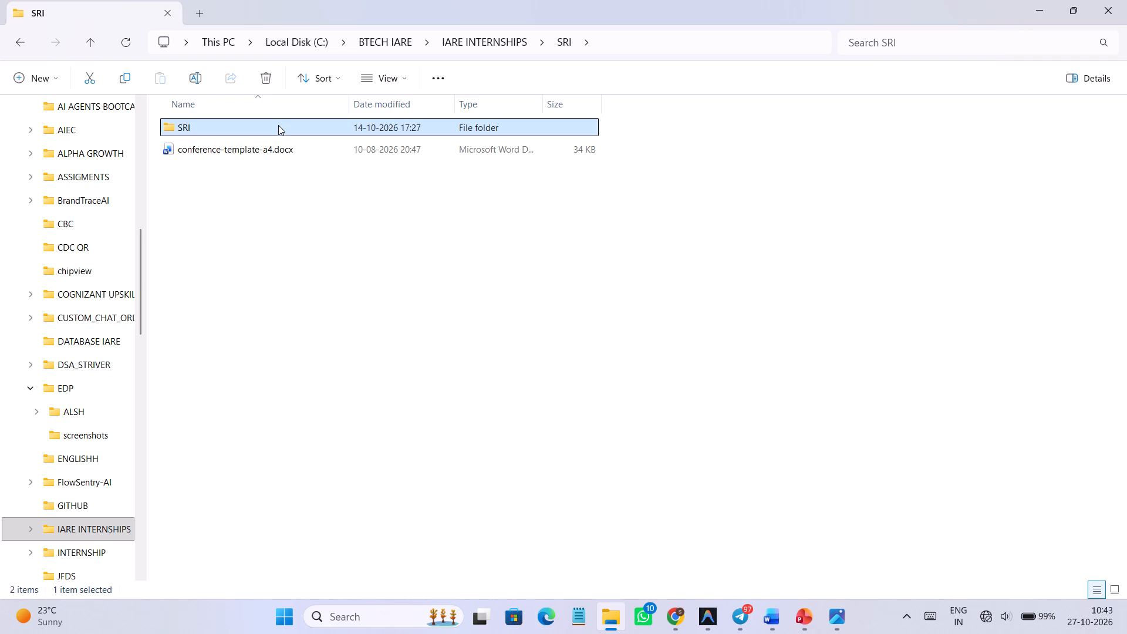
pyautogui.doubleClick(278, 125)
pyautogui.doubleClick(220, 199)
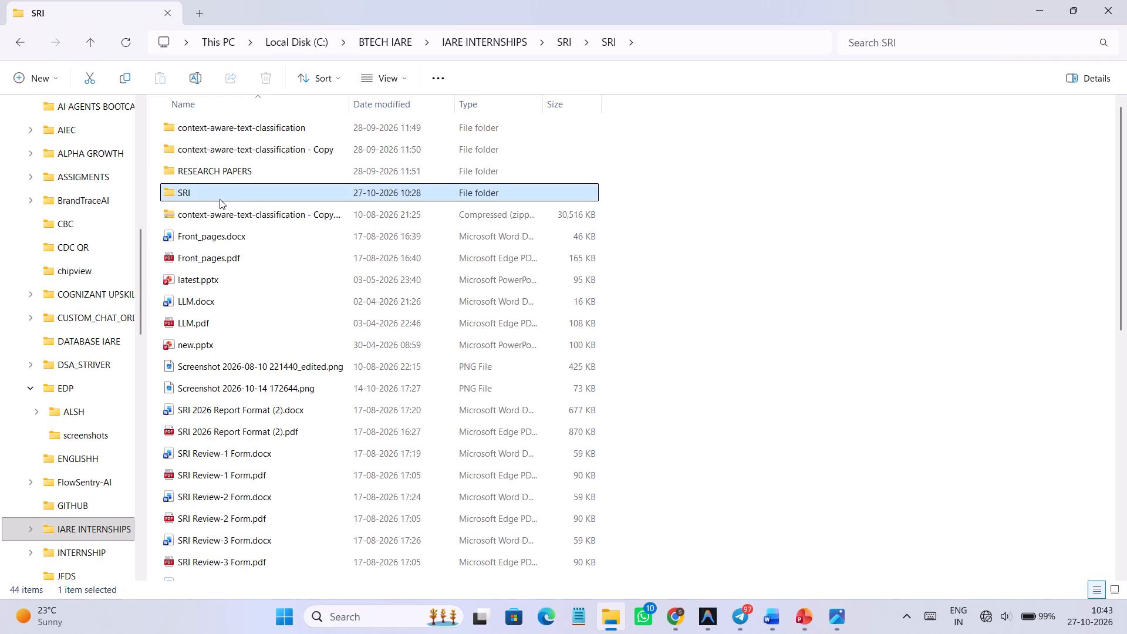
pyautogui.doubleClick(274, 175)
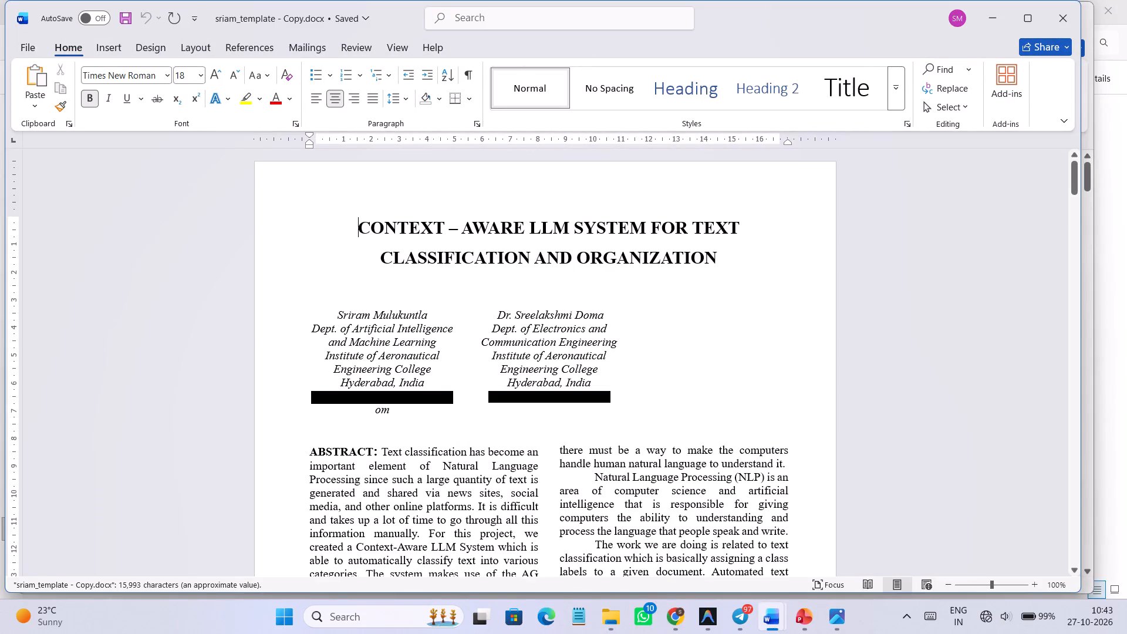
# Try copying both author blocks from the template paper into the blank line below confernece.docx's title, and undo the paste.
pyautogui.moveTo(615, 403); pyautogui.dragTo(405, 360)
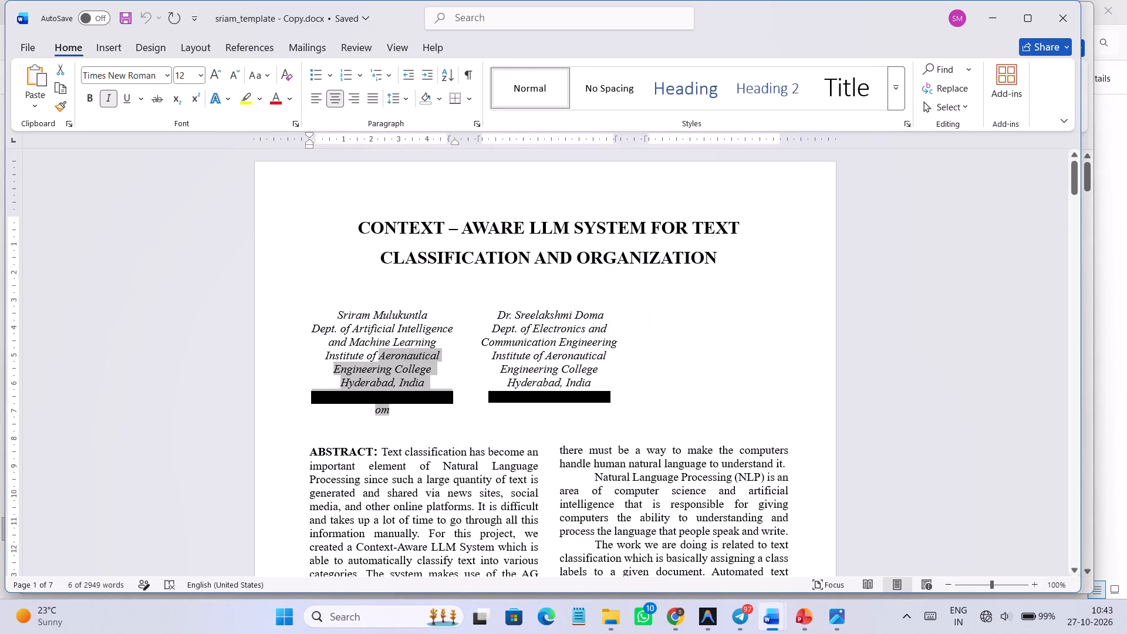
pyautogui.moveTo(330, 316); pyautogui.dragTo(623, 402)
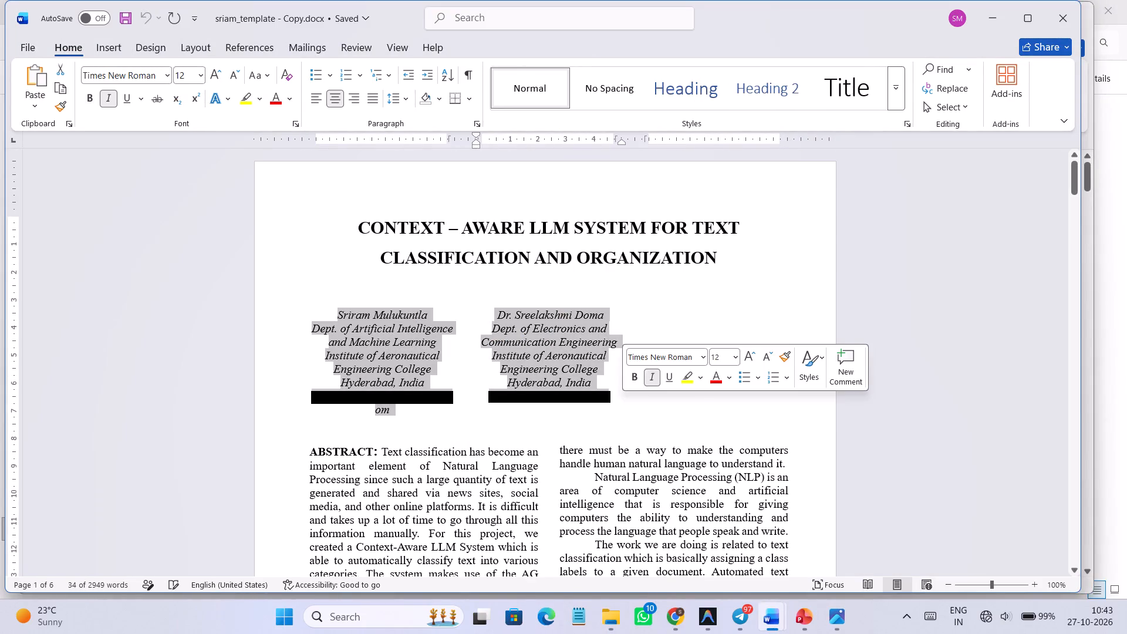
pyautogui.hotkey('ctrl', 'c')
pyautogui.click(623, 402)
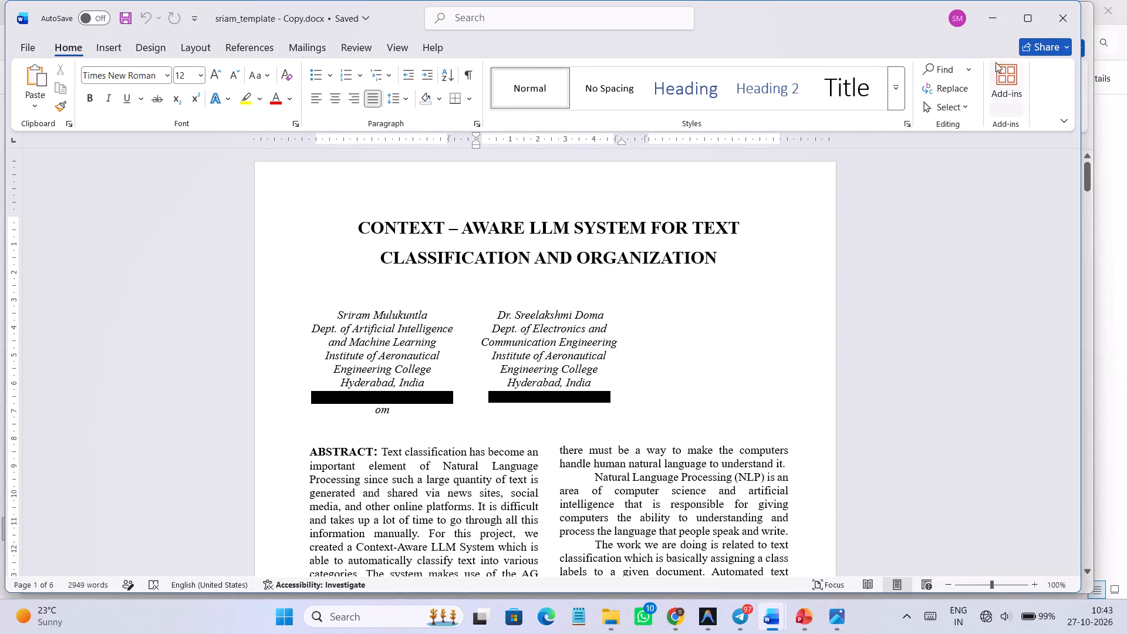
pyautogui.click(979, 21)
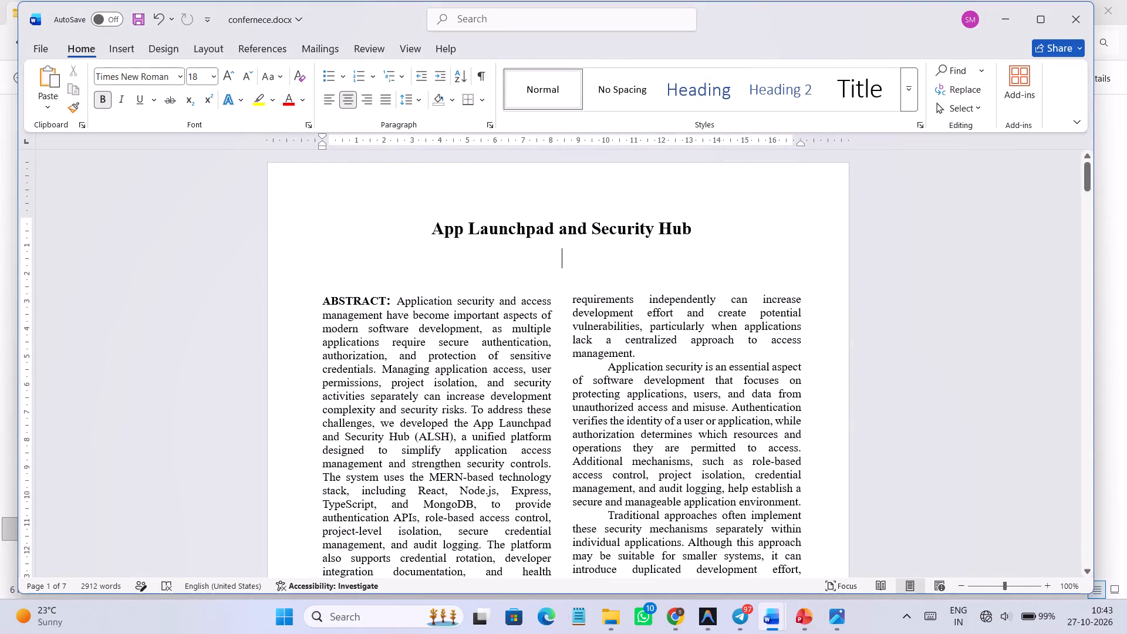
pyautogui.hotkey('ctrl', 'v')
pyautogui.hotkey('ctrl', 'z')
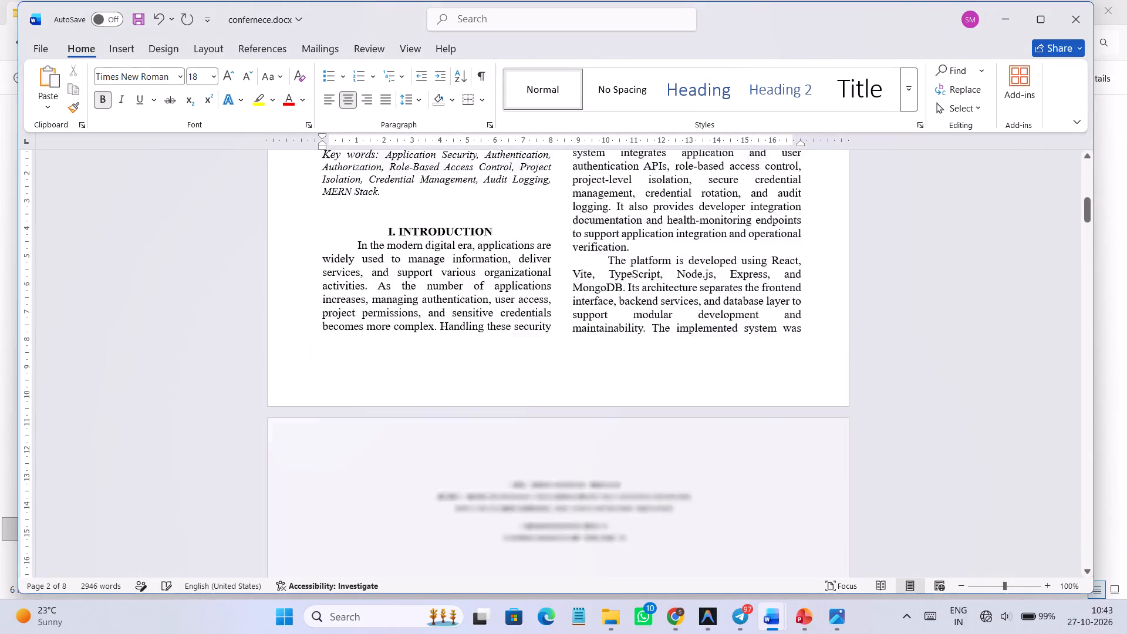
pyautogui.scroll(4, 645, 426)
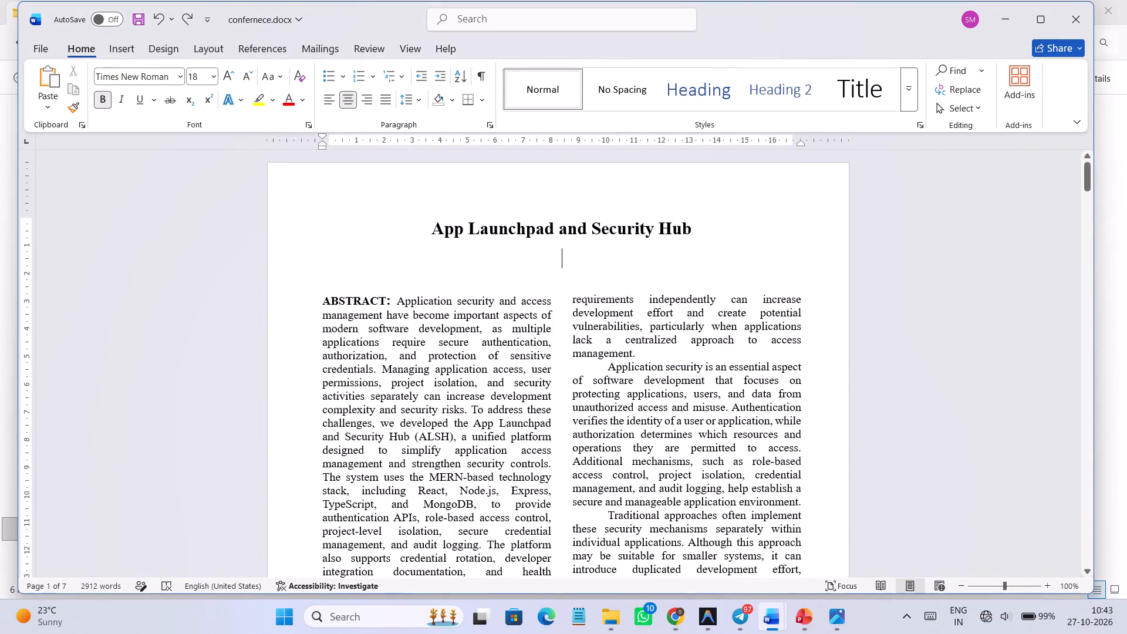
# Left-align the blank line below the paper's title.
pyautogui.click(328, 97)
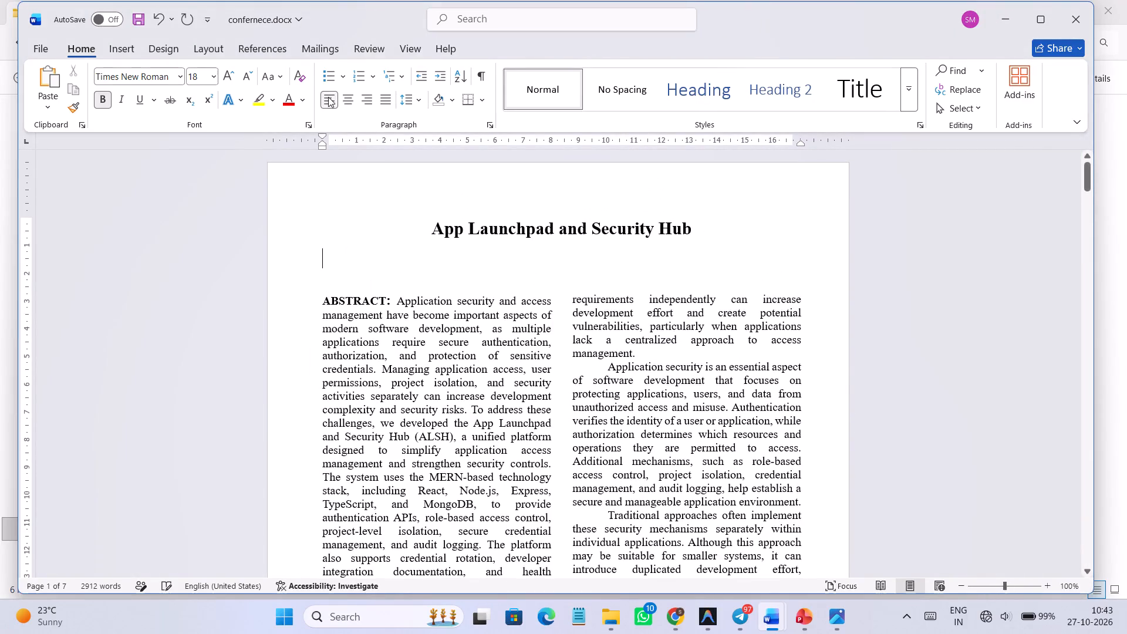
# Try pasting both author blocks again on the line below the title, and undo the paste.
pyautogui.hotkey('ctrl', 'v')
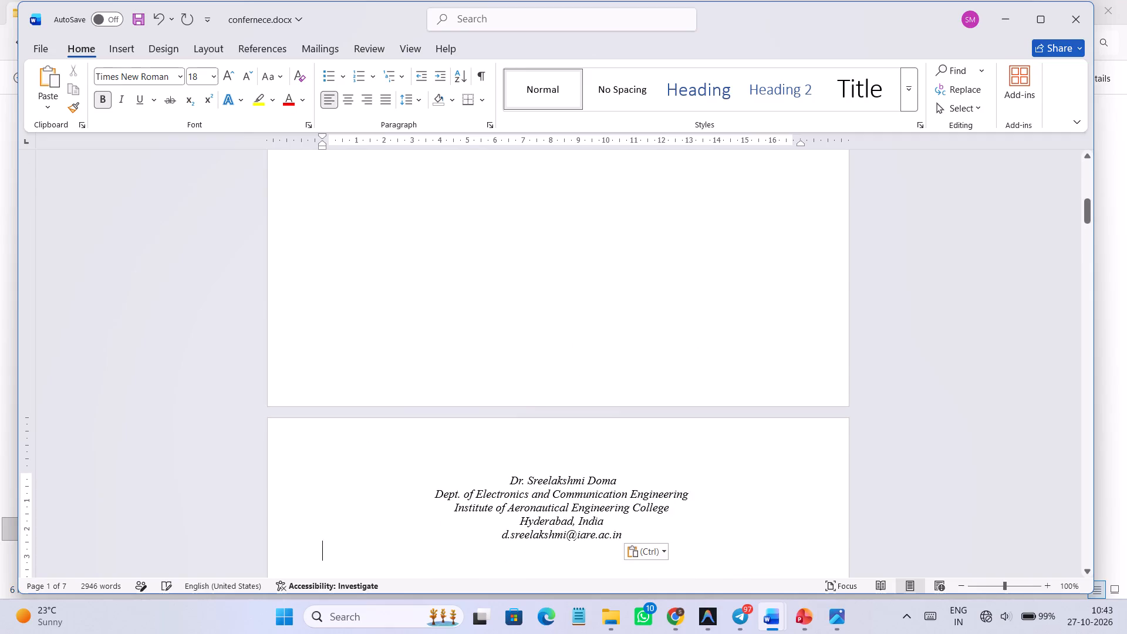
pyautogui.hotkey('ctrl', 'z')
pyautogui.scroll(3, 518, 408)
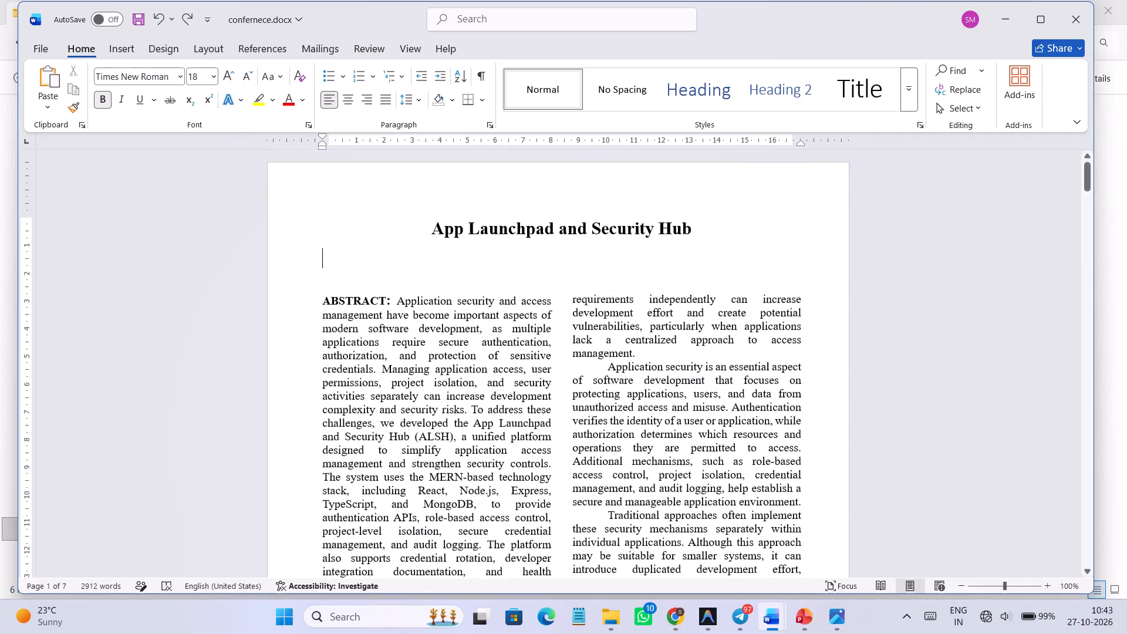
# Insert four more blank lines between the title and the abstract, and place the cursor on the line directly below the title.
pyautogui.press('Return')
pyautogui.press('Return')
pyautogui.press('Return')
pyautogui.press('Return')
pyautogui.click(352, 266)
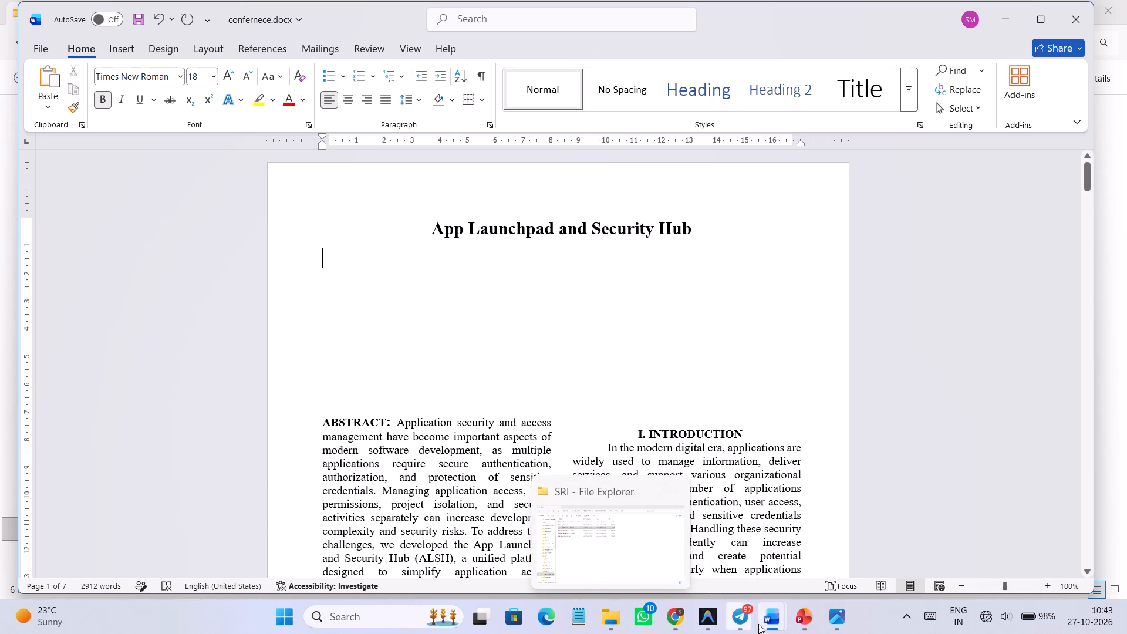
# Copy the first author's block from the template paper and paste it on the line below the title in confernece.docx.
pyautogui.click(822, 544)
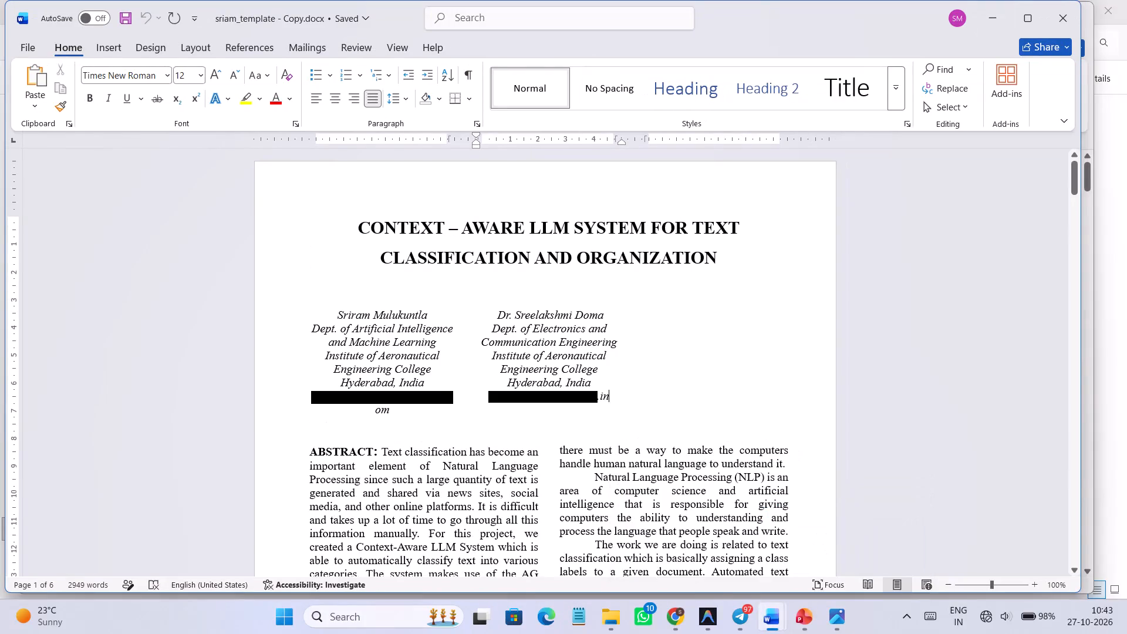
pyautogui.moveTo(409, 414); pyautogui.dragTo(323, 318)
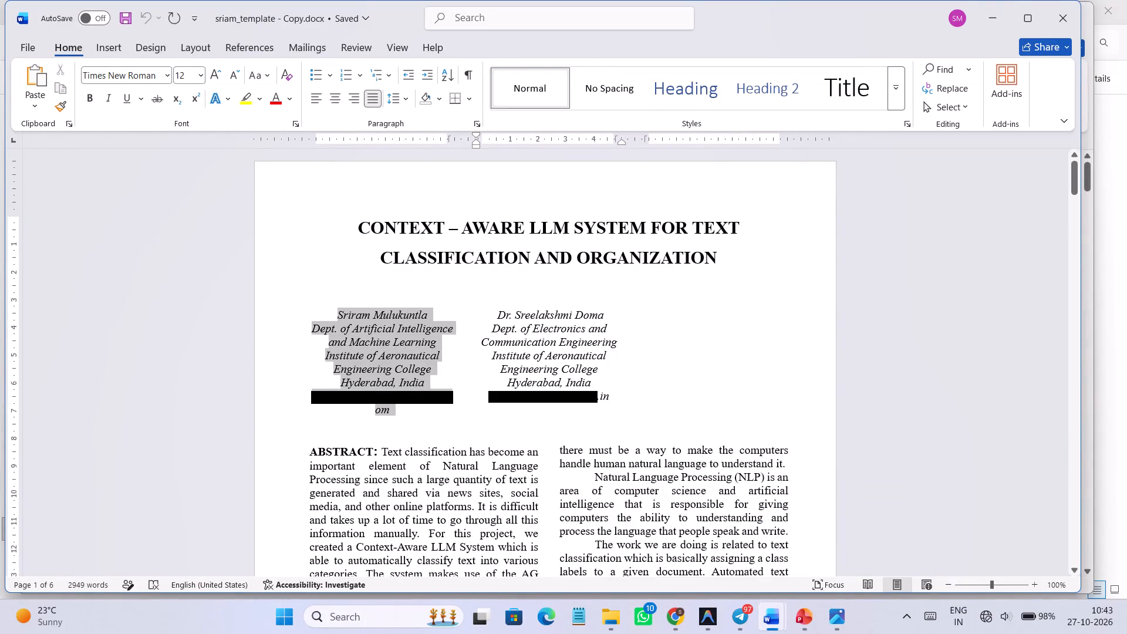
pyautogui.moveTo(323, 318); pyautogui.dragTo(322, 308)
pyautogui.hotkey('ctrl', 'c')
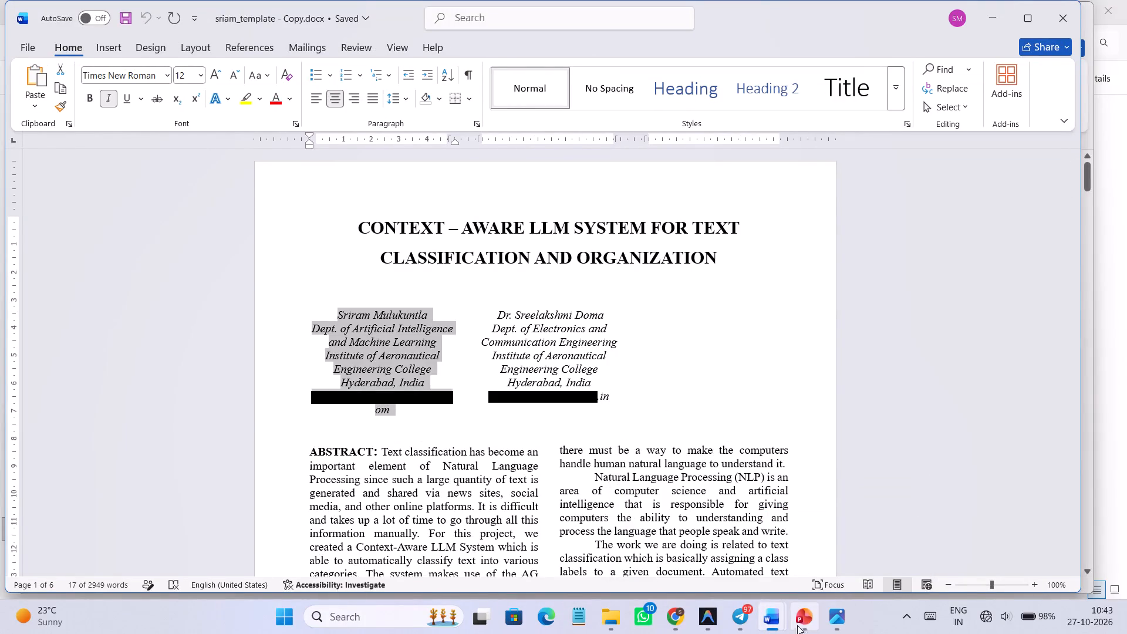
pyautogui.click(720, 572)
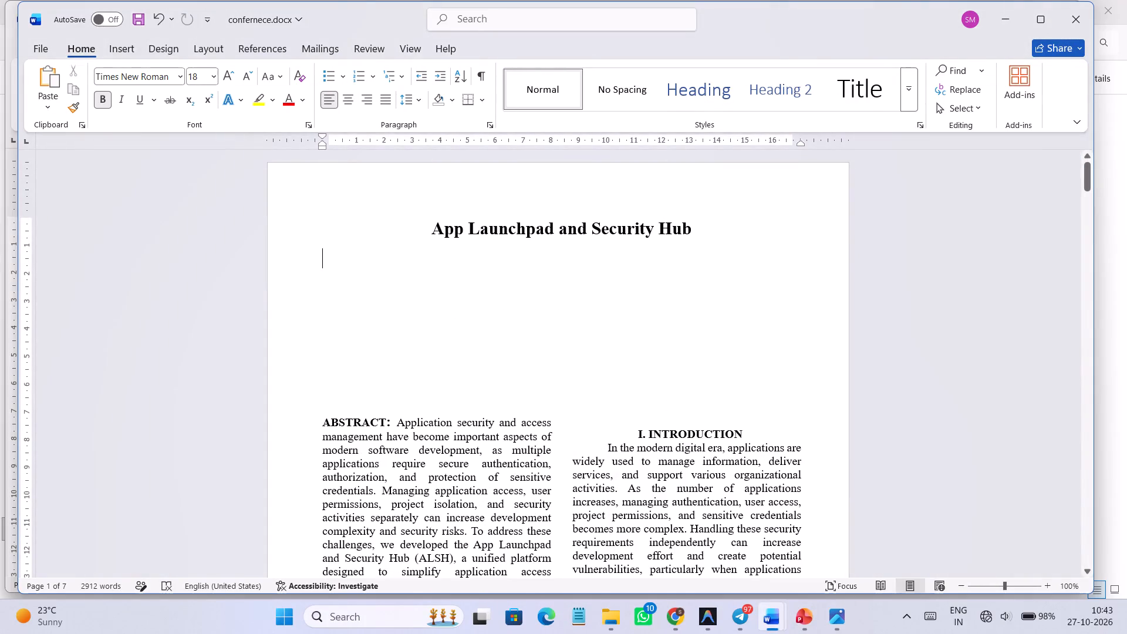
pyautogui.hotkey('ctrl', 'v')
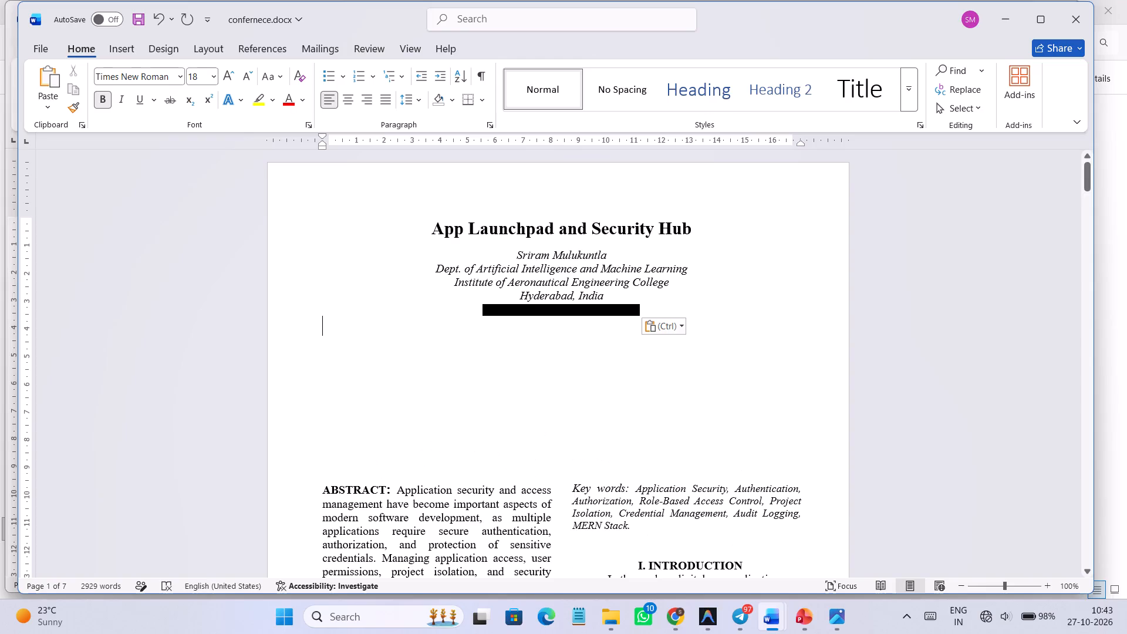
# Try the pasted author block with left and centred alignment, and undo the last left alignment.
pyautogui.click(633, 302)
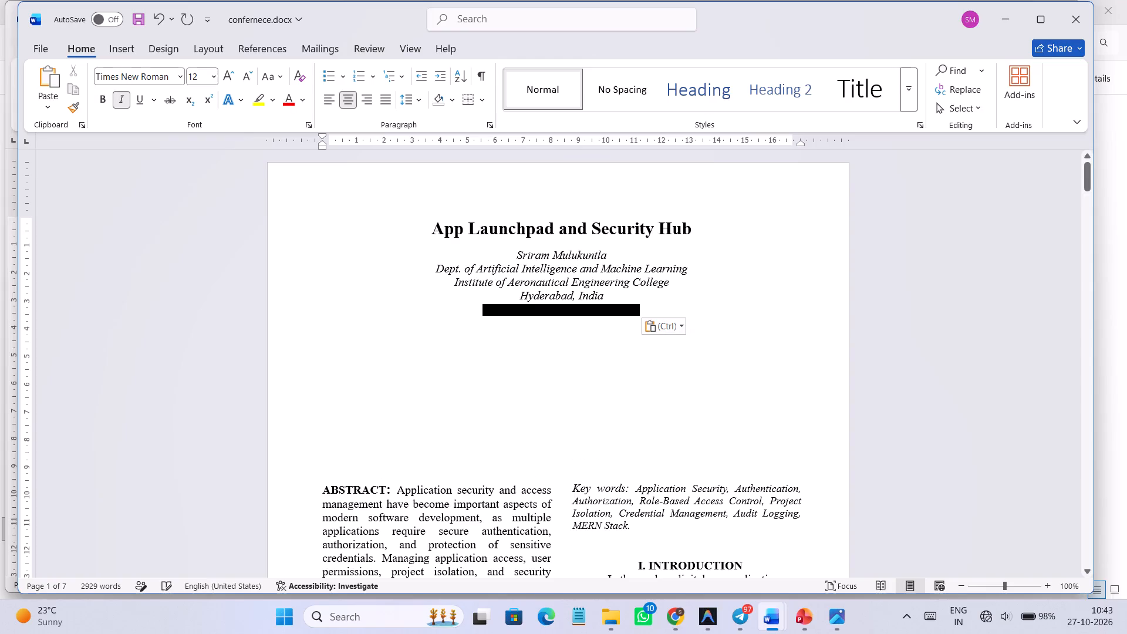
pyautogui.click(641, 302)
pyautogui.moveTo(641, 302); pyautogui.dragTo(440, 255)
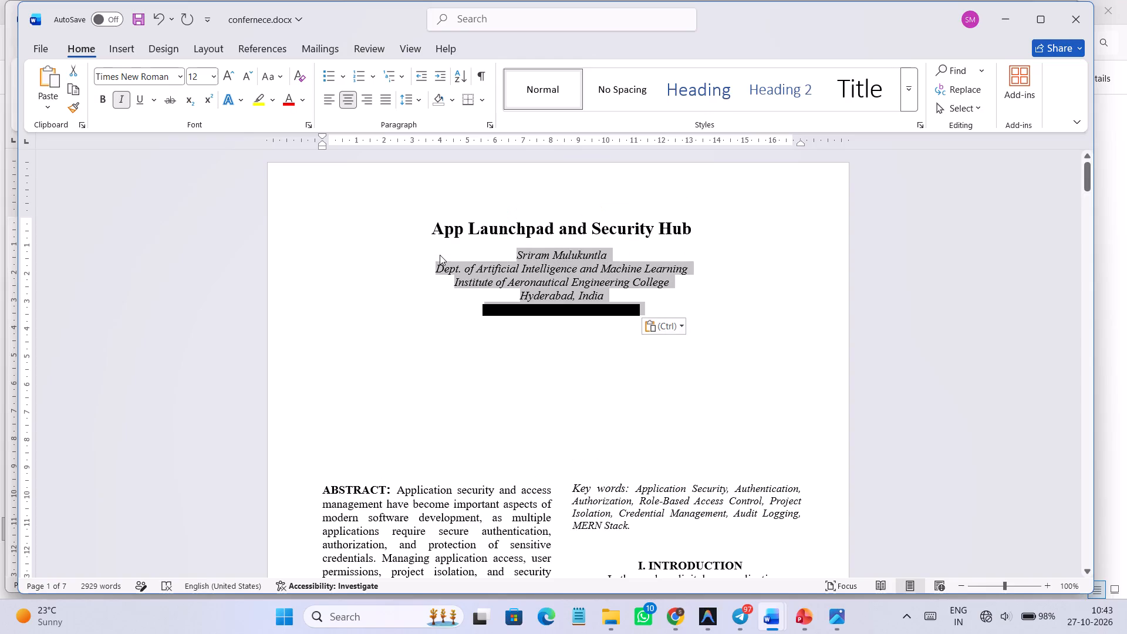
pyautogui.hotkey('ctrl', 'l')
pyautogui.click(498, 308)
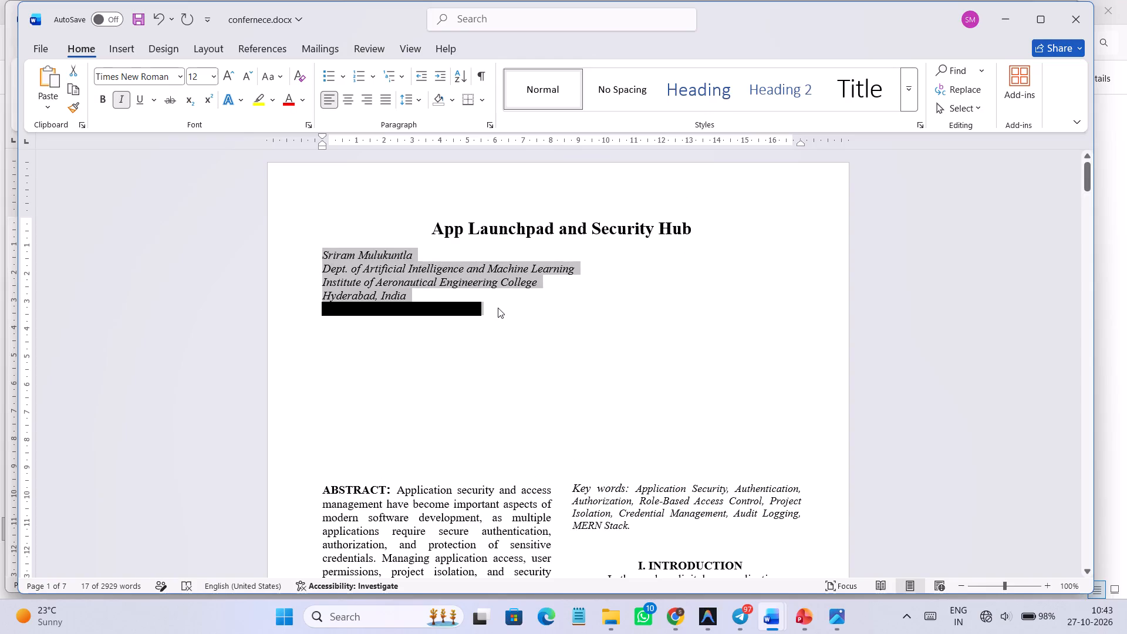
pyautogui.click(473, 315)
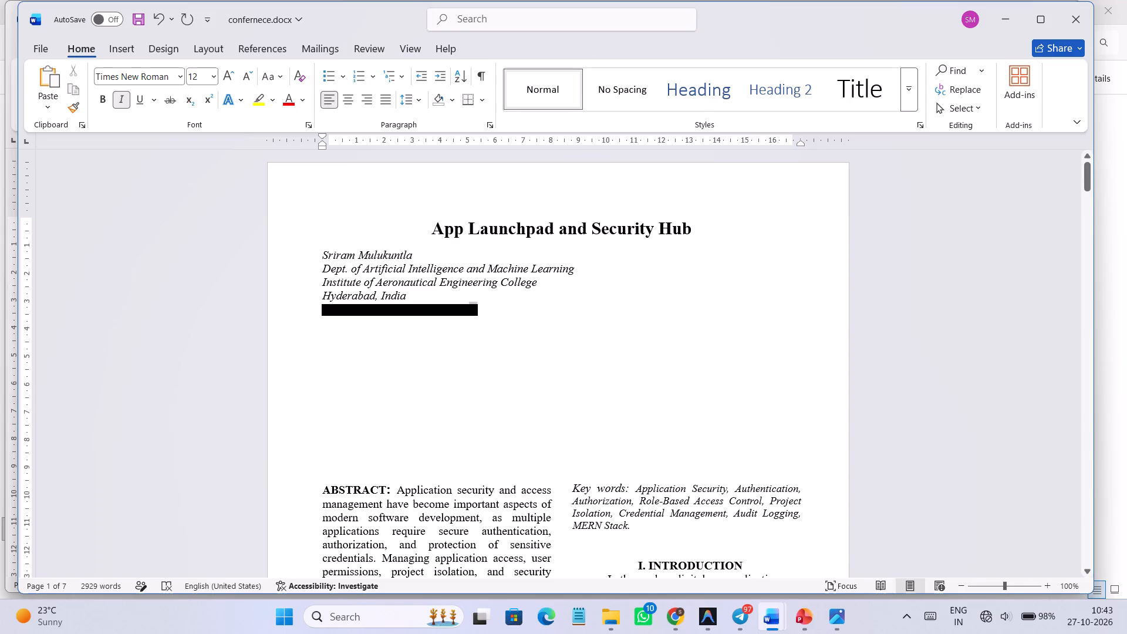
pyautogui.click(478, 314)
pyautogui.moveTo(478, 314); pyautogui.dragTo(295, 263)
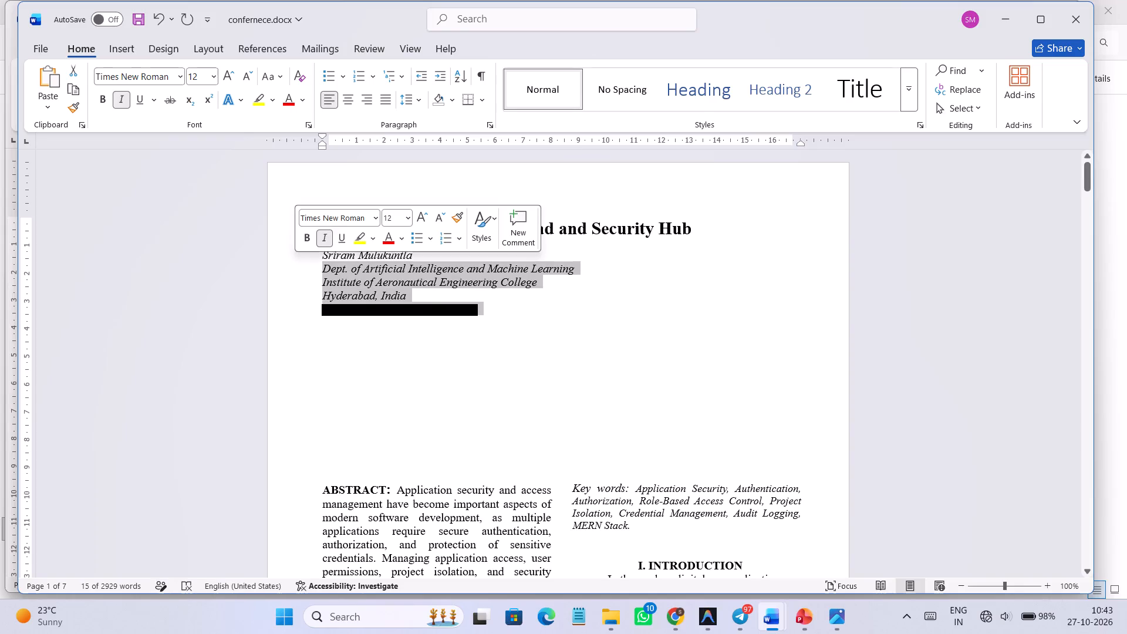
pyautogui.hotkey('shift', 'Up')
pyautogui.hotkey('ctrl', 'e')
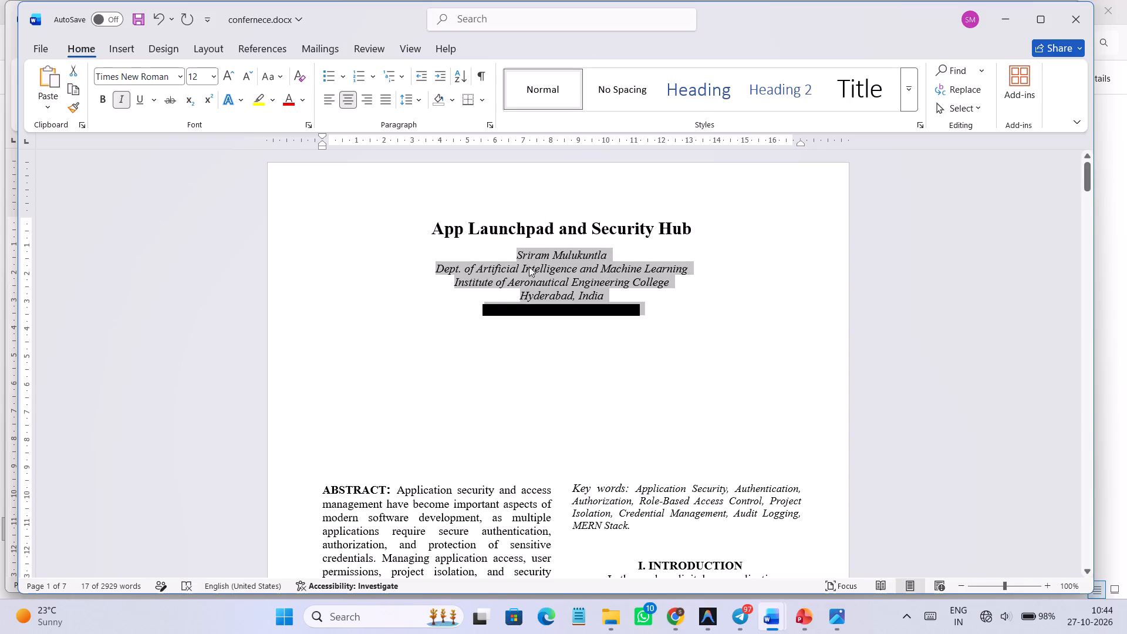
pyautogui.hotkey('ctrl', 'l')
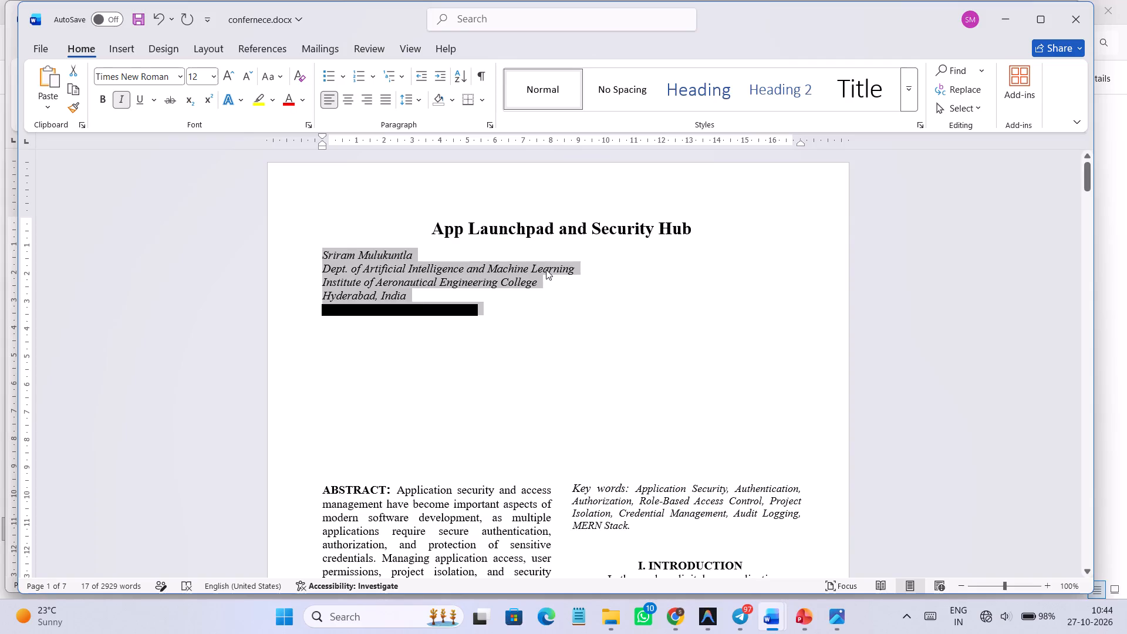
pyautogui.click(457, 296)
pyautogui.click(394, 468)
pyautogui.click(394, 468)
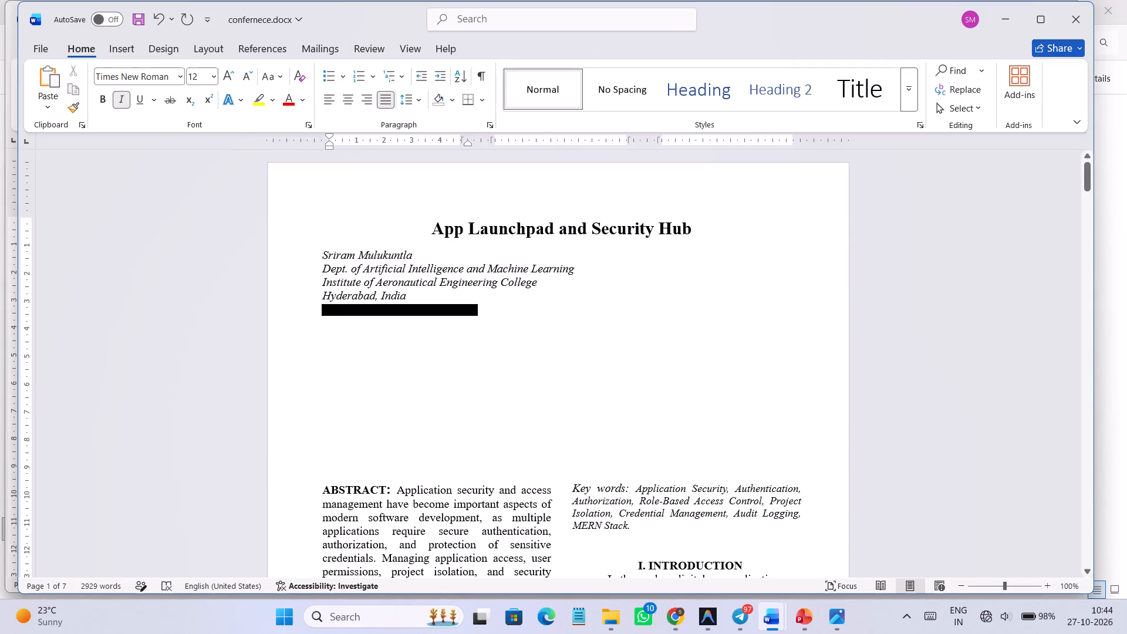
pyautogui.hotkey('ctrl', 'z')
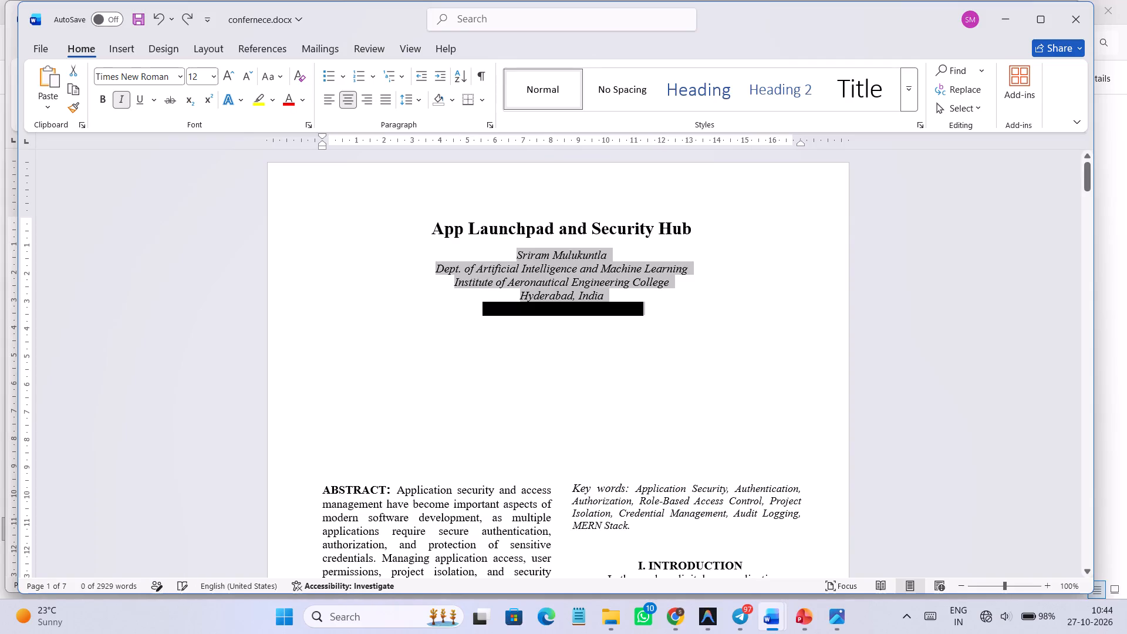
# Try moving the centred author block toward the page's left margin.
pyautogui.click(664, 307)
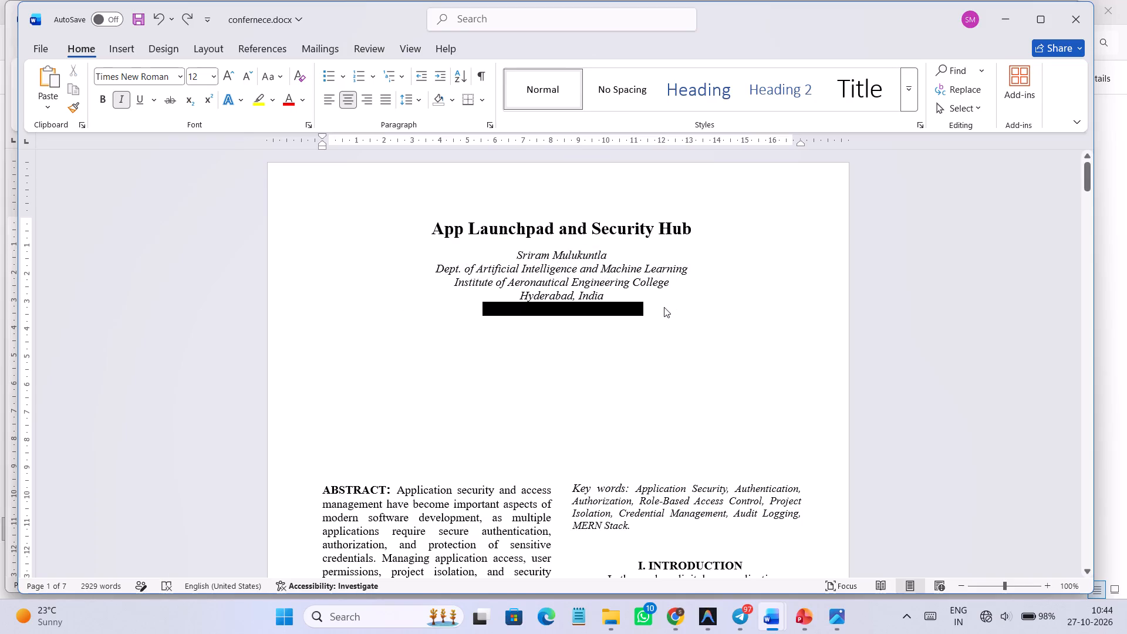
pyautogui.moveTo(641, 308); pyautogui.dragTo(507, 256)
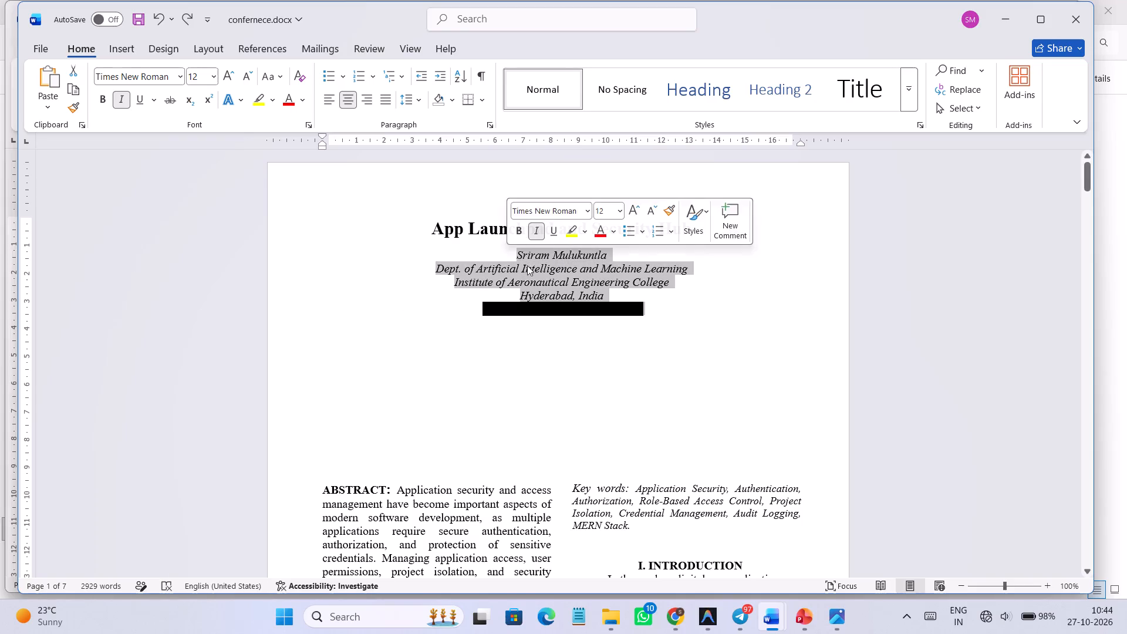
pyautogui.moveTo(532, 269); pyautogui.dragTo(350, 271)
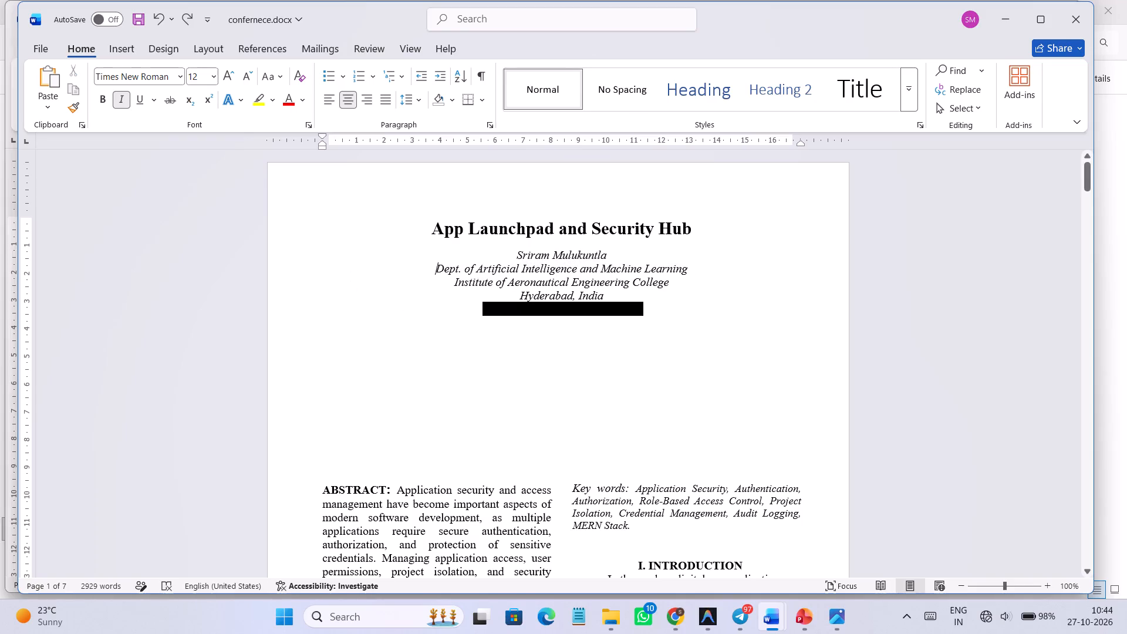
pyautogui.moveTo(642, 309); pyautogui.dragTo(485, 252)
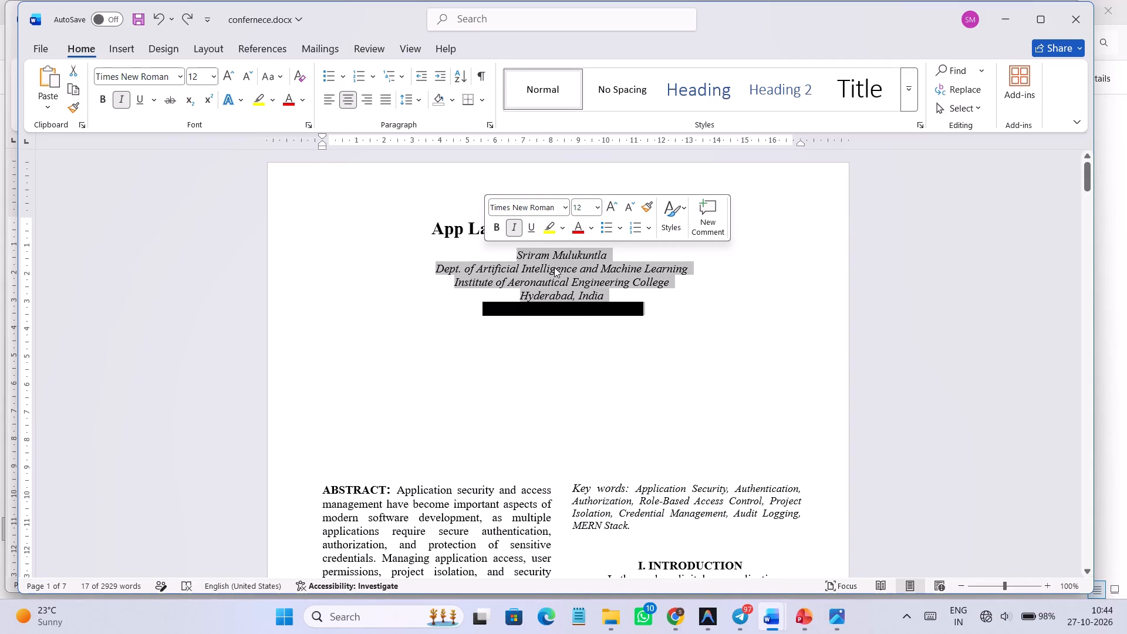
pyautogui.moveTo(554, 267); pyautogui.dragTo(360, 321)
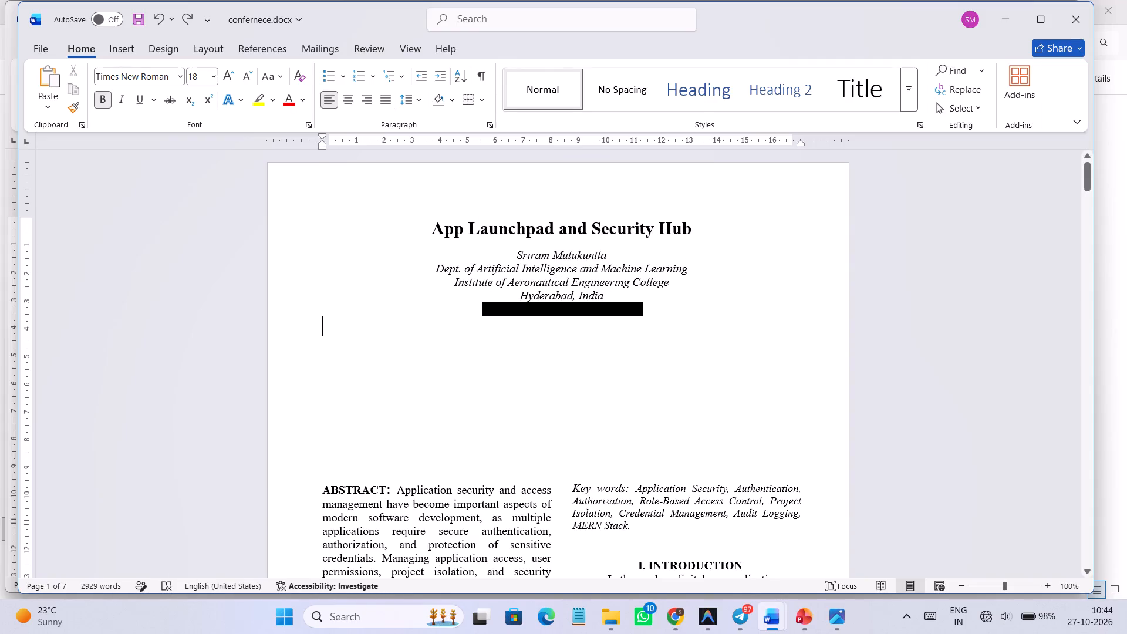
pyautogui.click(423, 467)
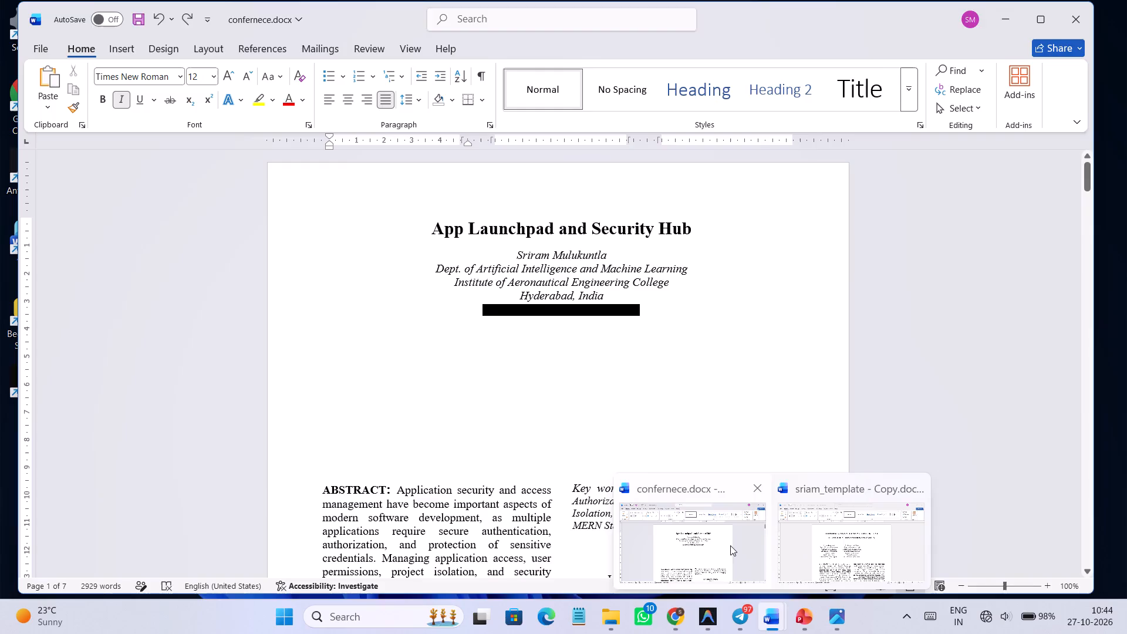
# Arrange confernece.docx and the template paper side by side.
pyautogui.click(730, 545)
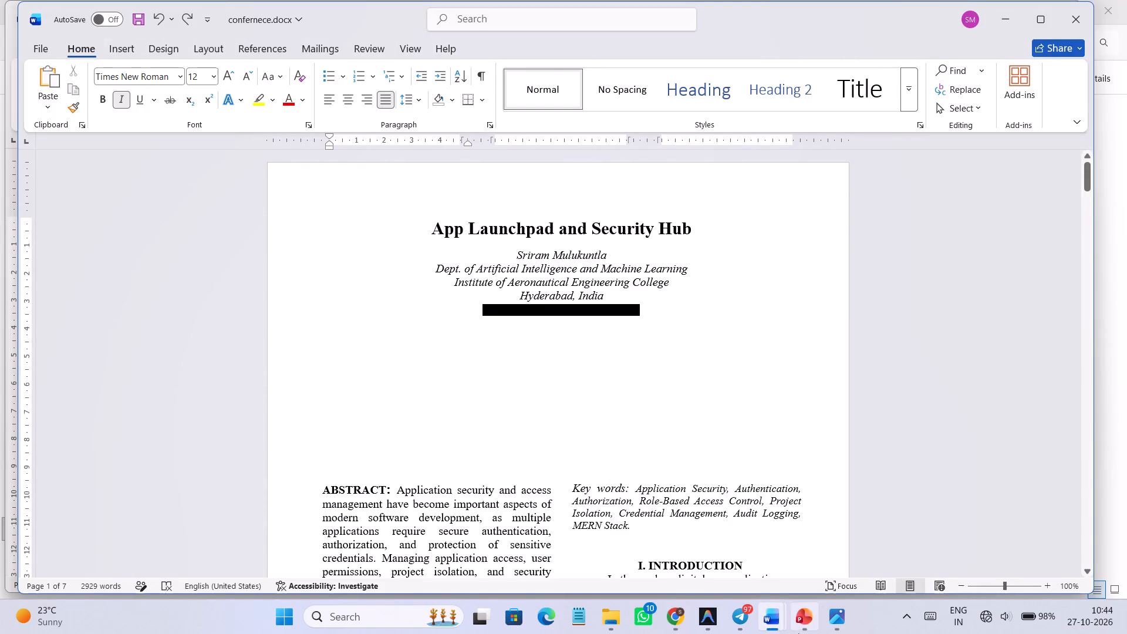
pyautogui.click(694, 567)
pyautogui.click(987, 59)
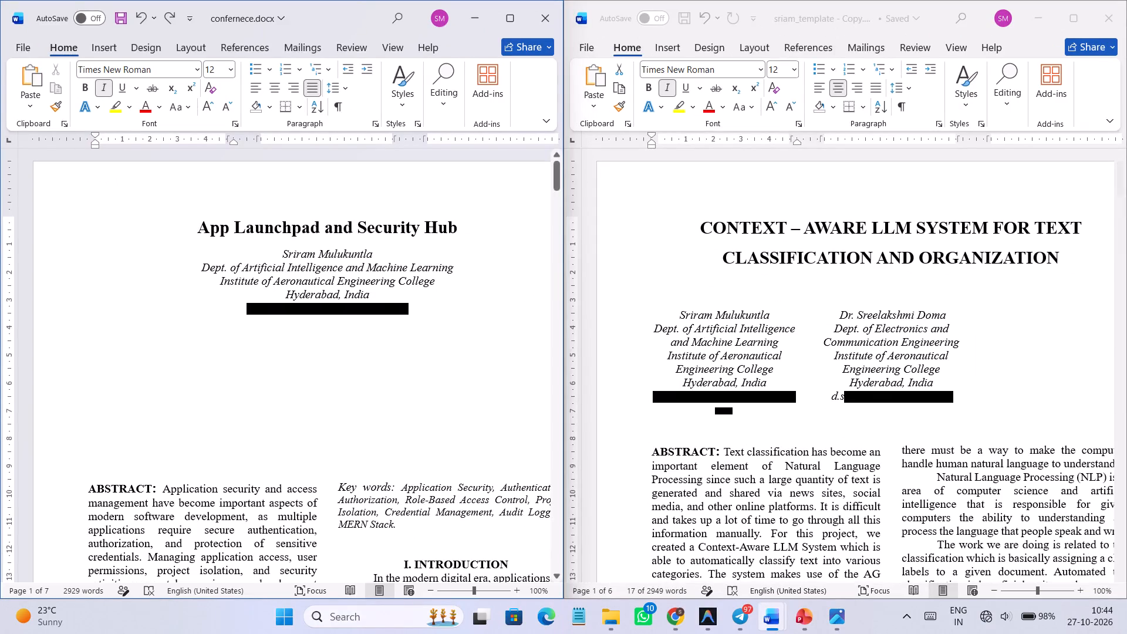
# Break the author block's department line before "and Machine Learning" and its institute line before "Engineering College".
pyautogui.click(345, 268)
pyautogui.press('Return')
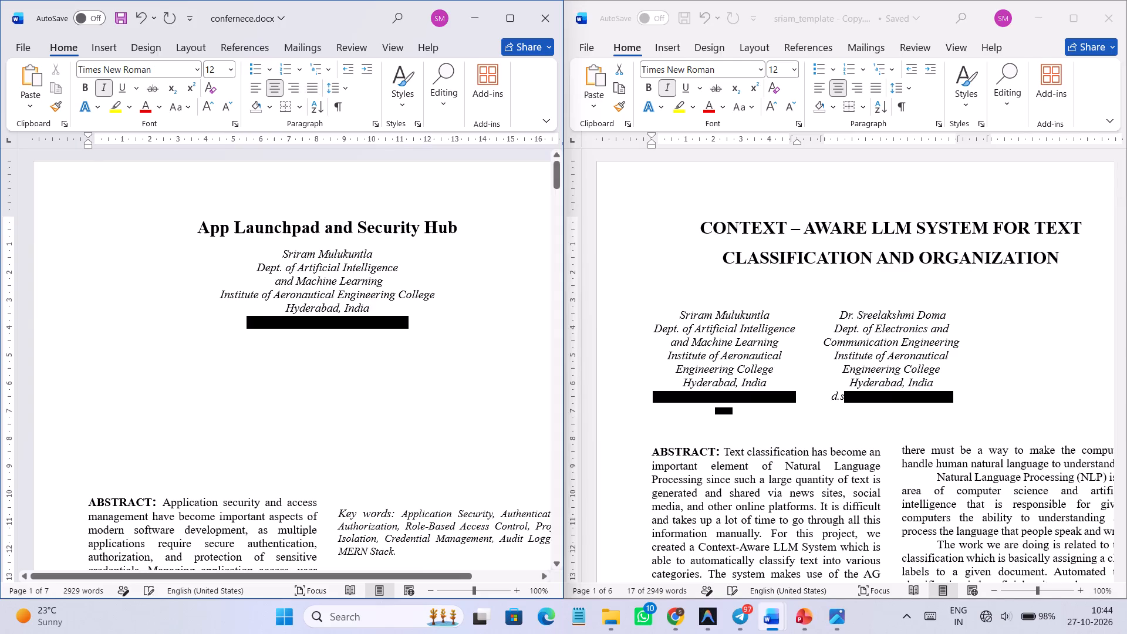
pyautogui.click(335, 293)
pyautogui.press('Right')
pyautogui.press('Right')
pyautogui.press('Left')
pyautogui.press('\\')
pyautogui.press('BackSpace')
pyautogui.press('Return')
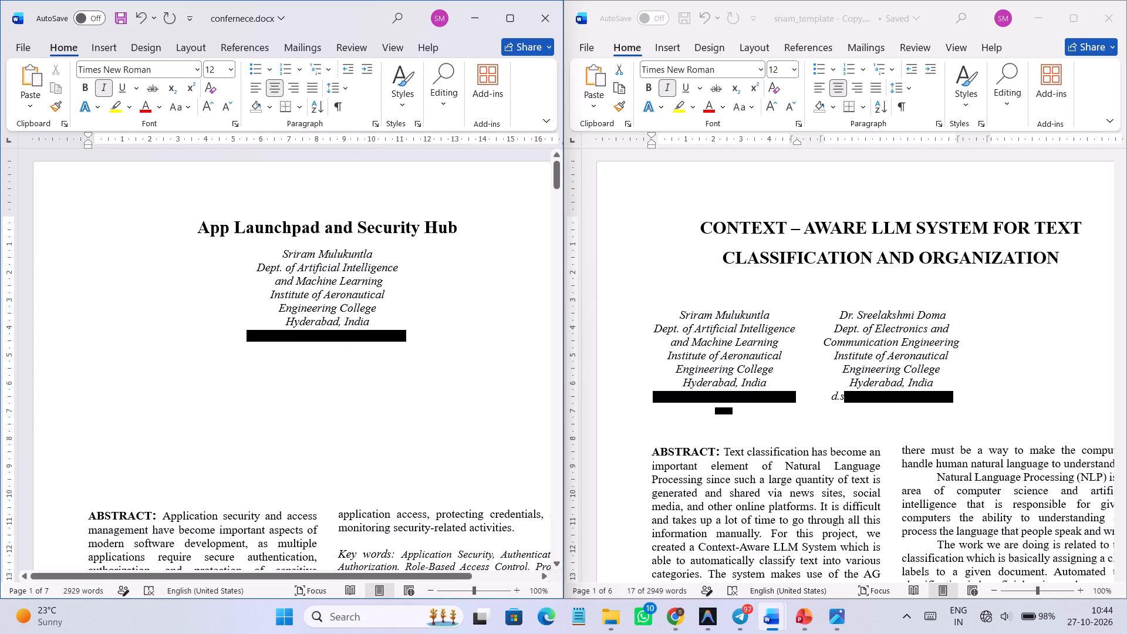
# Copy the whole author block below the title, from the author's name to the e-mail line.
pyautogui.moveTo(409, 333); pyautogui.dragTo(319, 265)
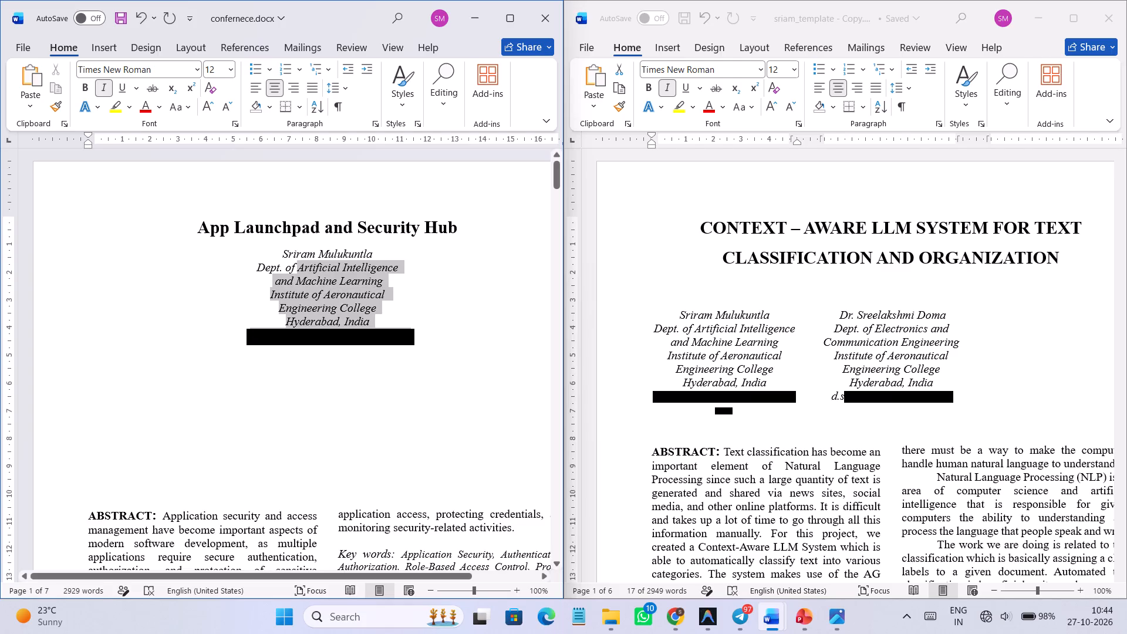
pyautogui.moveTo(319, 265); pyautogui.dragTo(288, 254)
pyautogui.hotkey('ctrl', 'c')
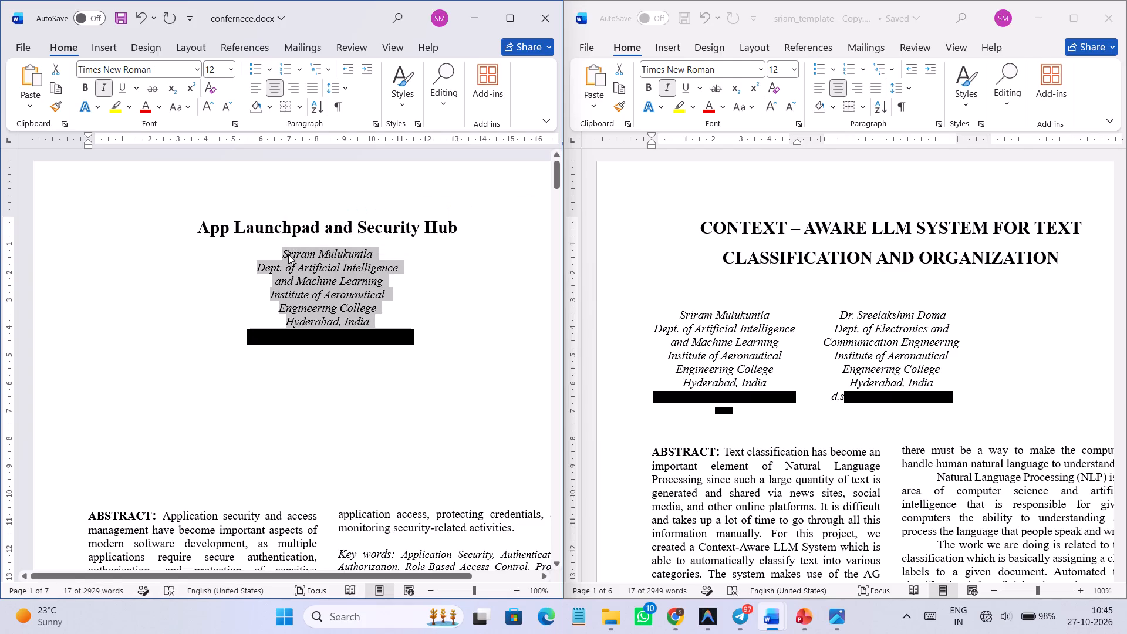
pyautogui.click(288, 254)
pyautogui.moveTo(313, 303); pyautogui.dragTo(288, 303)
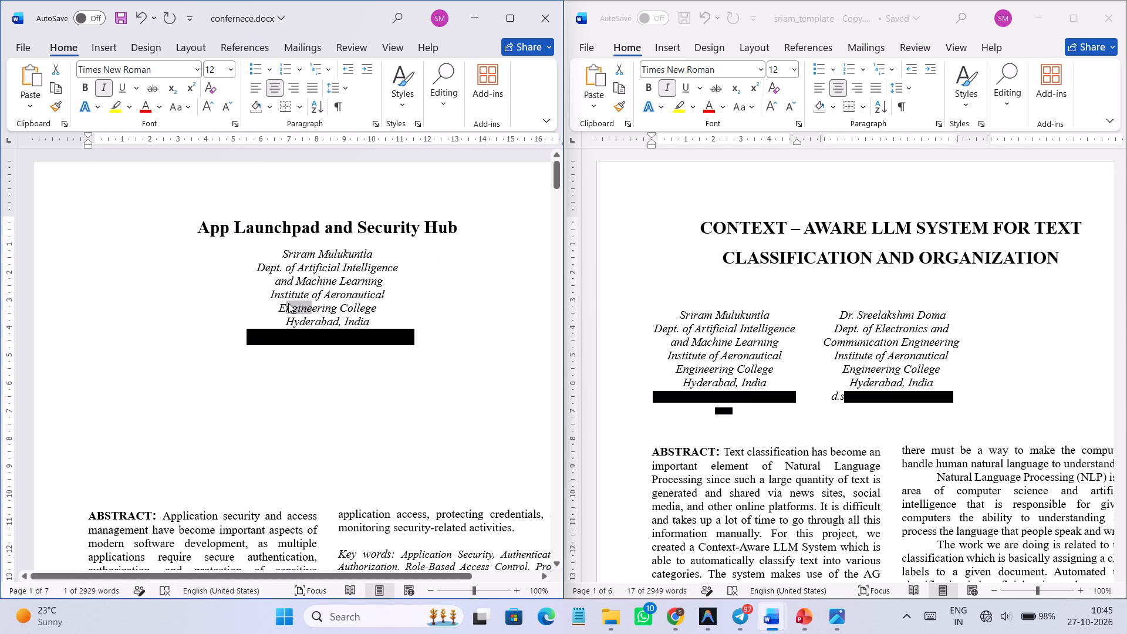
pyautogui.click(288, 303)
# Left-align all lines of the author block and place the cursor before the author's name.
pyautogui.moveTo(416, 340); pyautogui.dragTo(319, 329)
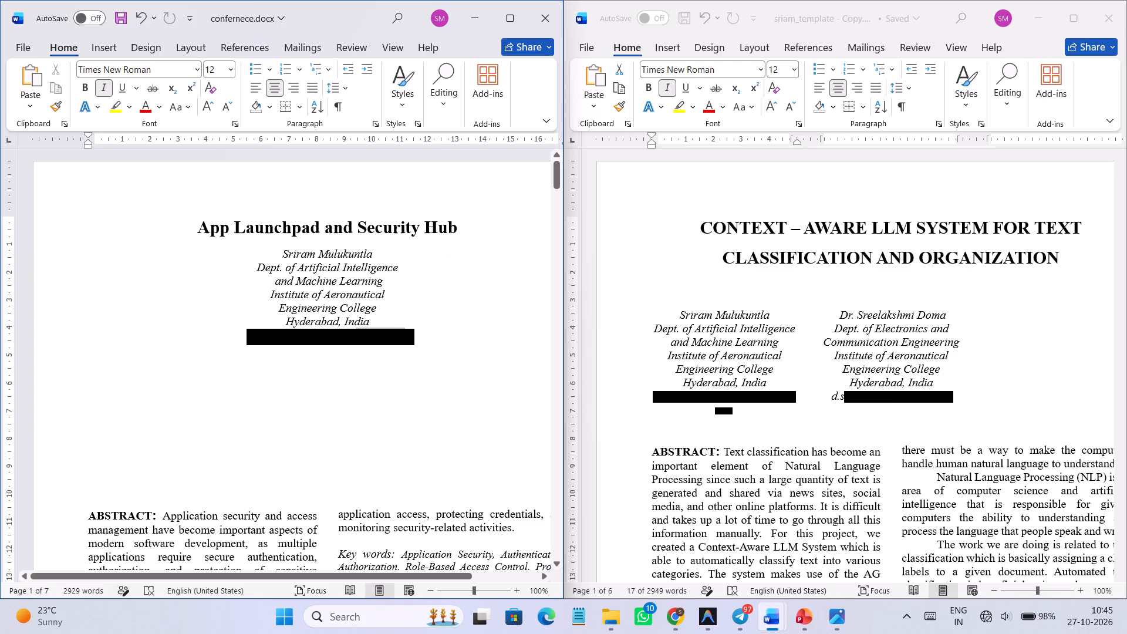
pyautogui.moveTo(319, 329); pyautogui.dragTo(245, 262)
pyautogui.hotkey('shift', 'Up')
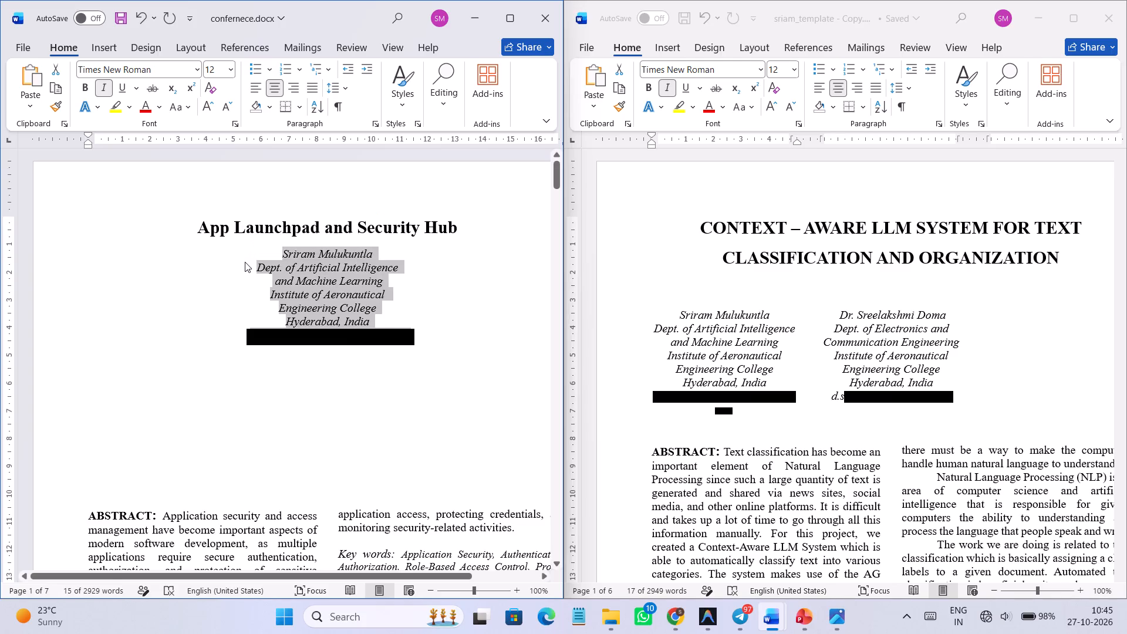
pyautogui.hotkey('ctrl', 'l')
pyautogui.click(244, 333)
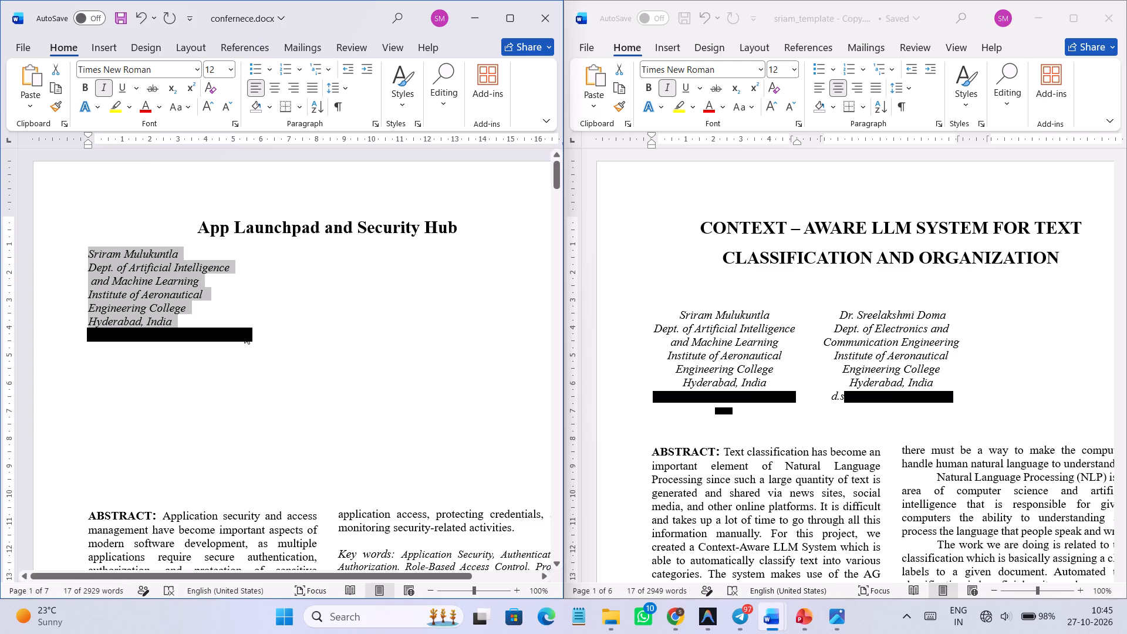
pyautogui.click(89, 254)
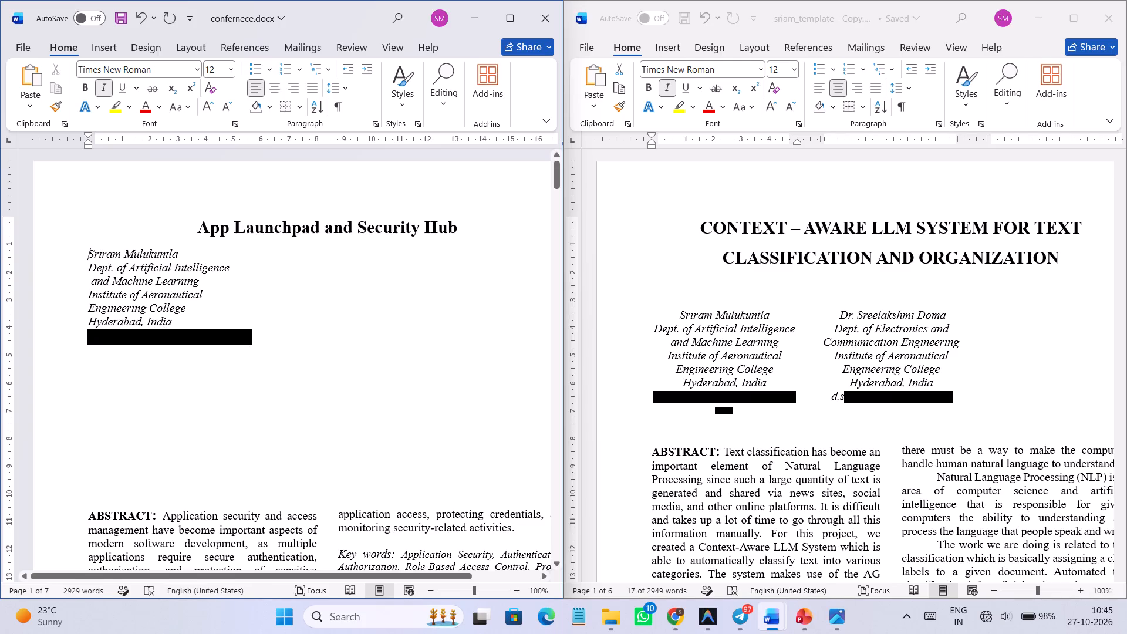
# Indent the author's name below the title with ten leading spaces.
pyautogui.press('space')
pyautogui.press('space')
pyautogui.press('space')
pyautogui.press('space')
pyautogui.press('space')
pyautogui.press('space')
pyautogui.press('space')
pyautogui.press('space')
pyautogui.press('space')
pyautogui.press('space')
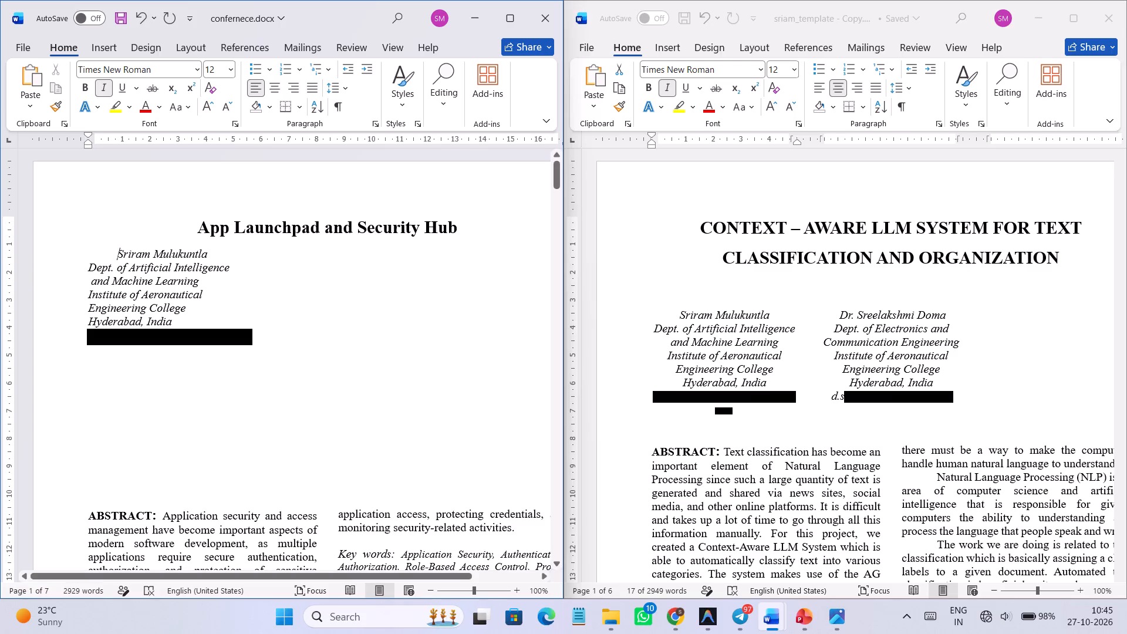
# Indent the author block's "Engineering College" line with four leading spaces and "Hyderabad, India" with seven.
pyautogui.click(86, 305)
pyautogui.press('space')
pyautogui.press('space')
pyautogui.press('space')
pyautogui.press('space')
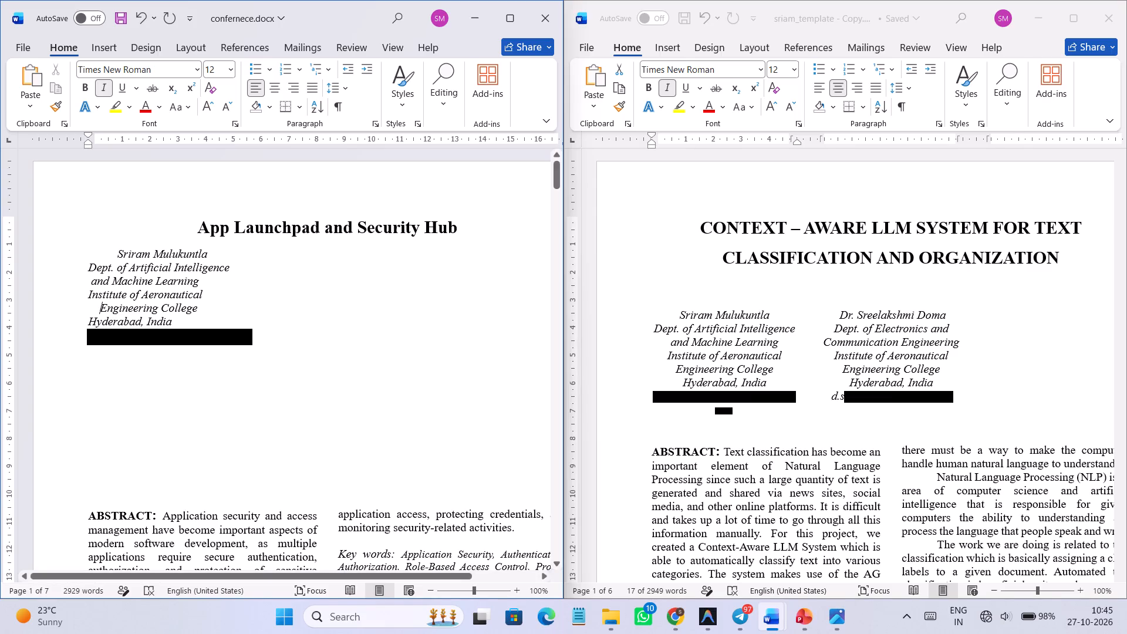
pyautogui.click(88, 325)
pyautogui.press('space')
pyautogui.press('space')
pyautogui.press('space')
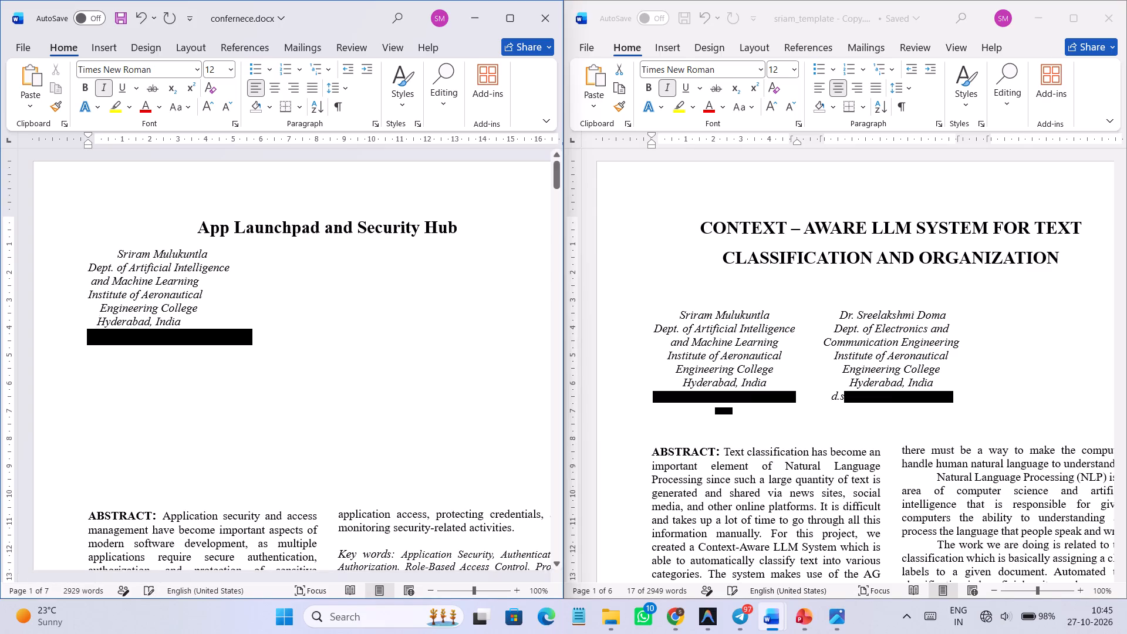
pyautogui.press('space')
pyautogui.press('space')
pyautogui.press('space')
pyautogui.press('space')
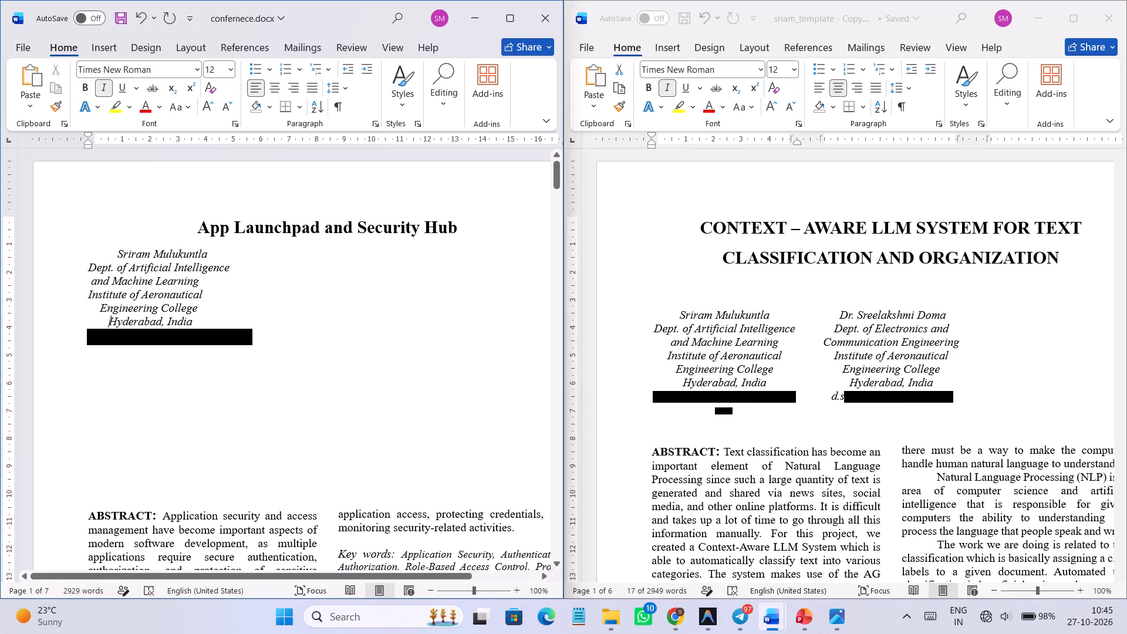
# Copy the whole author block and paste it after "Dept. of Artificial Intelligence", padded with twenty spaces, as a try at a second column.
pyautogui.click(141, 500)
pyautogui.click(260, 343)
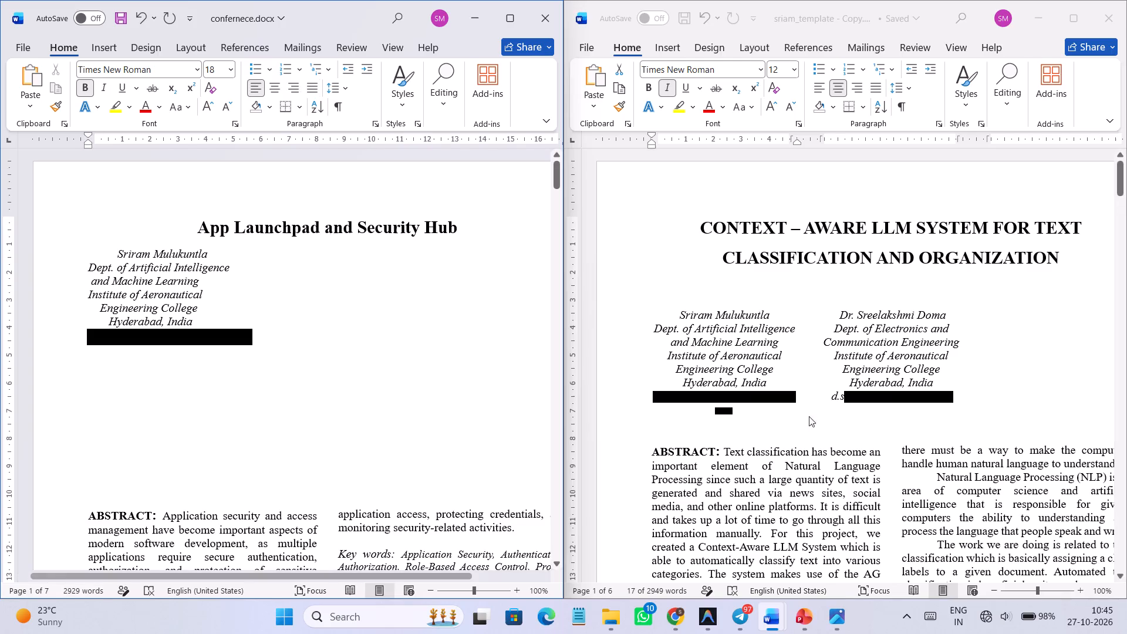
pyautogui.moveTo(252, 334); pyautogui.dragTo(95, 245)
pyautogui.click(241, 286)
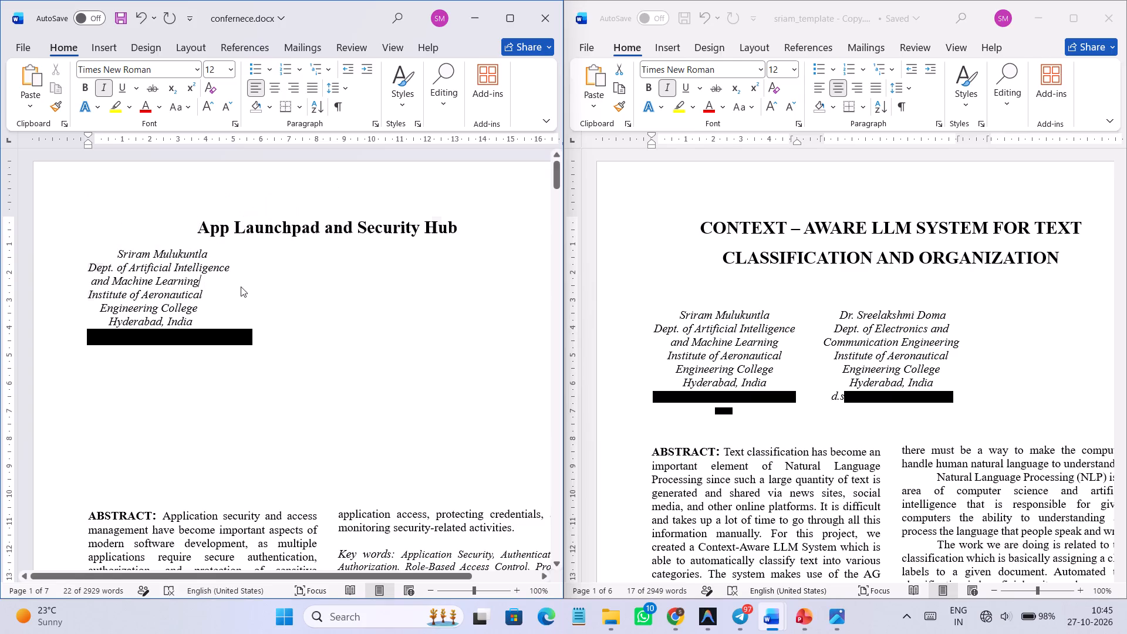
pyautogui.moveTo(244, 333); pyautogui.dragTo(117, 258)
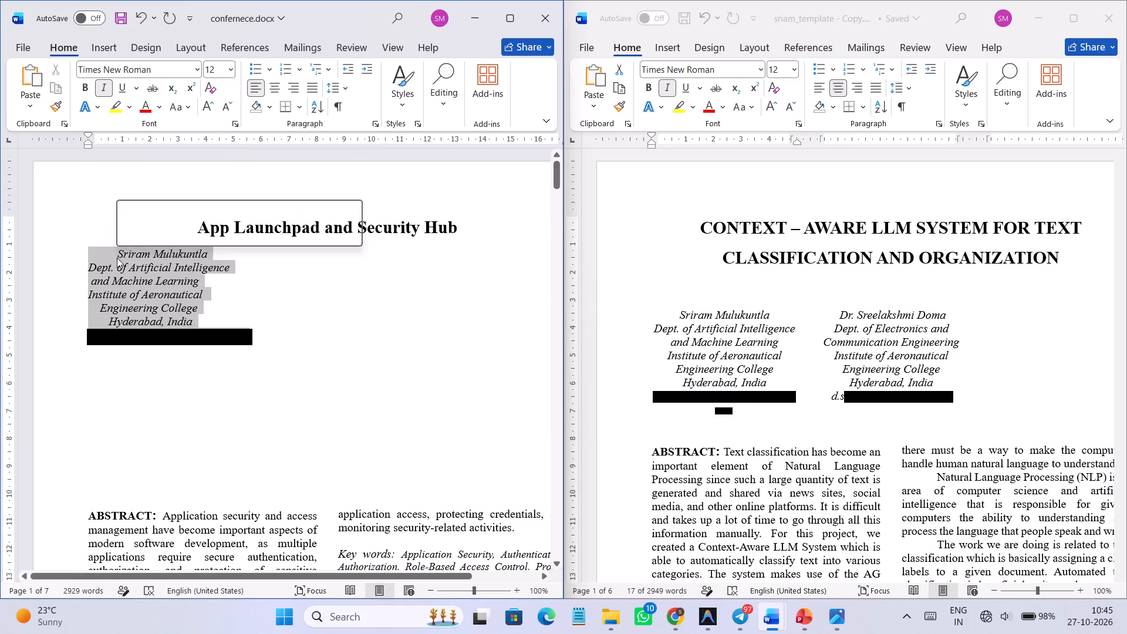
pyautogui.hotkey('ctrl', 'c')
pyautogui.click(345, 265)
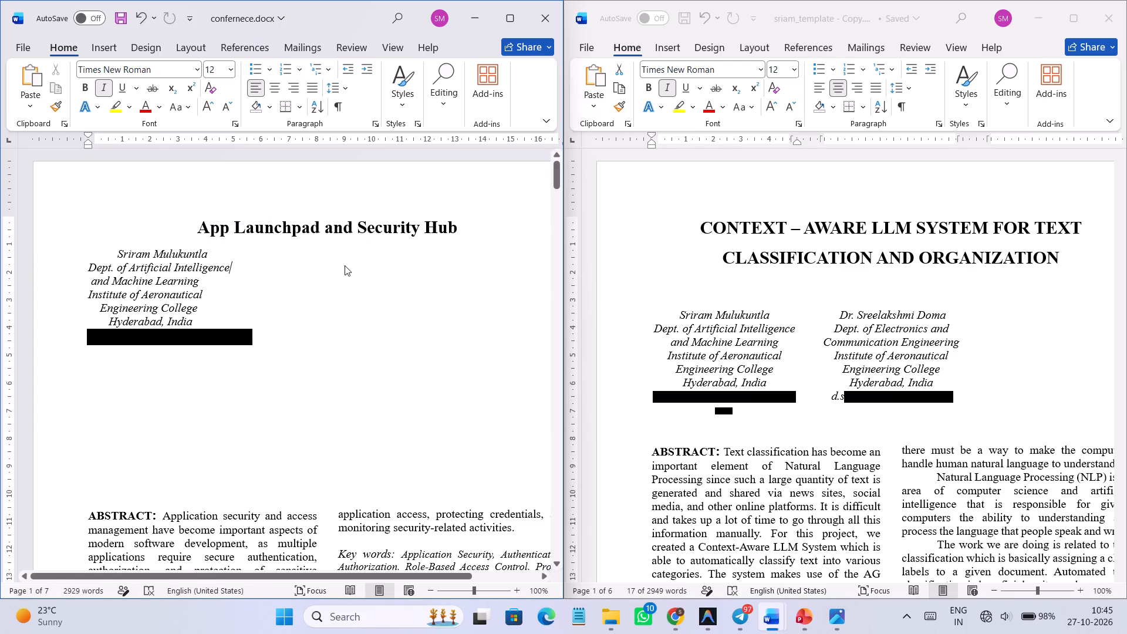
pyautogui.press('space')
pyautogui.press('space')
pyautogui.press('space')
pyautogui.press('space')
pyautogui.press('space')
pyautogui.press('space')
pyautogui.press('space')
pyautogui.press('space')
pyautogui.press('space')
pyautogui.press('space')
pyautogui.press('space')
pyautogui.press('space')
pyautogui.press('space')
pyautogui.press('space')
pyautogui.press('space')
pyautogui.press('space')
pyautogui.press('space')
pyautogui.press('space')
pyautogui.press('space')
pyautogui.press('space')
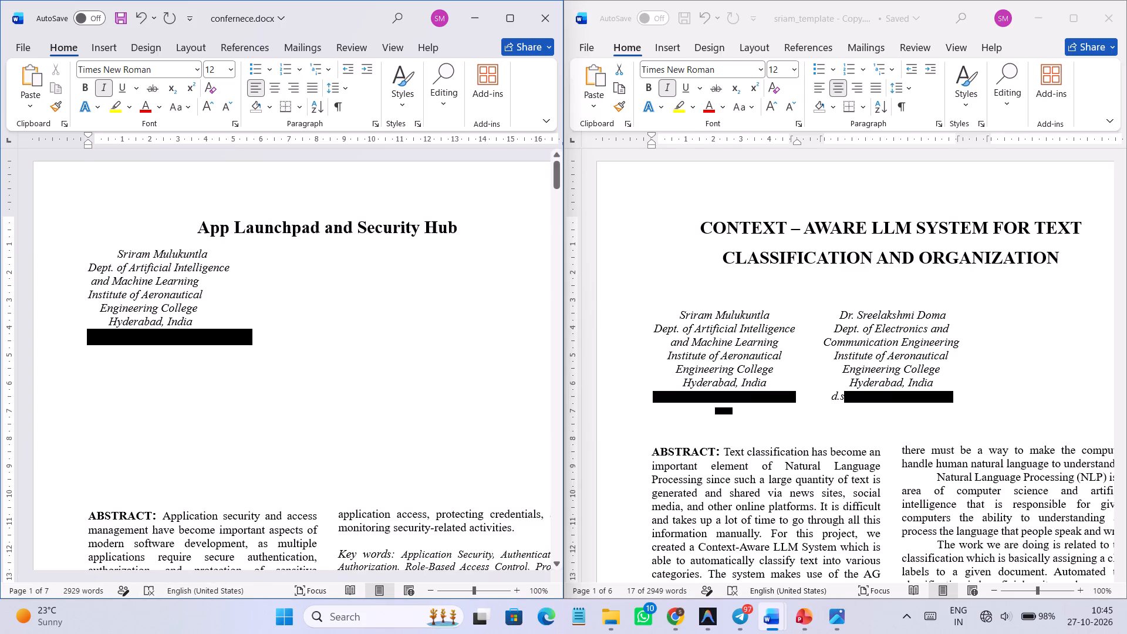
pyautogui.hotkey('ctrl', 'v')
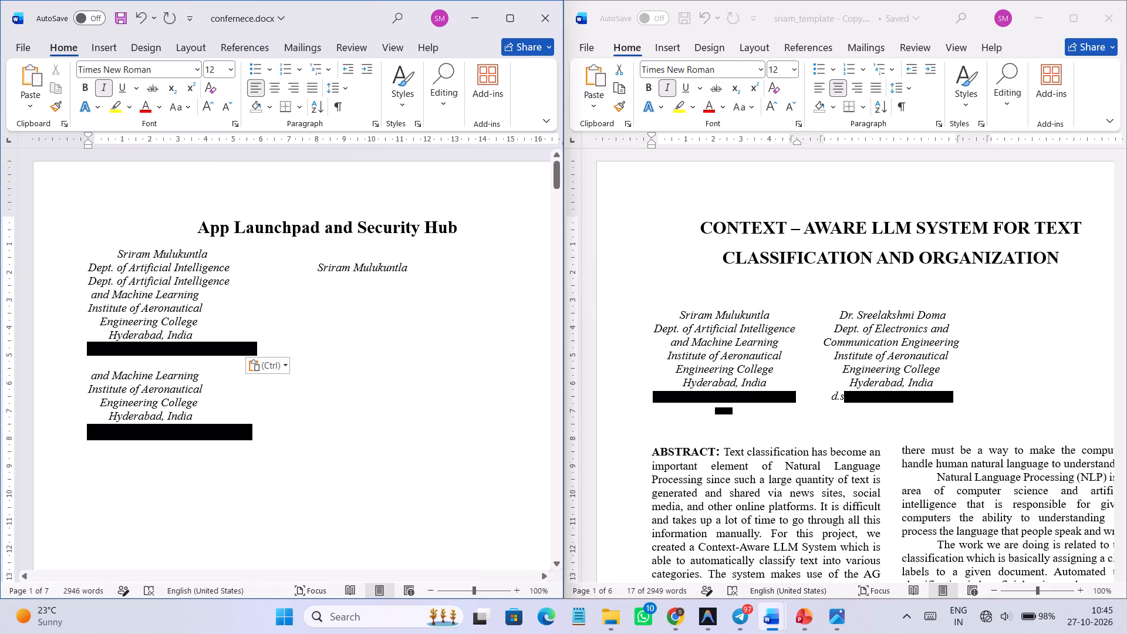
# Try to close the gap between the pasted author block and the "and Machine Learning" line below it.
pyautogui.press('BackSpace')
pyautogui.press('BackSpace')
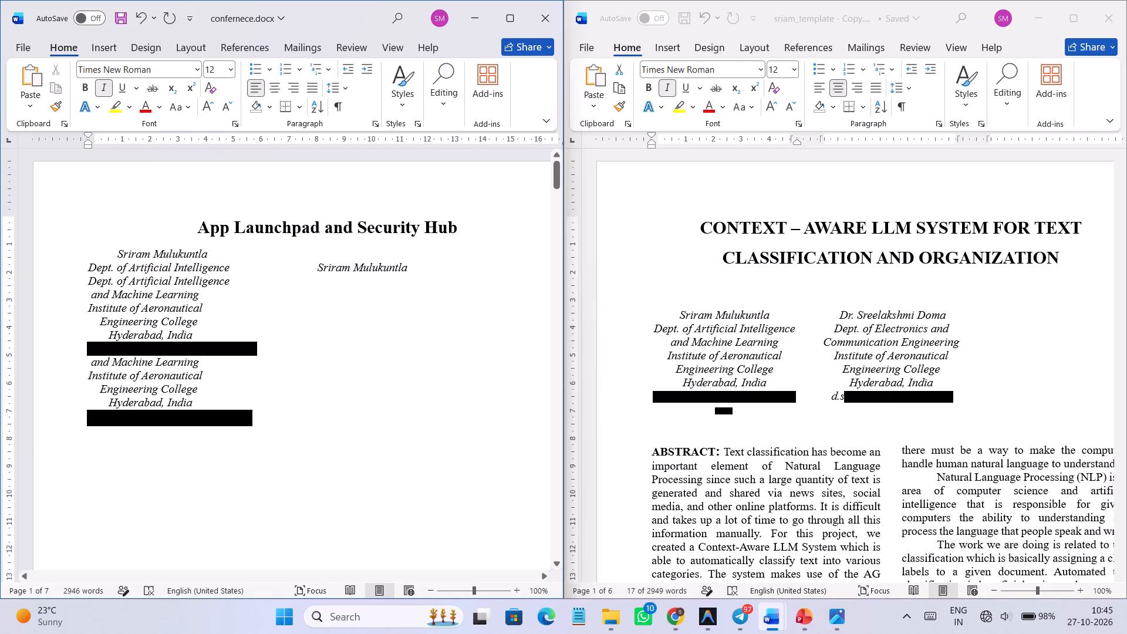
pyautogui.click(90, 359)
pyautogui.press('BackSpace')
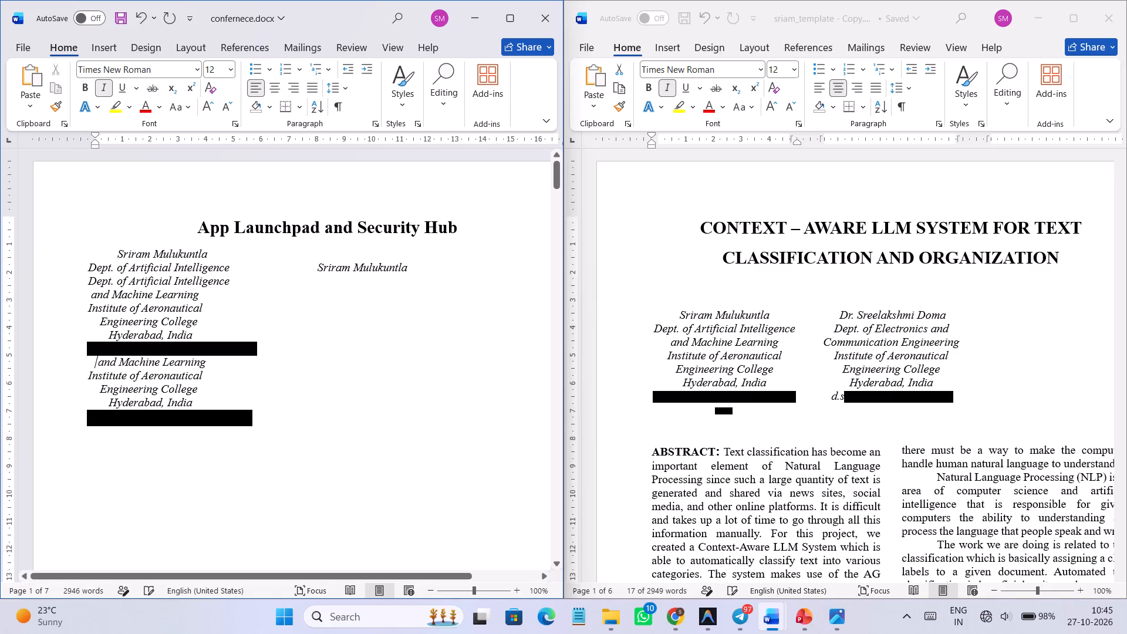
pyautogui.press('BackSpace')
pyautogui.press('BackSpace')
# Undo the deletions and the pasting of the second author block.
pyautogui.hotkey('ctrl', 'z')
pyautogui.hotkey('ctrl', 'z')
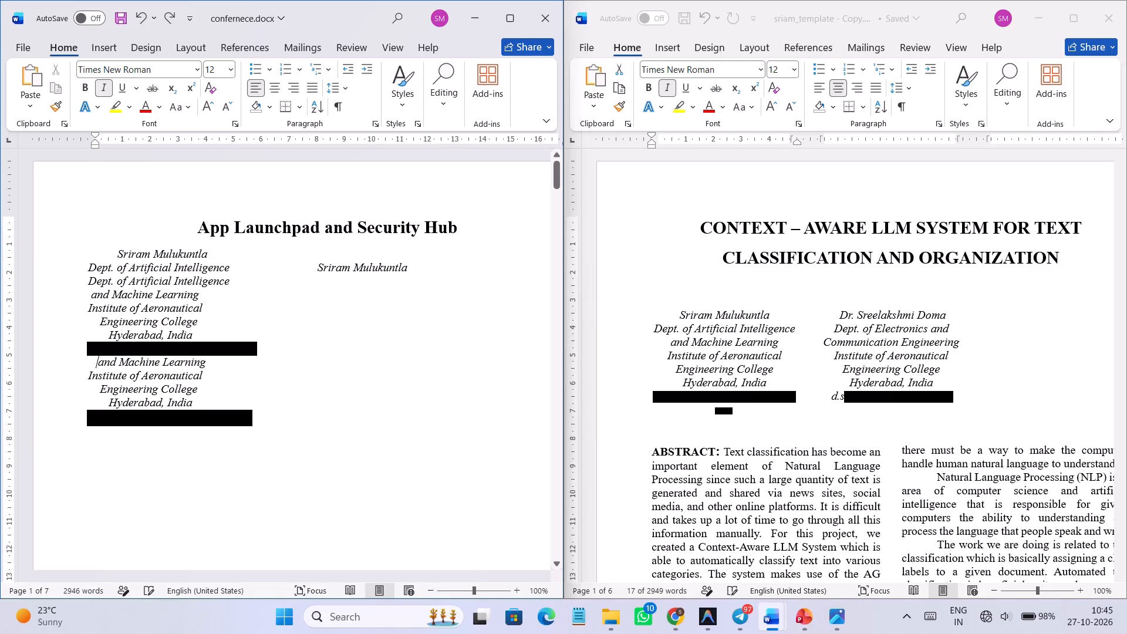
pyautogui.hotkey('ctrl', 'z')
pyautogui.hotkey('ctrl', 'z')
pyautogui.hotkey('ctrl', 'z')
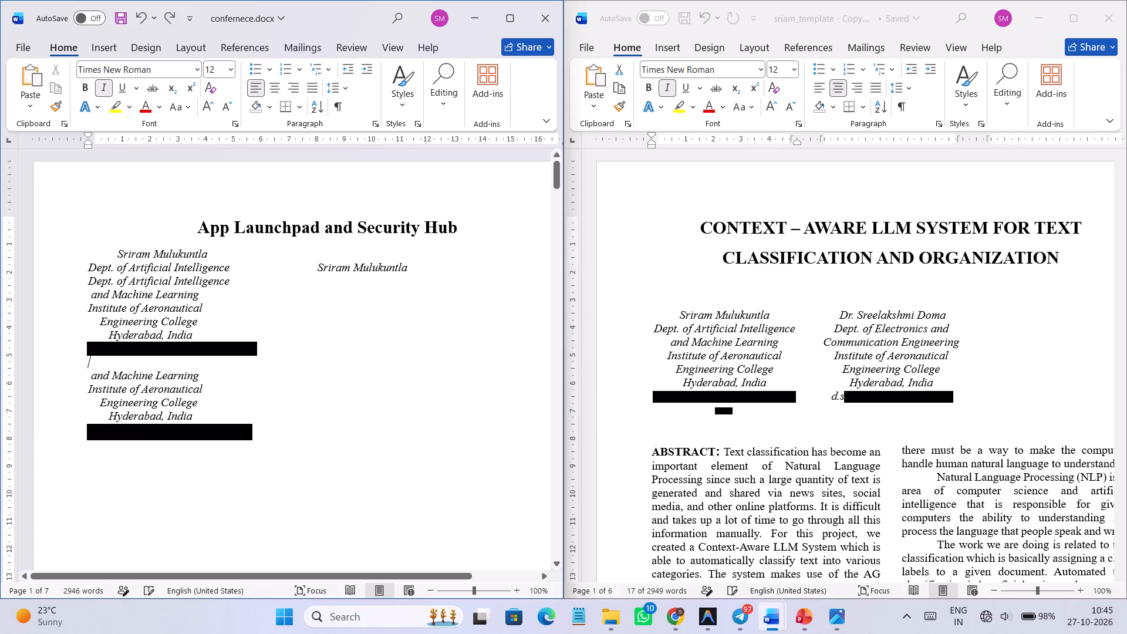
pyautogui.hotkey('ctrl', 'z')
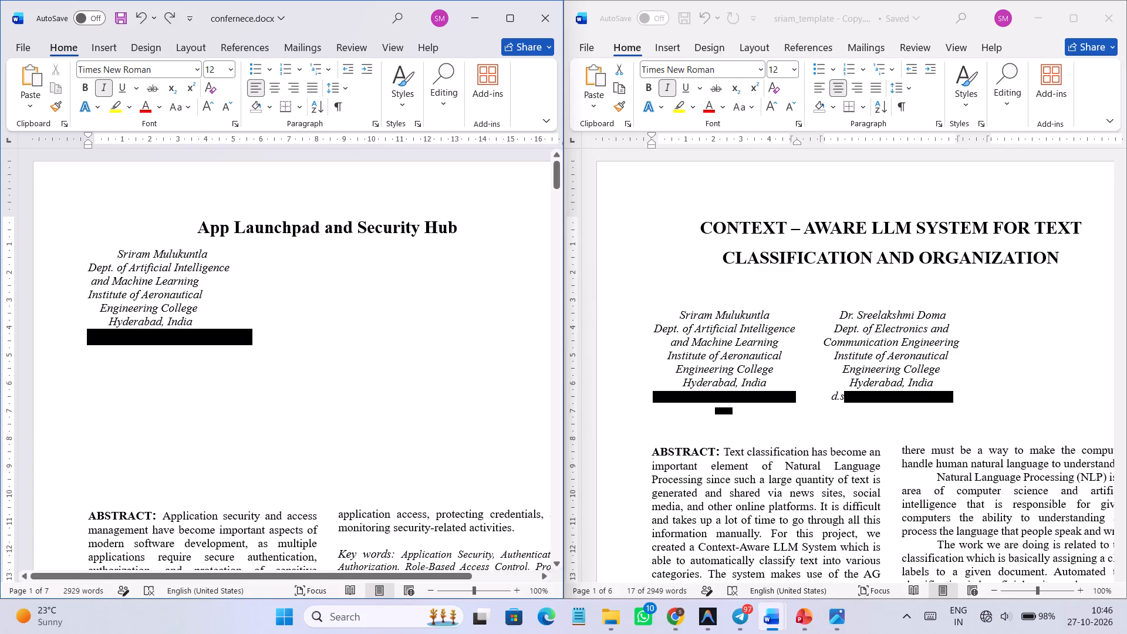
# Delete the blank lines between the author block and the ABSTRACT so the abstract directly follows the e-mail line.
pyautogui.click(151, 495)
pyautogui.click(151, 495)
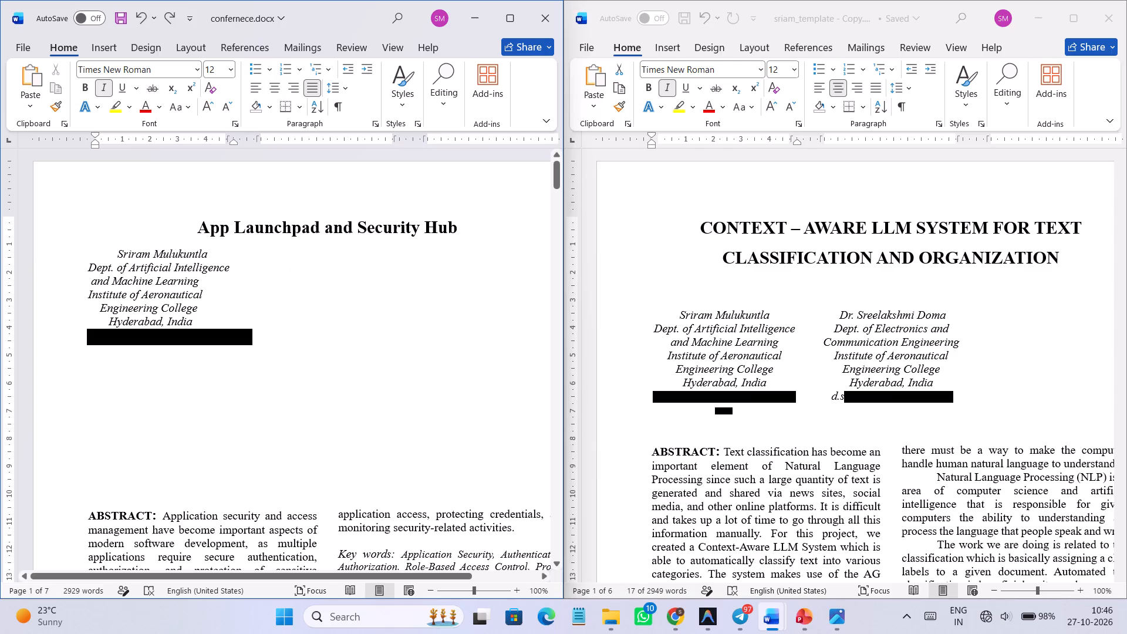
pyautogui.click(151, 495)
pyautogui.click(151, 495)
pyautogui.click(28, 575)
pyautogui.click(123, 495)
pyautogui.click(123, 495)
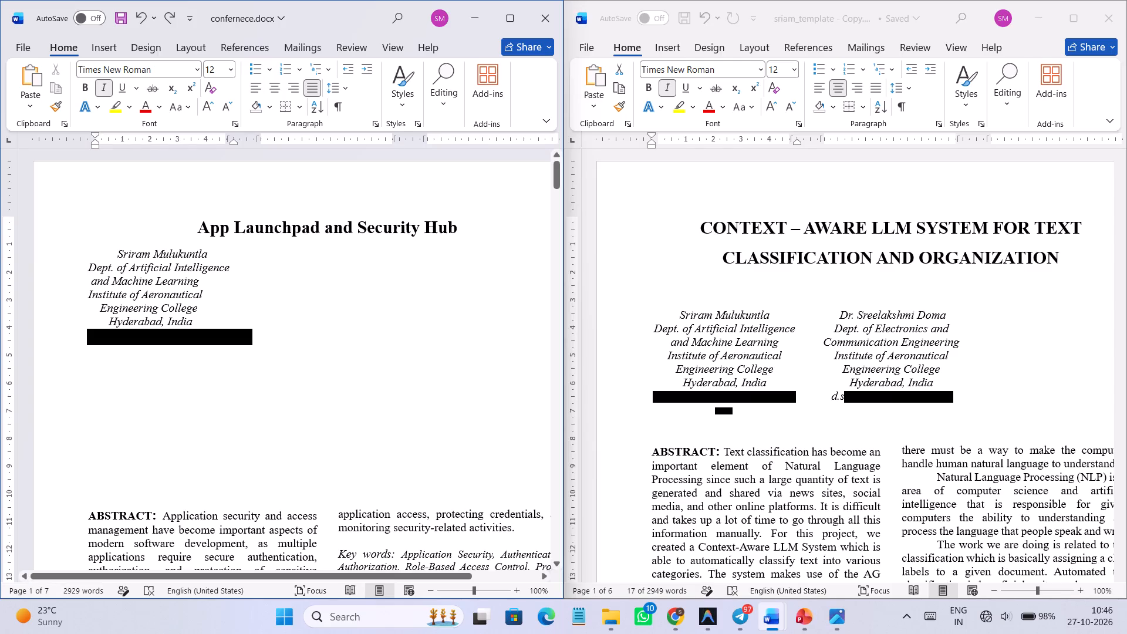
pyautogui.click(354, 351)
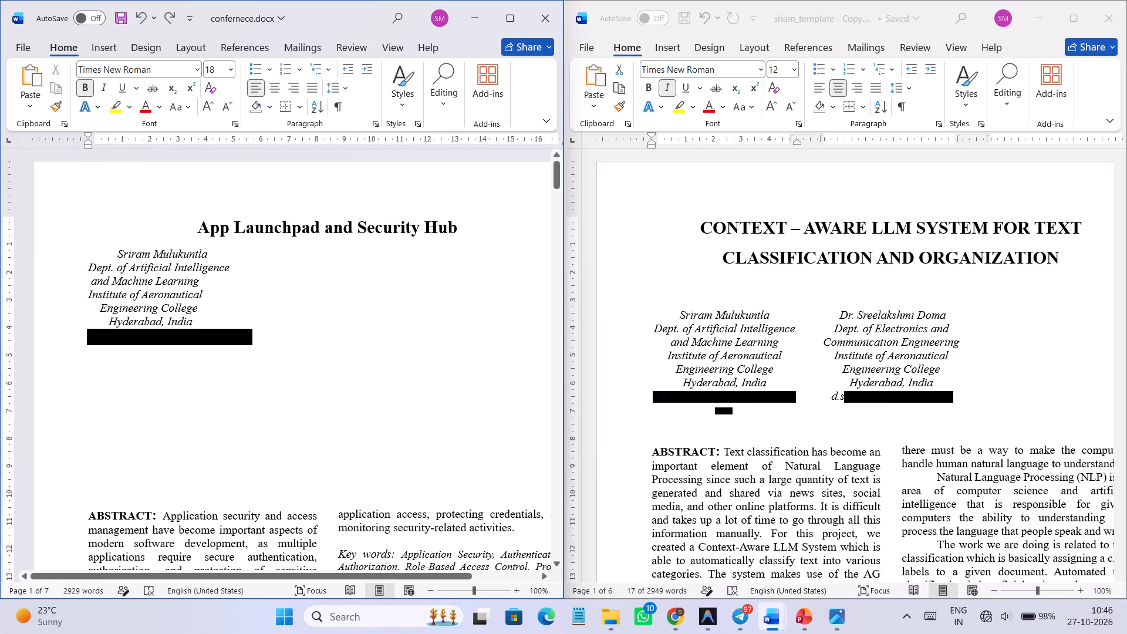
pyautogui.press('BackSpace')
pyautogui.press('BackSpace')
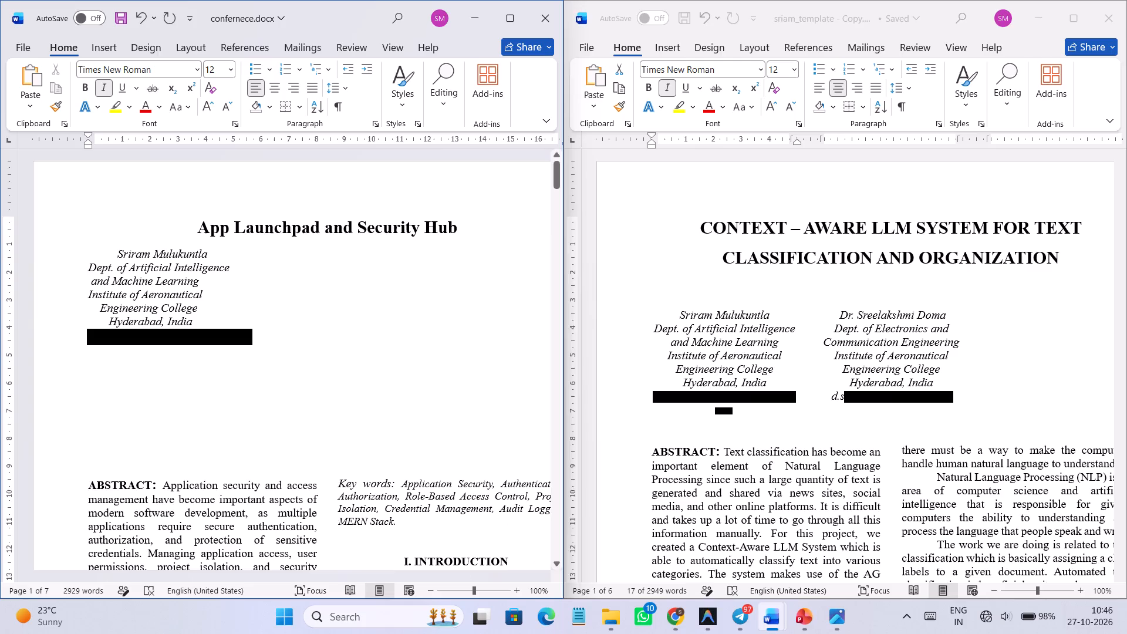
pyautogui.click(272, 438)
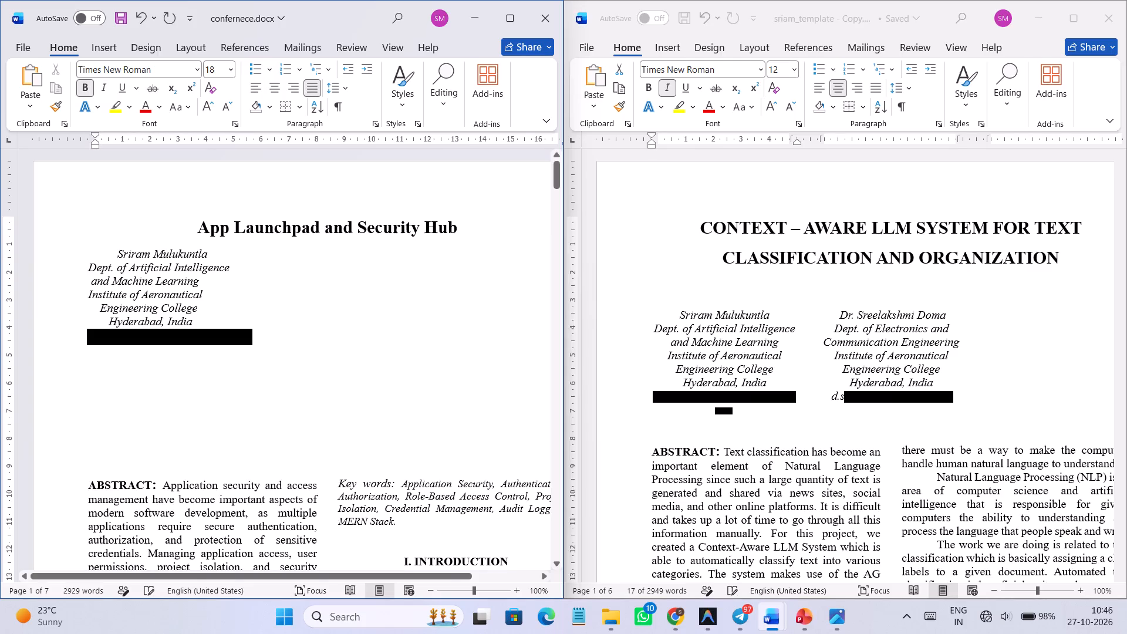
pyautogui.press('BackSpace')
pyautogui.press('BackSpace')
pyautogui.press('BackSpace')
pyautogui.press('BackSpace')
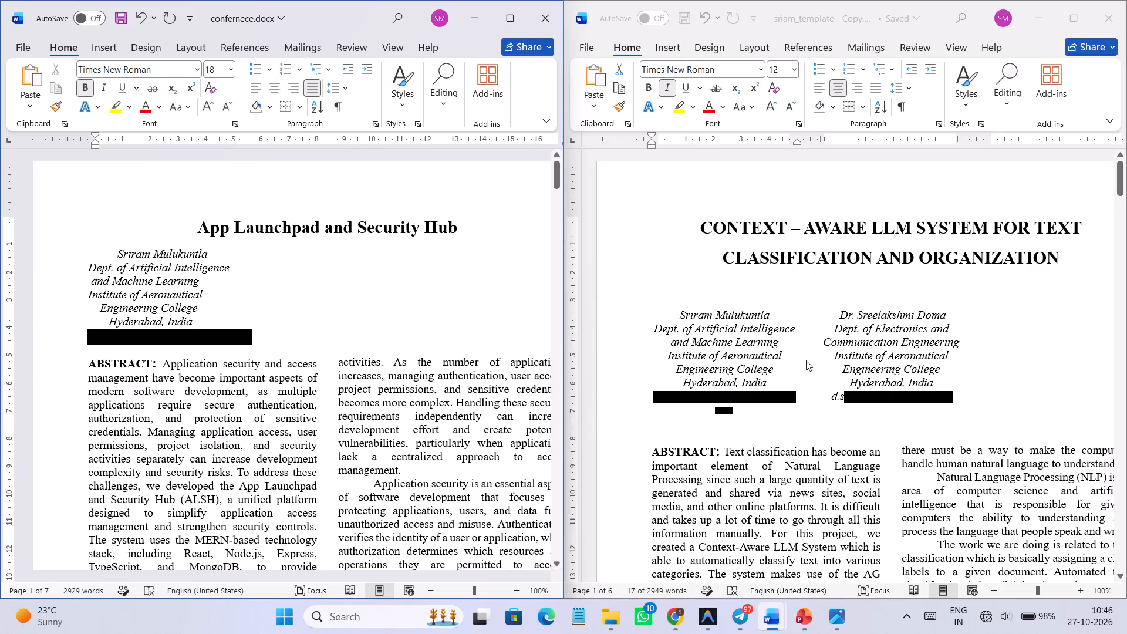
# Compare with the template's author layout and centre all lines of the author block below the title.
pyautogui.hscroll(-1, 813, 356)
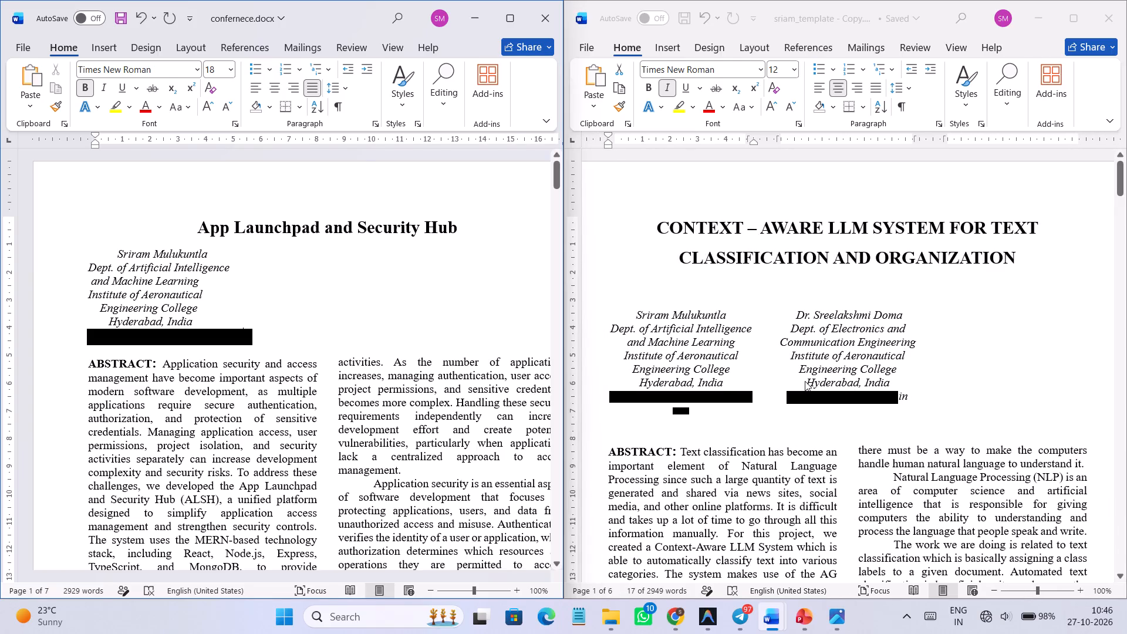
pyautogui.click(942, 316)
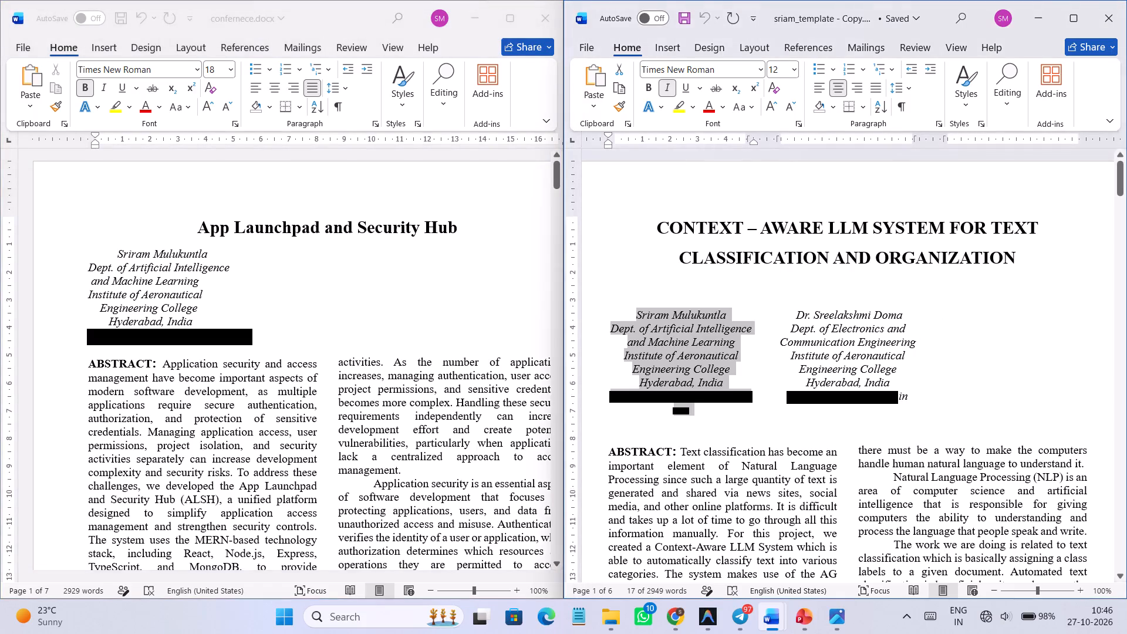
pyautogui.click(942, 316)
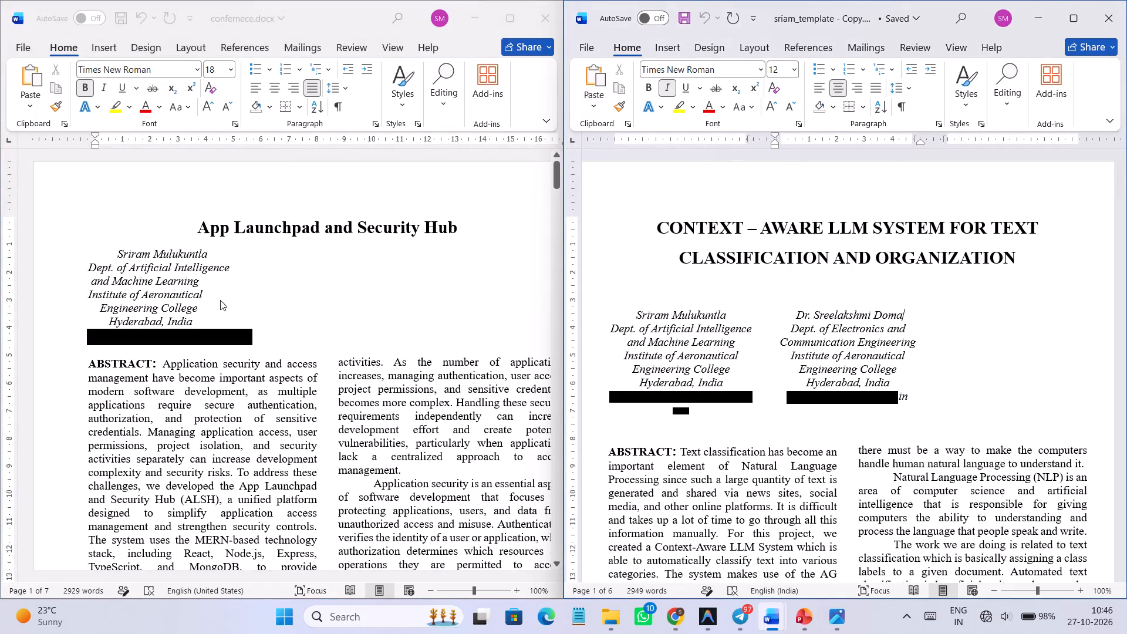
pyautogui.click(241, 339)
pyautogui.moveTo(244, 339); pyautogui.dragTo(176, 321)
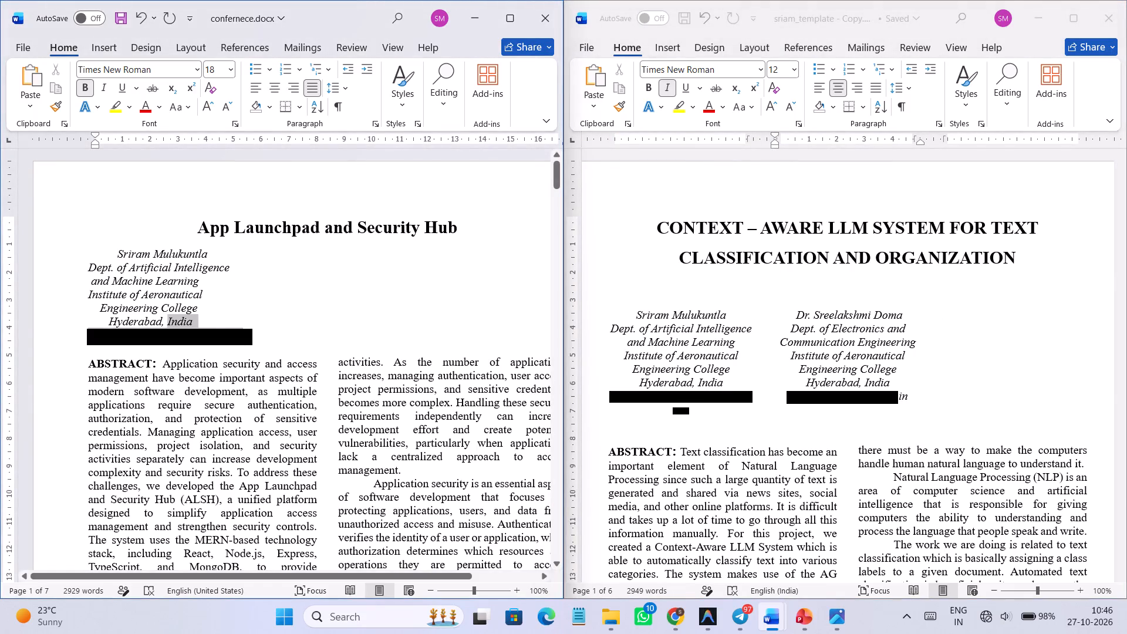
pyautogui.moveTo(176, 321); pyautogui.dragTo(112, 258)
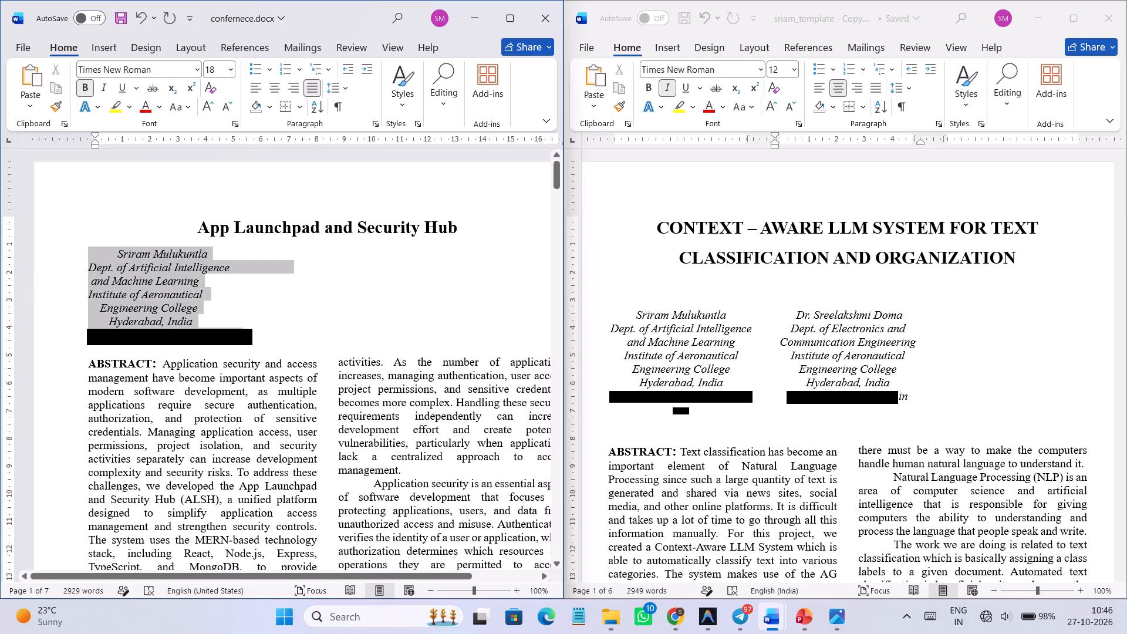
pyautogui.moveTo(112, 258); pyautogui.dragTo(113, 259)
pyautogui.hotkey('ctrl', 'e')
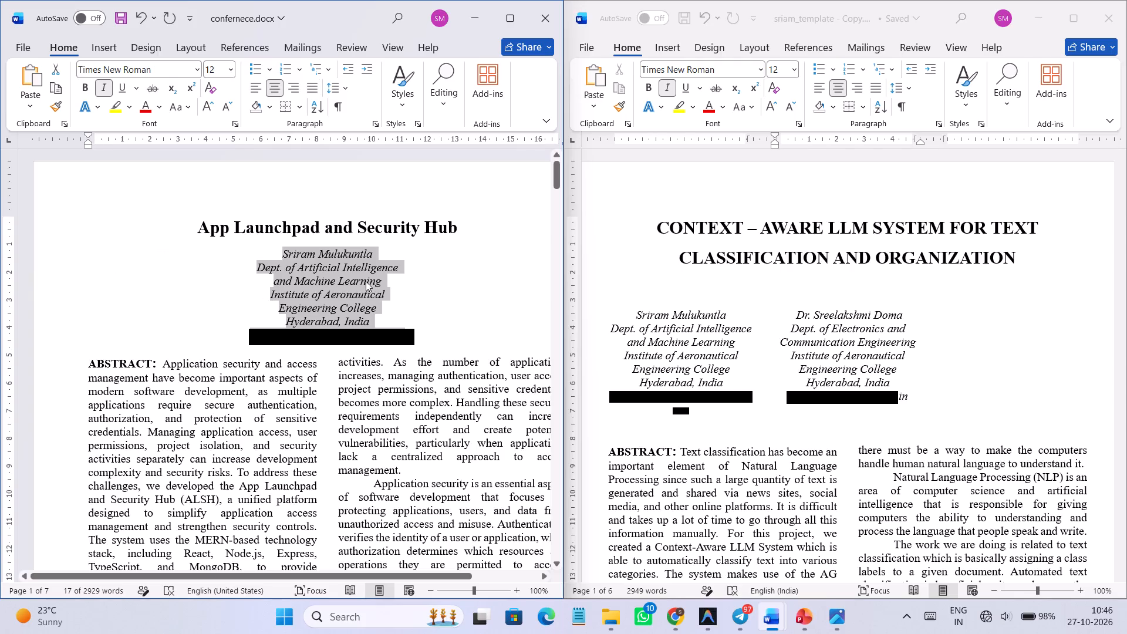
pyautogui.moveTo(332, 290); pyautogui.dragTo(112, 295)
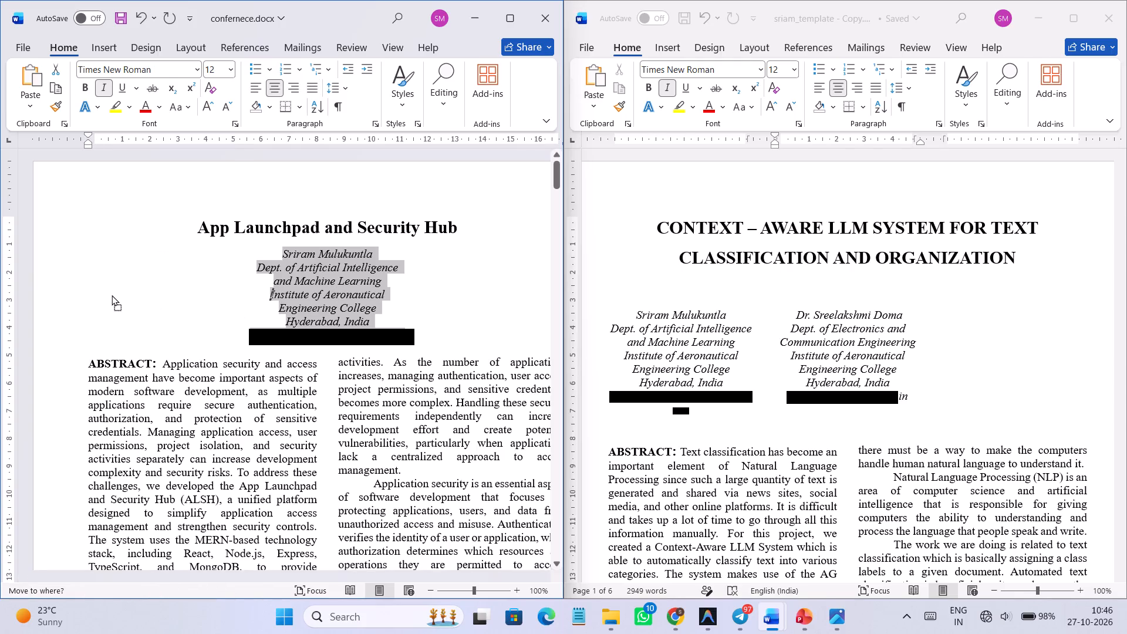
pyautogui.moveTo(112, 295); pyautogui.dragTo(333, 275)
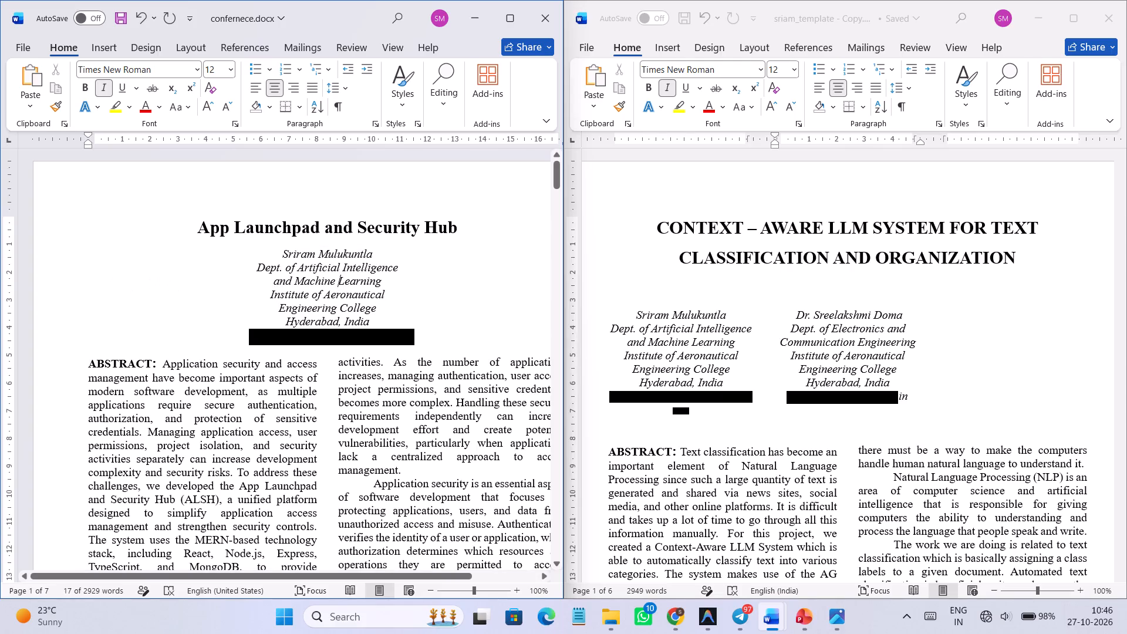
# Select the whole author block, from the author's name to the e-mail line, and left-align it.
pyautogui.moveTo(407, 338); pyautogui.dragTo(286, 255)
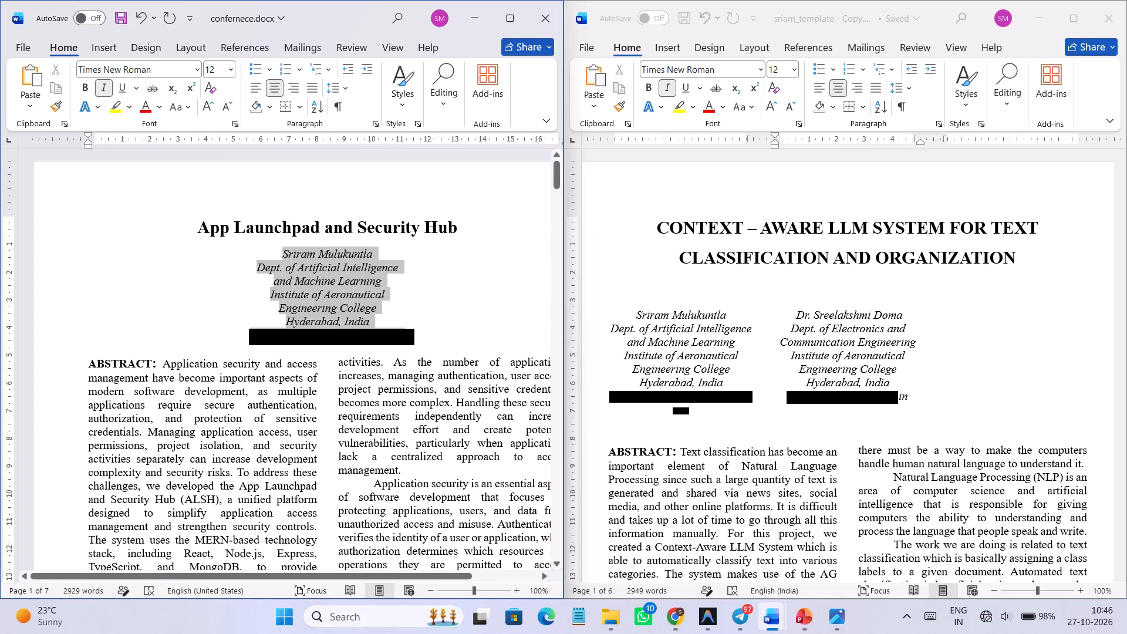
pyautogui.moveTo(286, 255); pyautogui.dragTo(282, 249)
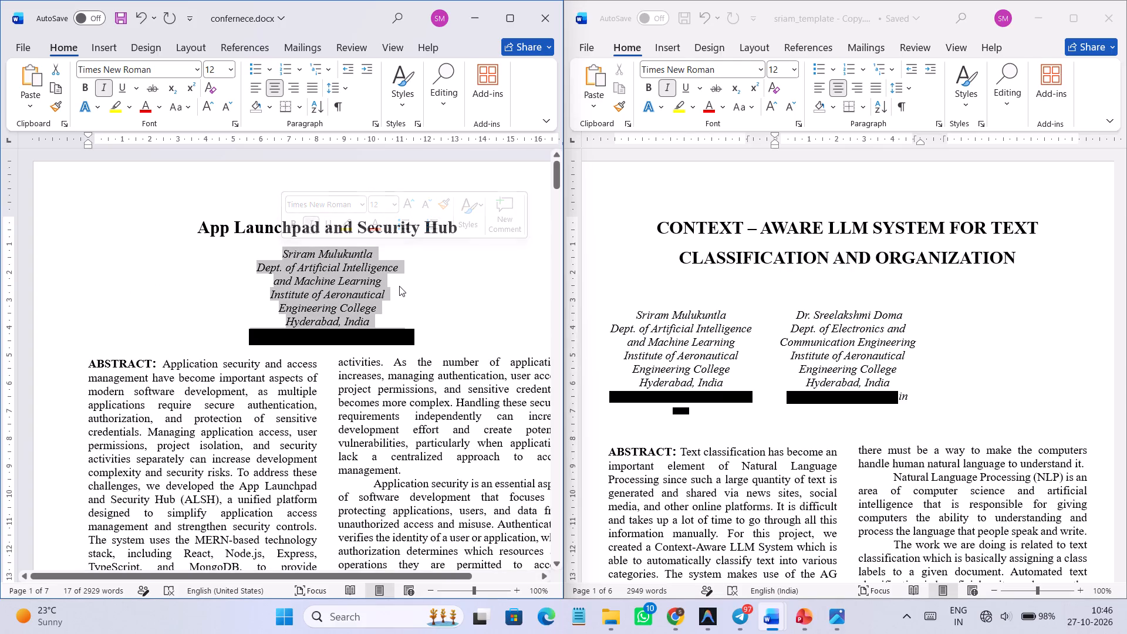
pyautogui.hotkey('ctrl', 'l')
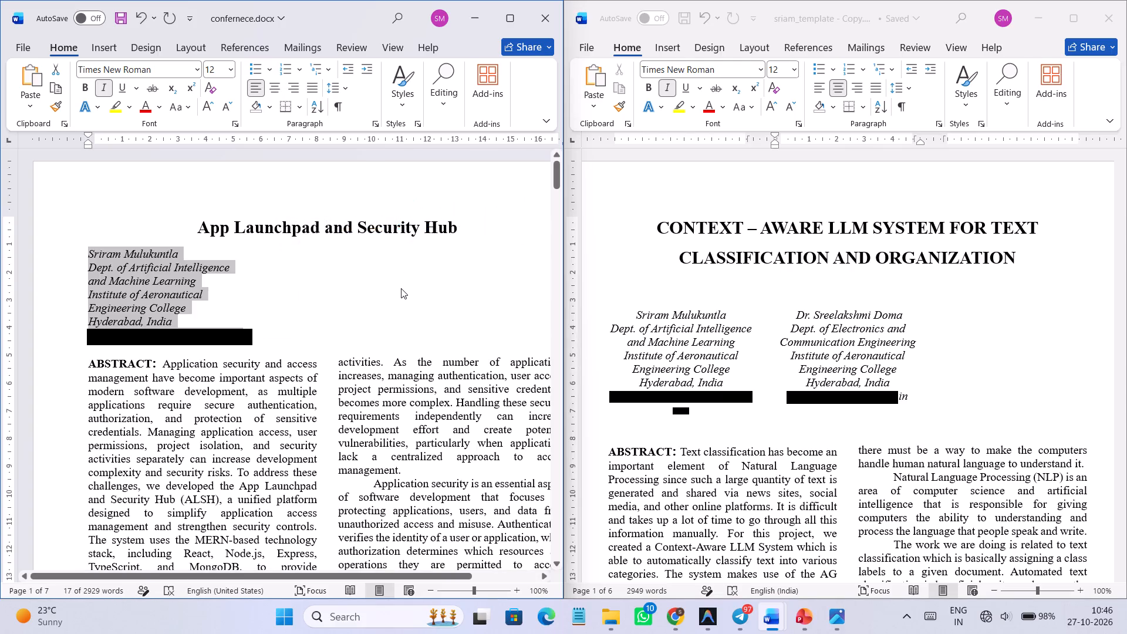
# Centre the author block, cut it and paste it back directly below the title, with no blank line in between.
pyautogui.hotkey('ctrl', 'e')
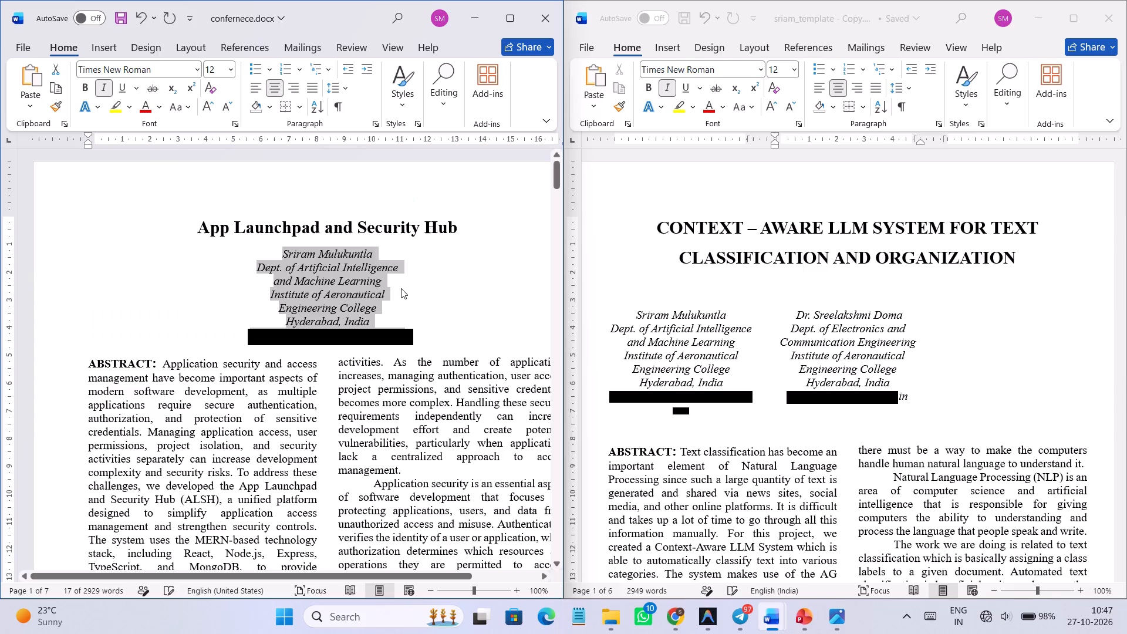
pyautogui.hotkey('ctrl', 'x')
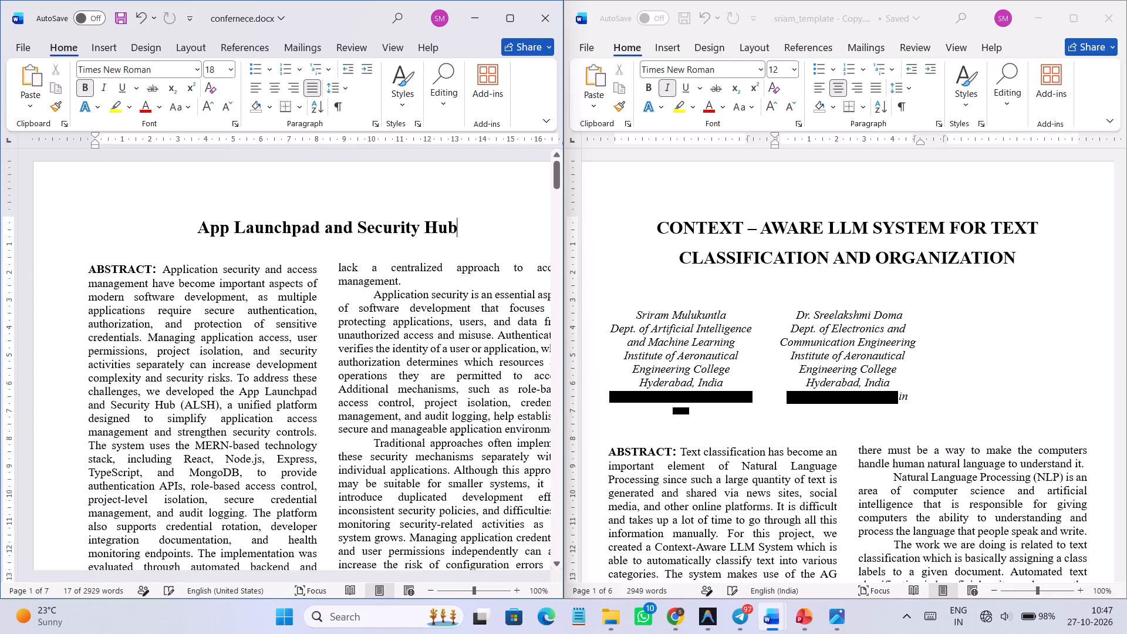
pyautogui.press('Return')
pyautogui.hotkey('ctrl', 'v')
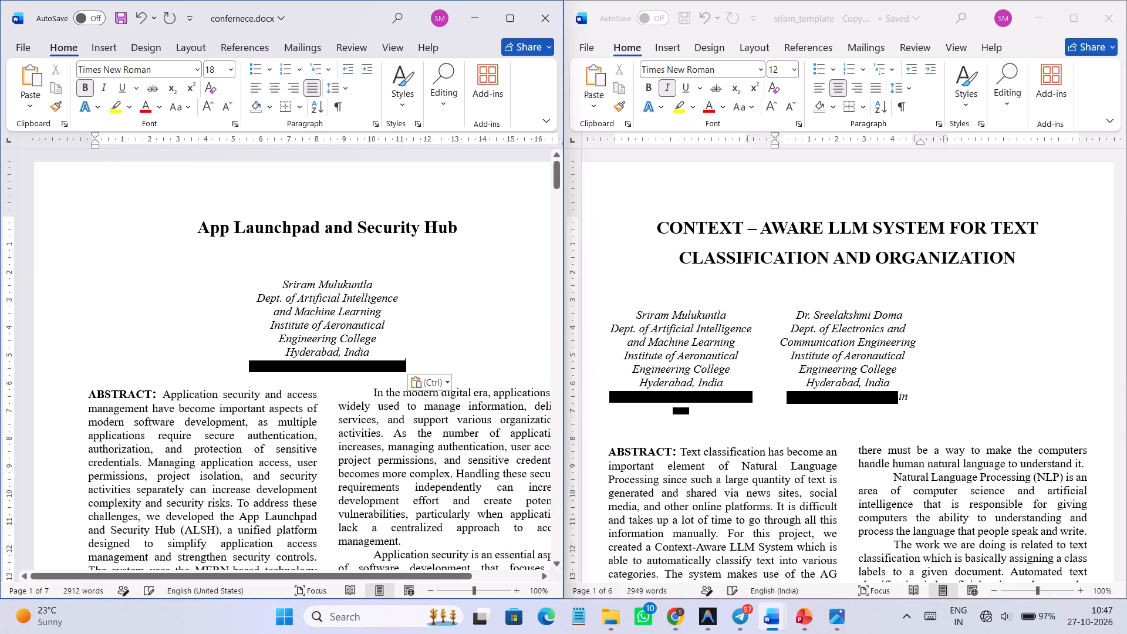
pyautogui.click(296, 272)
pyautogui.press('BackSpace')
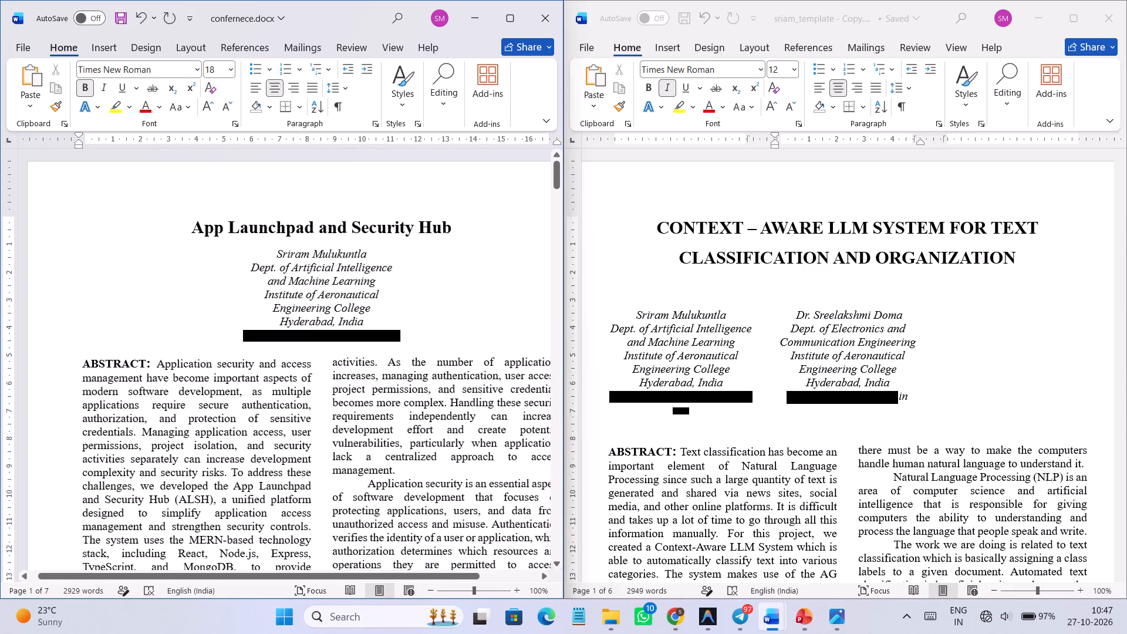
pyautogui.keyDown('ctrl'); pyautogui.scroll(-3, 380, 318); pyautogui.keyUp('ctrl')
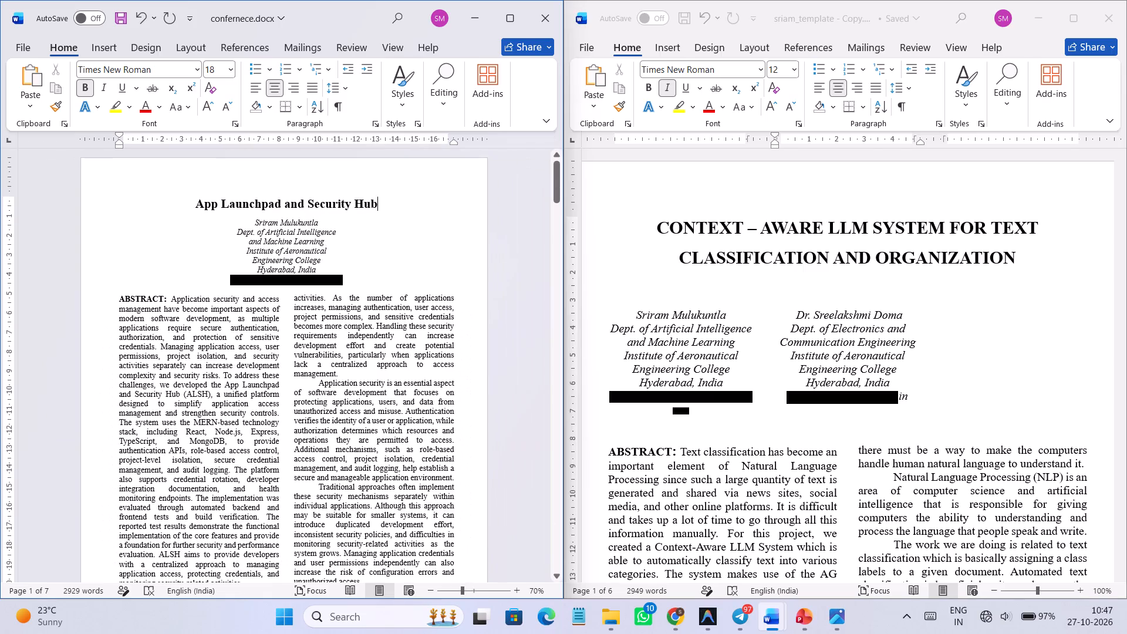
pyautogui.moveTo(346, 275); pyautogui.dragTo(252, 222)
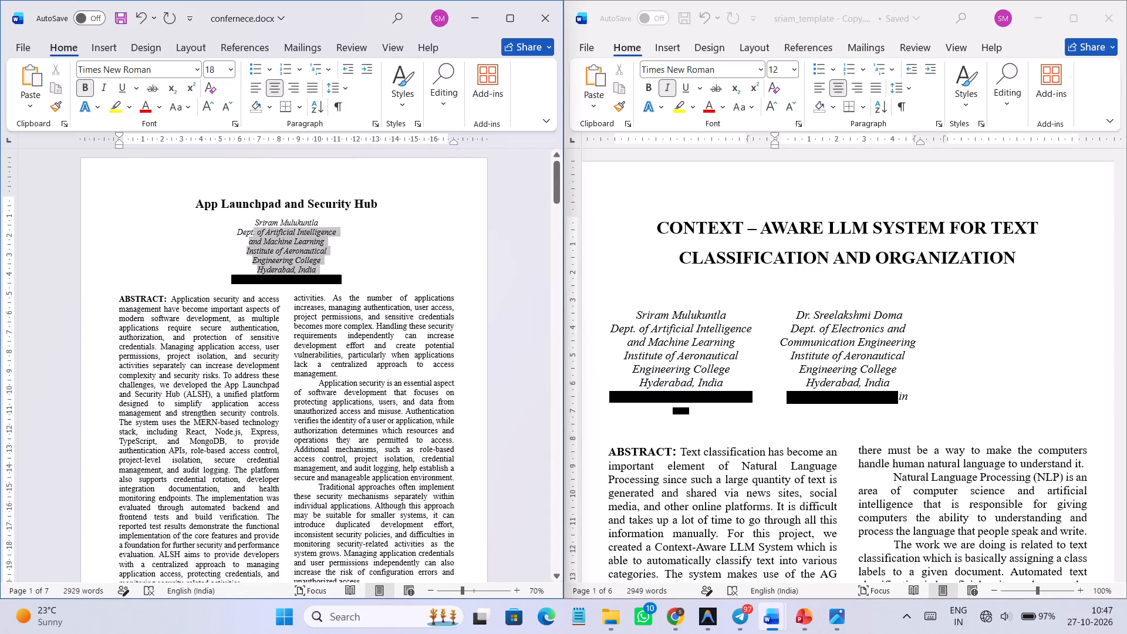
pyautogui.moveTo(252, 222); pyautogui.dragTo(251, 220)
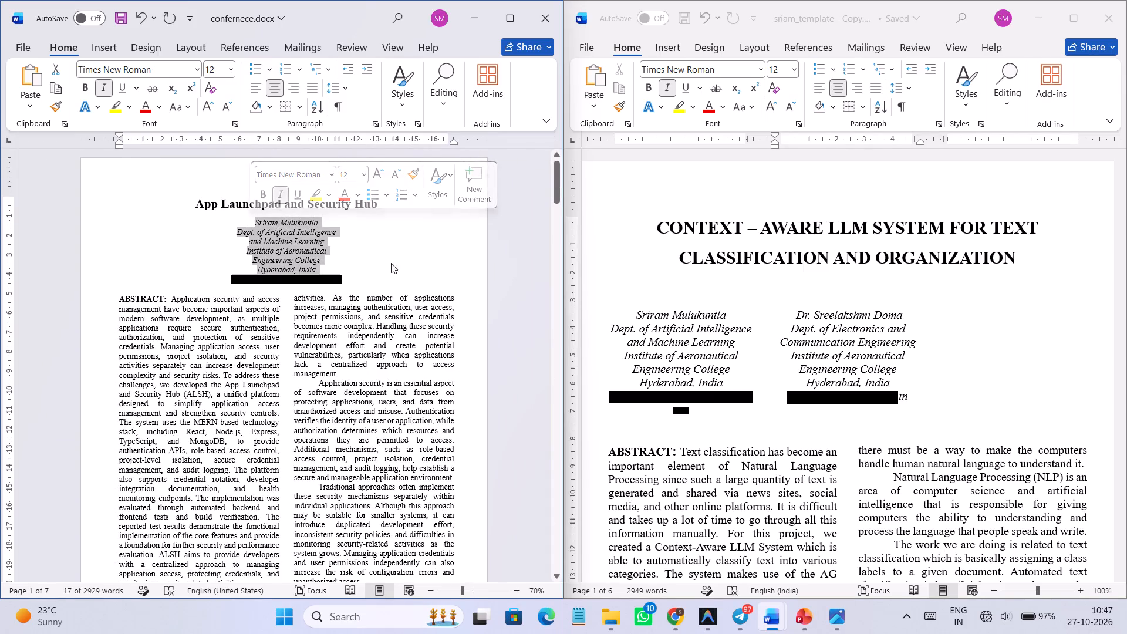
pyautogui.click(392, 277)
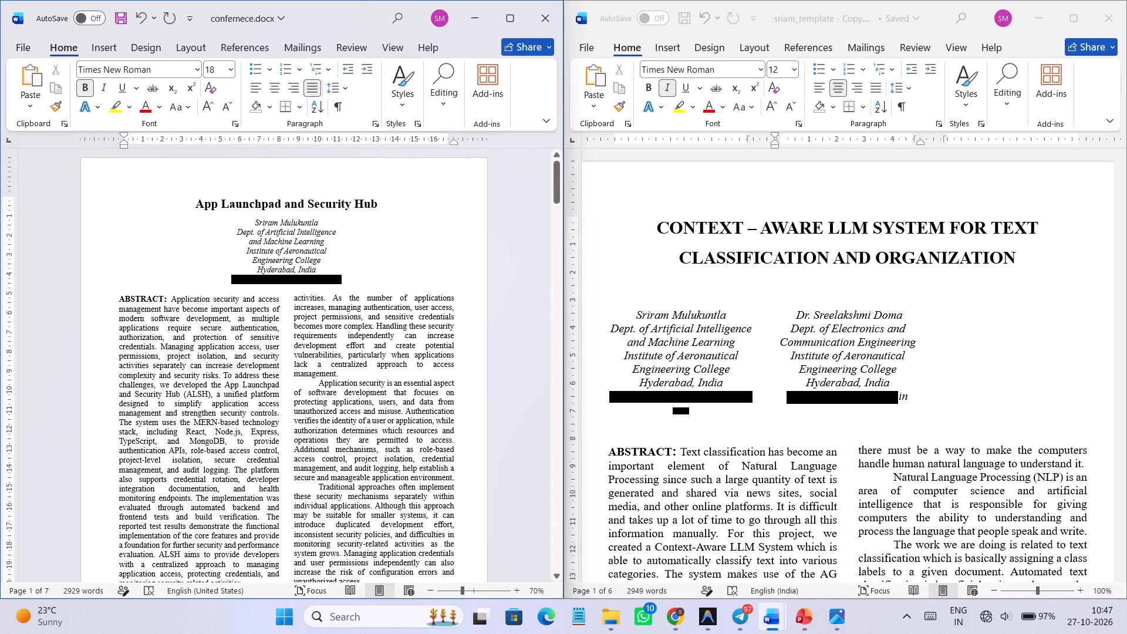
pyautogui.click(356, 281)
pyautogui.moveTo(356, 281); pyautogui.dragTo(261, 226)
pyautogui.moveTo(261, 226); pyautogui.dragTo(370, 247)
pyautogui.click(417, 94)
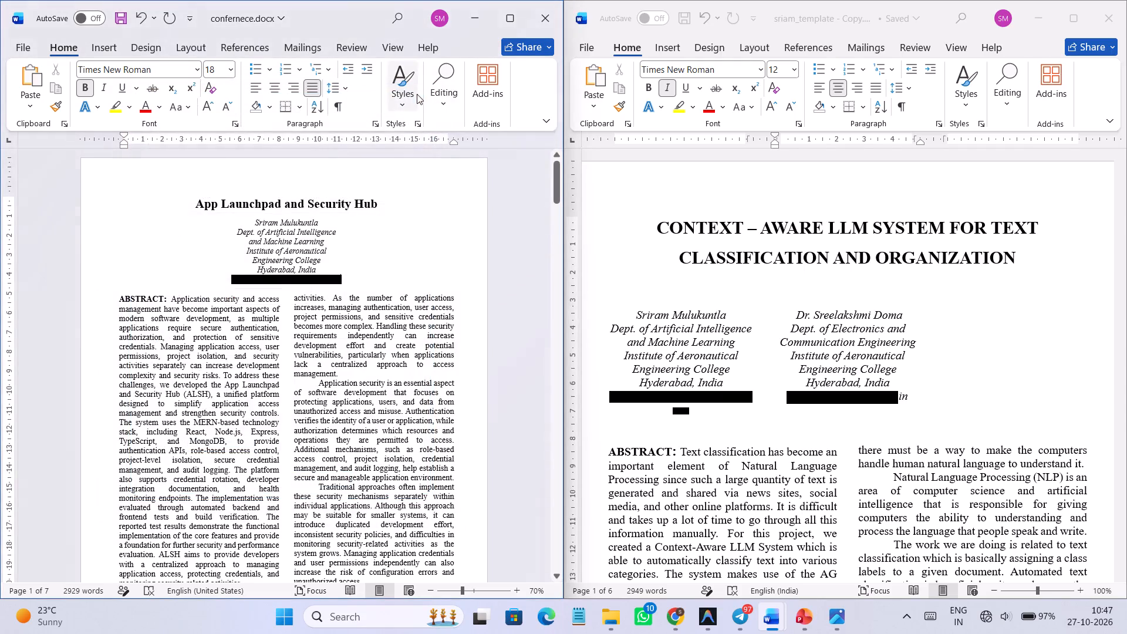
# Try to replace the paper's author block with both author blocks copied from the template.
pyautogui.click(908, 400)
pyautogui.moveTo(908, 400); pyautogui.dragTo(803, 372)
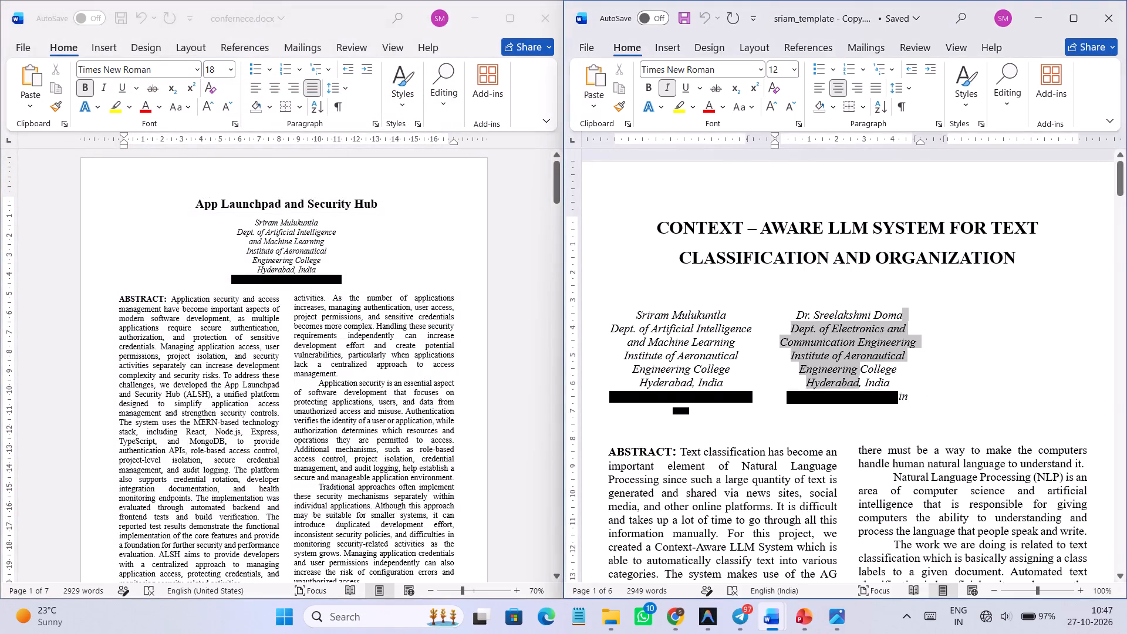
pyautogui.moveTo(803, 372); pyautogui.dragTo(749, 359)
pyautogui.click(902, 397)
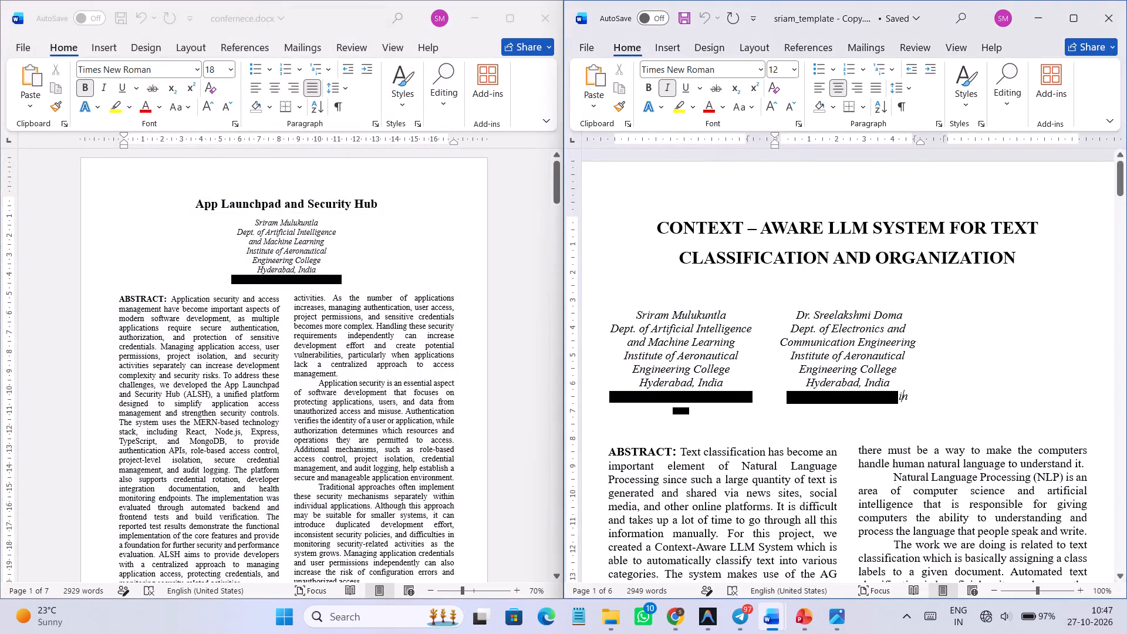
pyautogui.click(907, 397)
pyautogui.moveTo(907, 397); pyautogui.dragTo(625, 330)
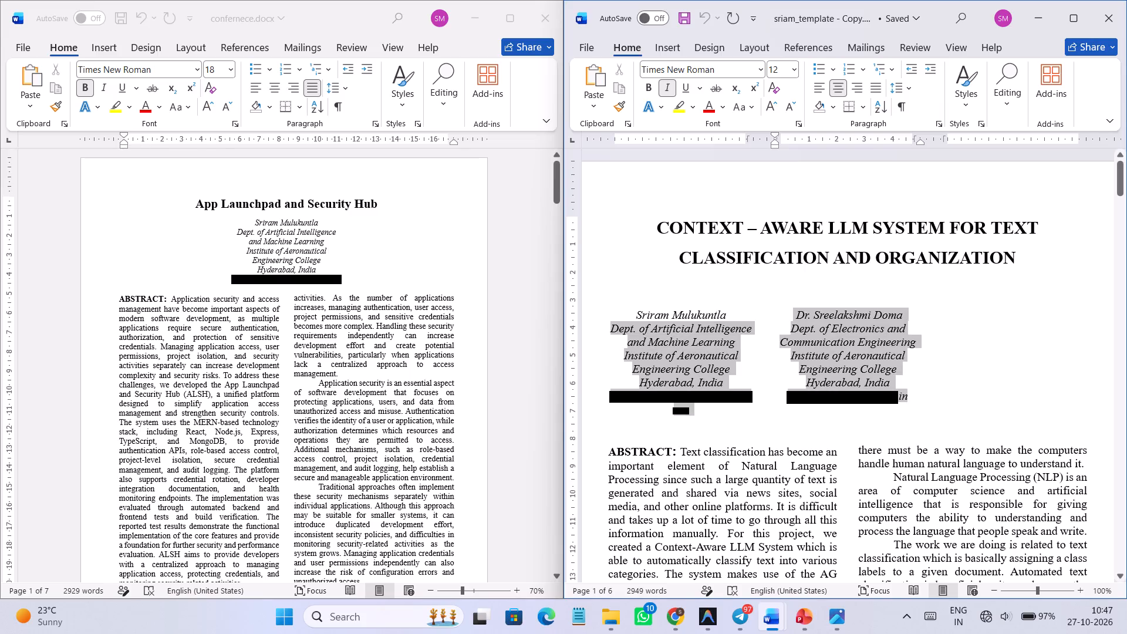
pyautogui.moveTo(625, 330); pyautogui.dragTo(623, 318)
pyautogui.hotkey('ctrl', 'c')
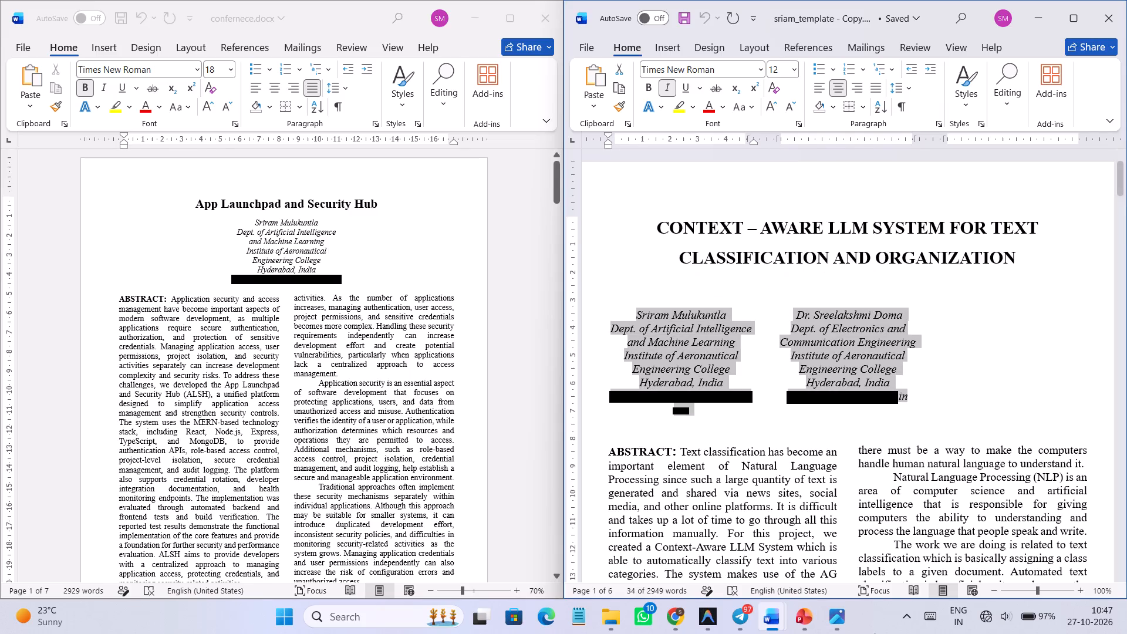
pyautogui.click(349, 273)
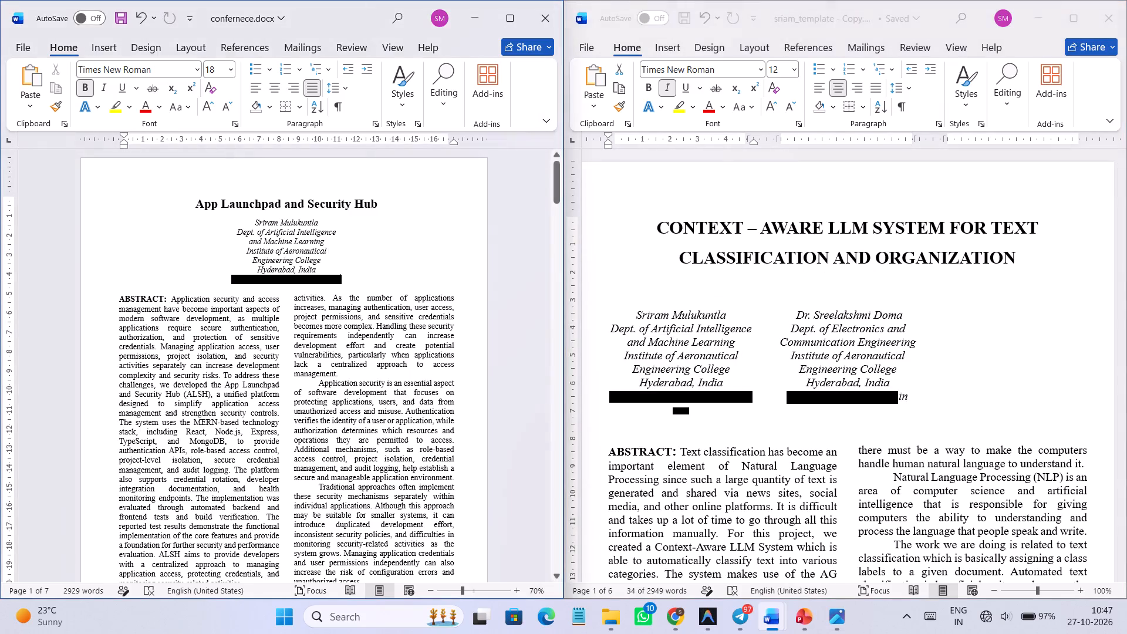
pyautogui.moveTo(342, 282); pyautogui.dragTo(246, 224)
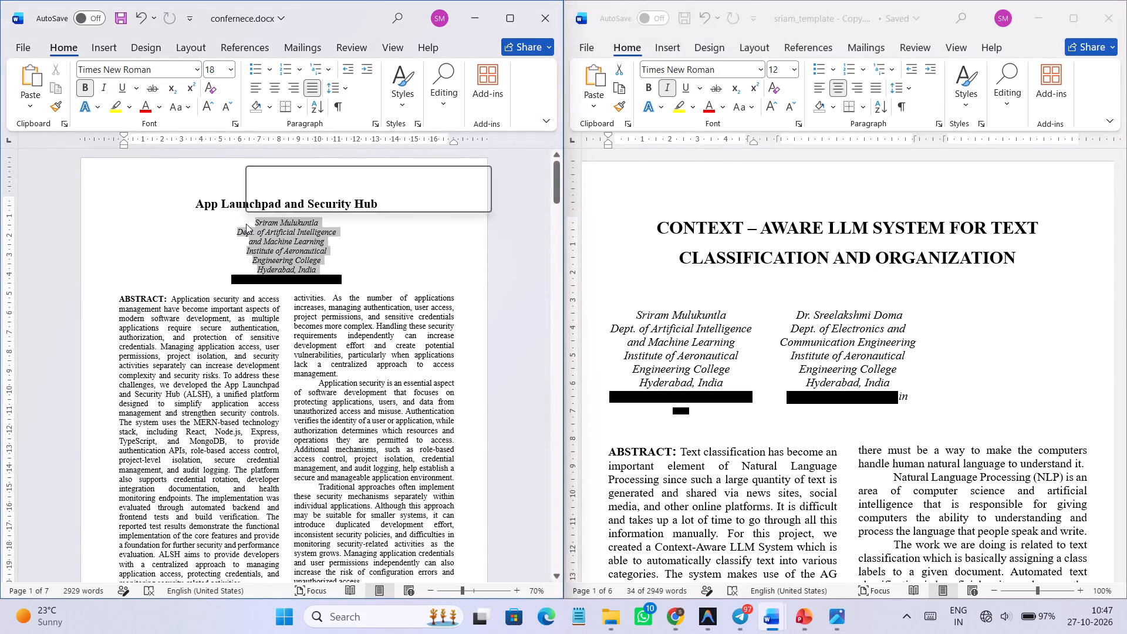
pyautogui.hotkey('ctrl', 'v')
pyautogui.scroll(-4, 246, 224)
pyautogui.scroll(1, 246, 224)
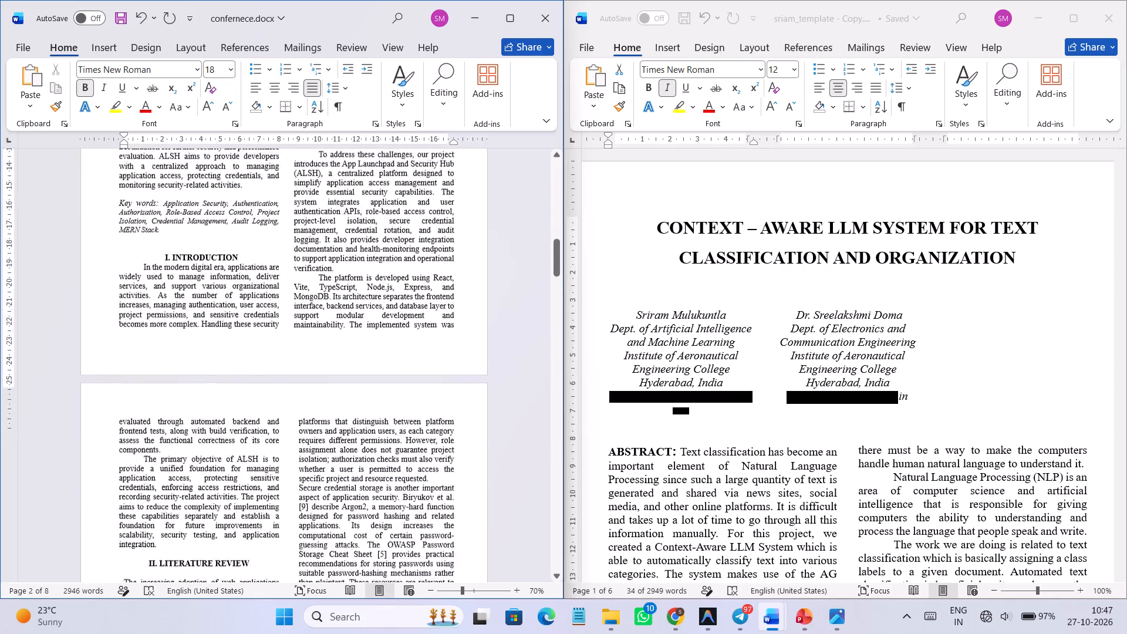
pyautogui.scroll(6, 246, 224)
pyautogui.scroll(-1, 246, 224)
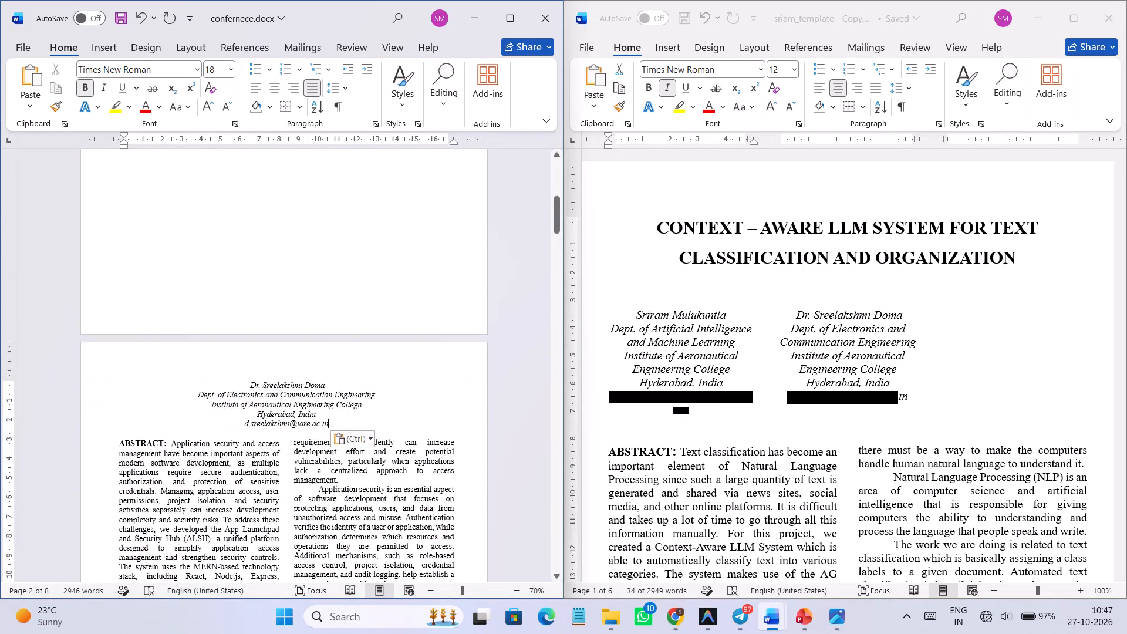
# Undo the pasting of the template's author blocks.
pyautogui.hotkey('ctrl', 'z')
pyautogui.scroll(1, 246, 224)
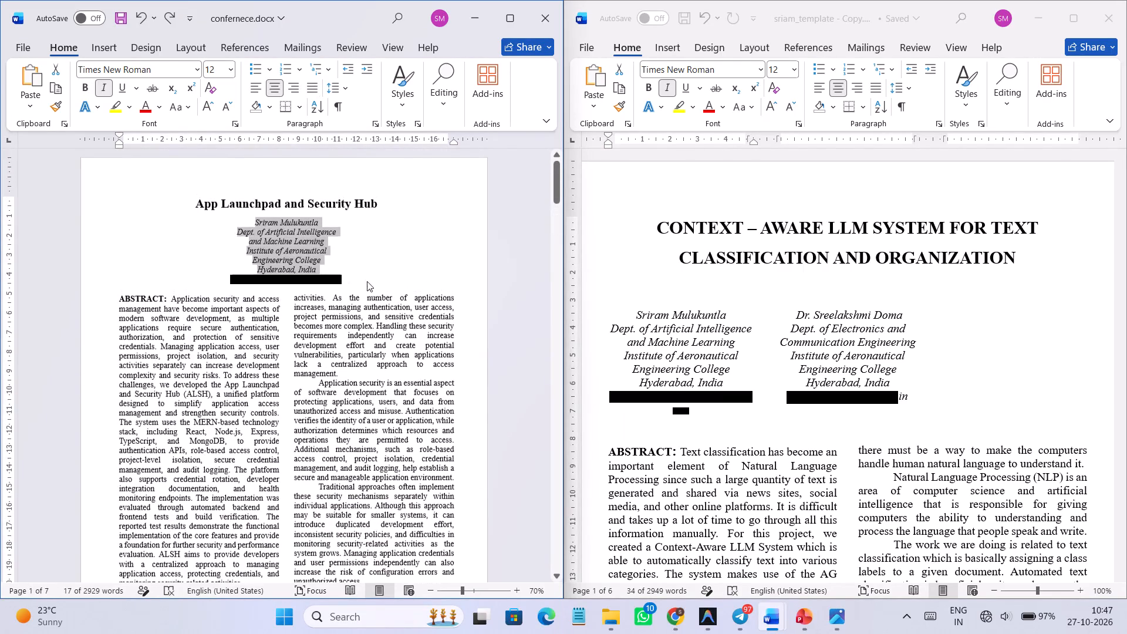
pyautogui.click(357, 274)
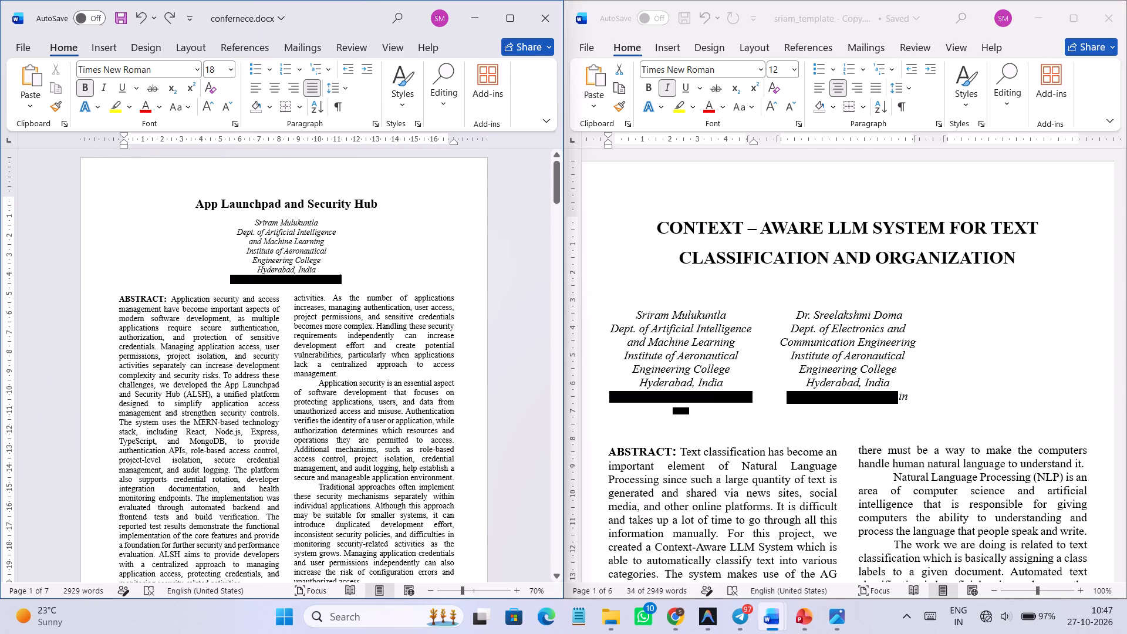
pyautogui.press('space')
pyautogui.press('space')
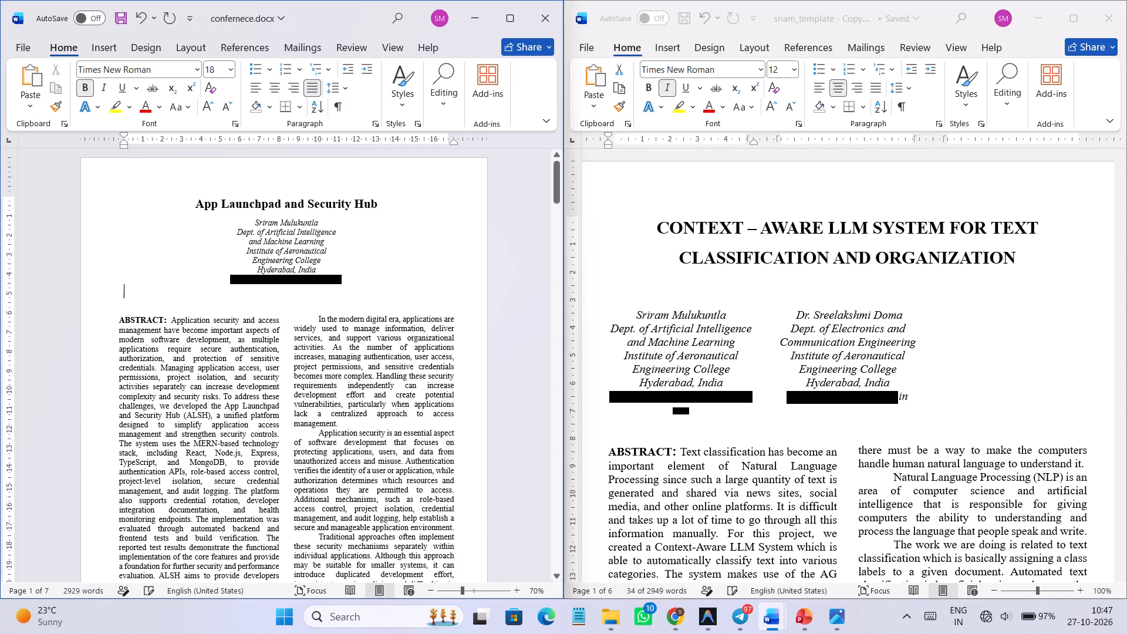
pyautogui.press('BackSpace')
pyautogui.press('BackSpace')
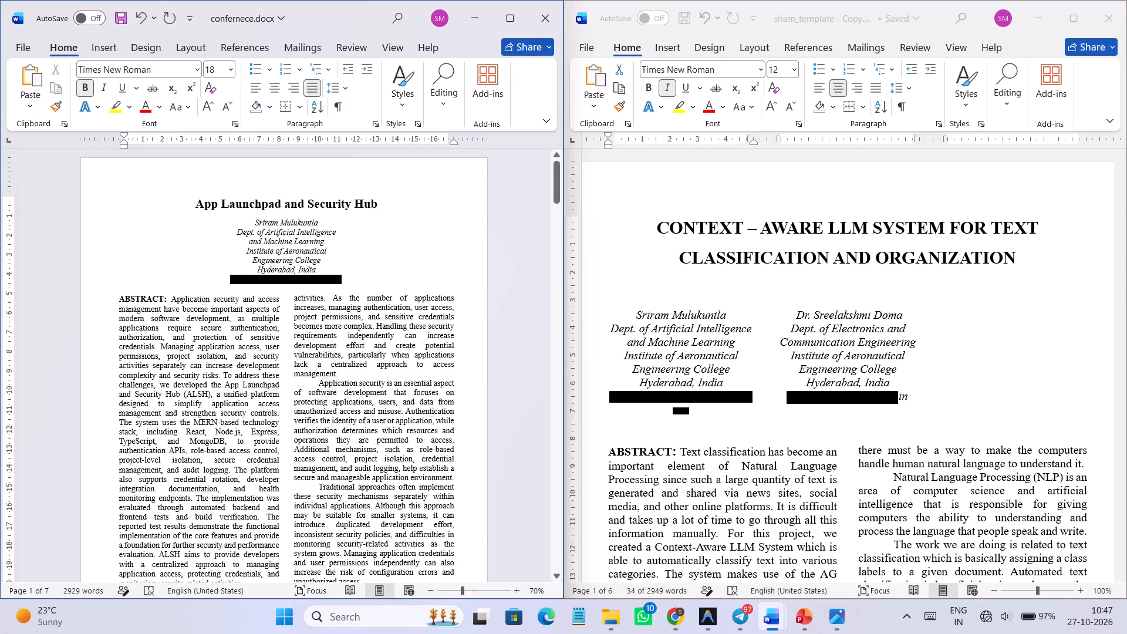
# Insert six spaces at the end of the author block's "Dept. of Artificial Intelligence" line.
pyautogui.click(356, 229)
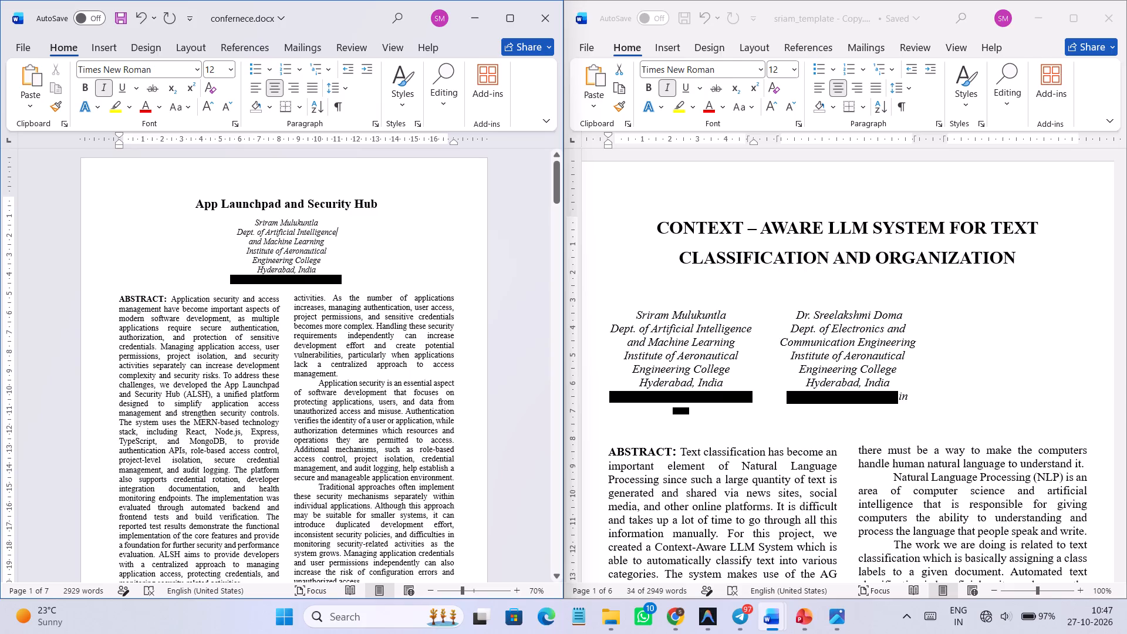
pyautogui.press('space')
pyautogui.press('space')
pyautogui.press('space')
pyautogui.press('space')
pyautogui.press('space')
pyautogui.press('space')
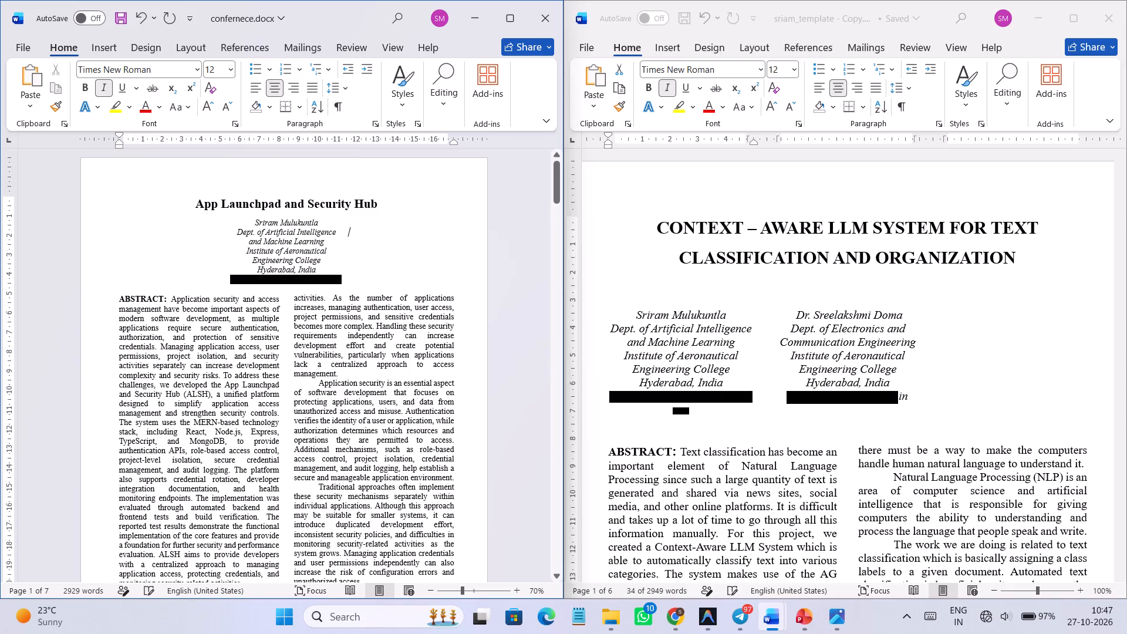
# Insert 17 spaces after the author's name to make room for a second name on the same line.
pyautogui.press('Up')
pyautogui.press('space')
pyautogui.press('space')
pyautogui.press('space')
pyautogui.press('space')
pyautogui.press('space')
pyautogui.press('space')
pyautogui.press('space')
pyautogui.press('space')
pyautogui.press('space')
pyautogui.press('space')
pyautogui.press('space')
pyautogui.press('space')
pyautogui.press('space')
pyautogui.press('space')
pyautogui.press('space')
pyautogui.press('space')
pyautogui.press('space')
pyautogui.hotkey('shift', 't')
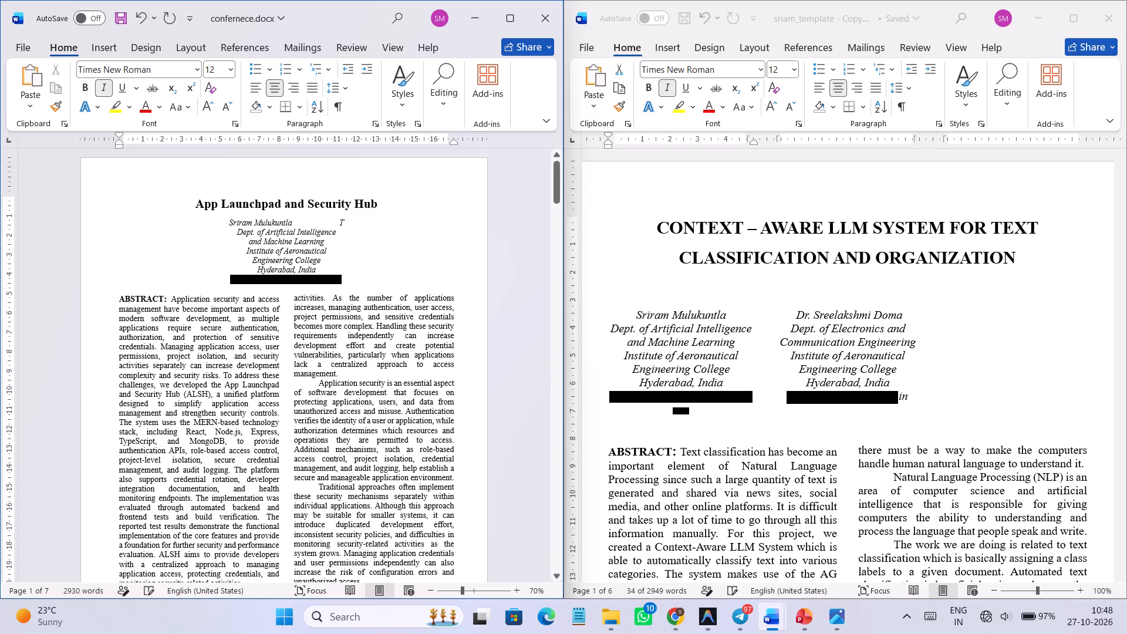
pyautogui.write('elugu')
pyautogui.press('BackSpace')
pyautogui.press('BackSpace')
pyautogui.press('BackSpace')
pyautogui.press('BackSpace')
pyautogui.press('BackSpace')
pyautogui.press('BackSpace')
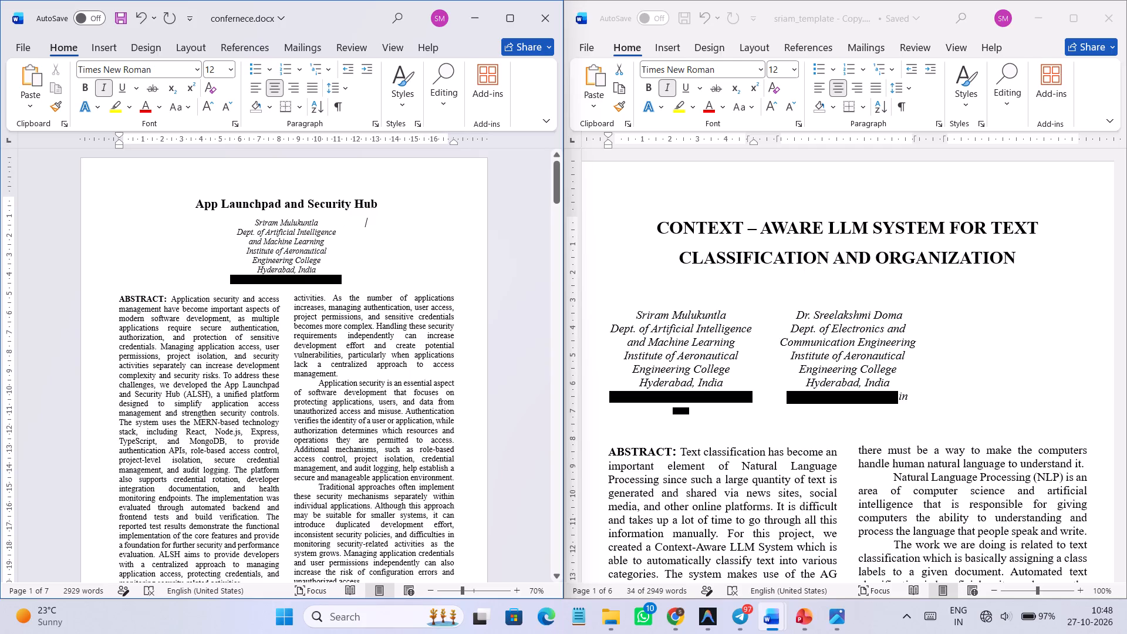
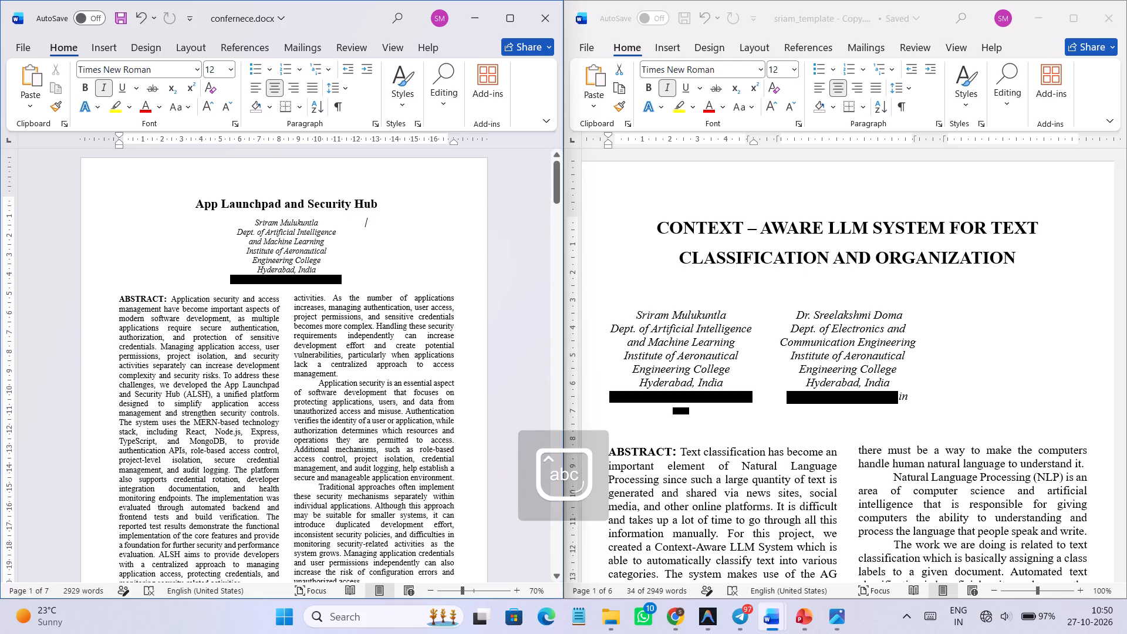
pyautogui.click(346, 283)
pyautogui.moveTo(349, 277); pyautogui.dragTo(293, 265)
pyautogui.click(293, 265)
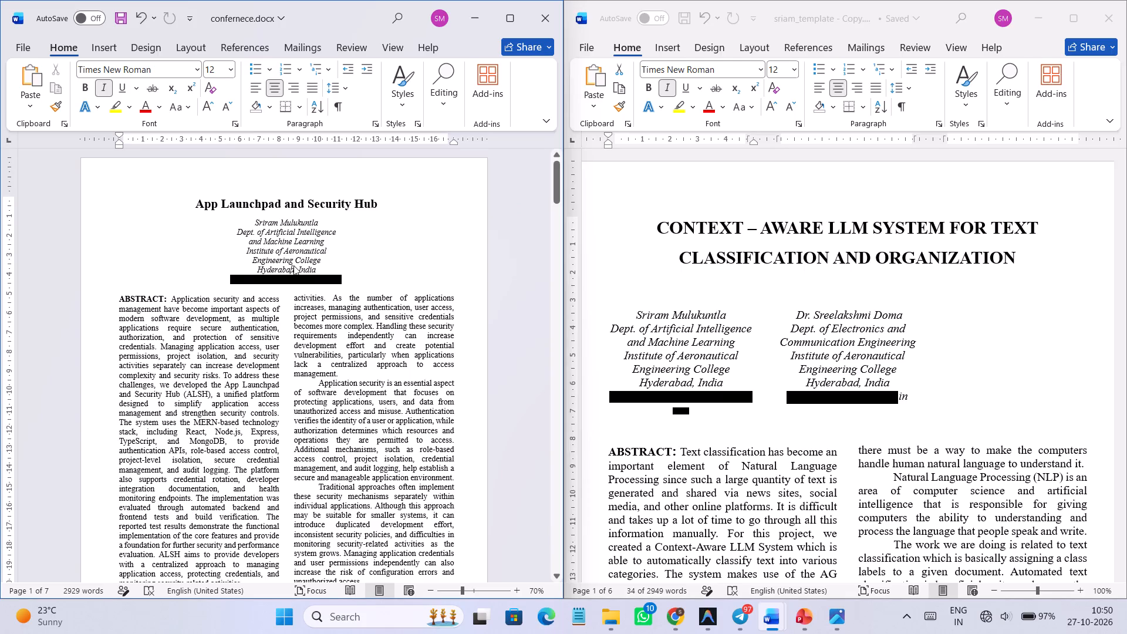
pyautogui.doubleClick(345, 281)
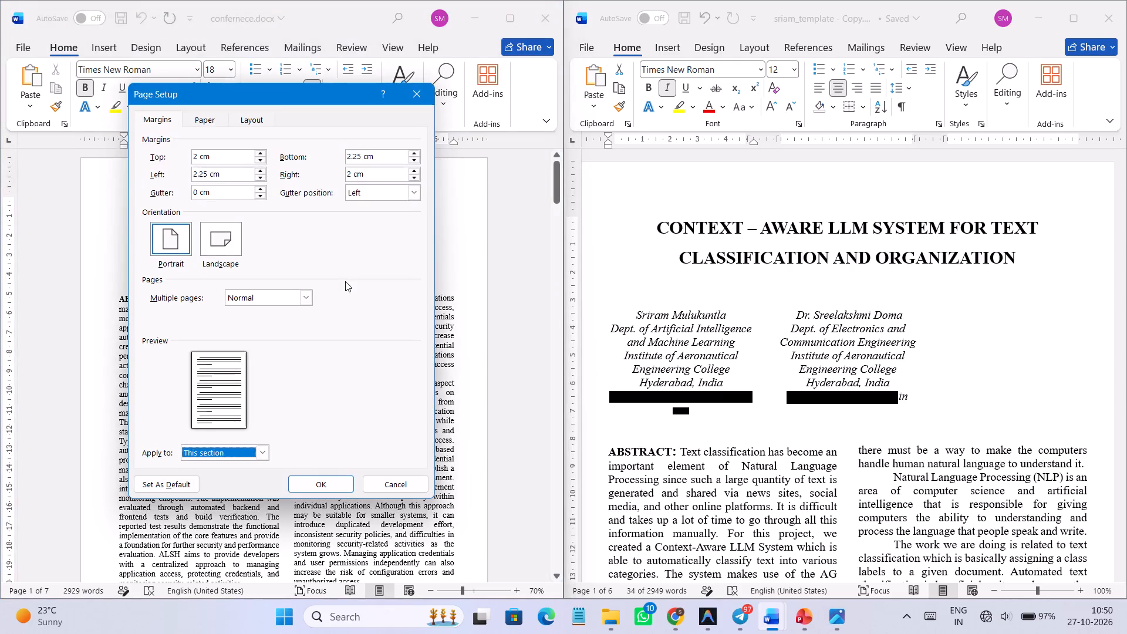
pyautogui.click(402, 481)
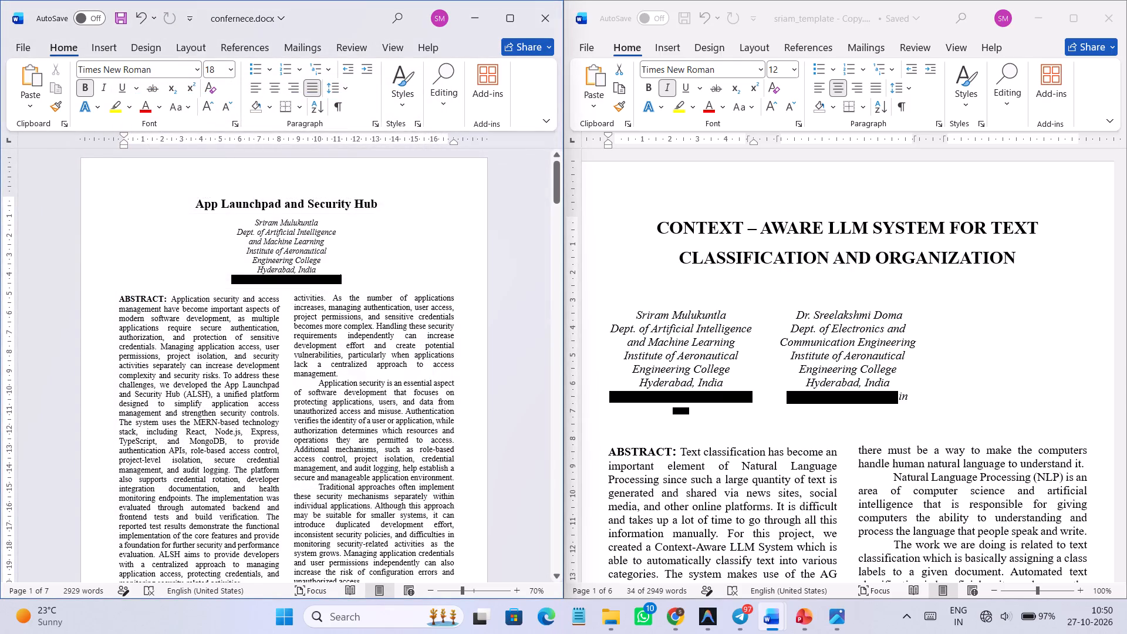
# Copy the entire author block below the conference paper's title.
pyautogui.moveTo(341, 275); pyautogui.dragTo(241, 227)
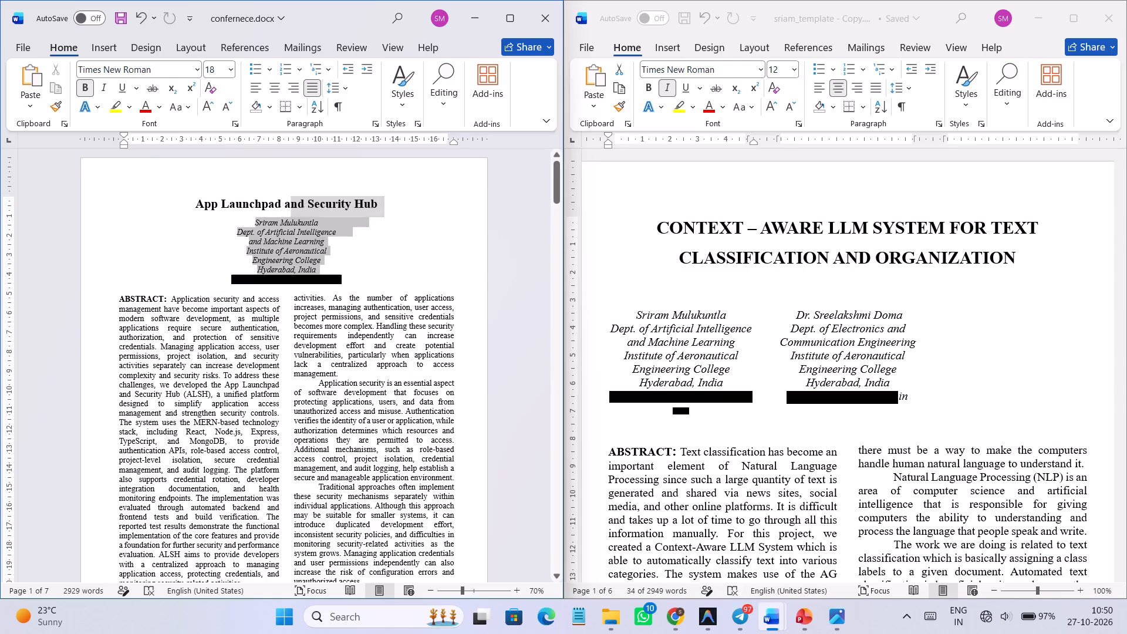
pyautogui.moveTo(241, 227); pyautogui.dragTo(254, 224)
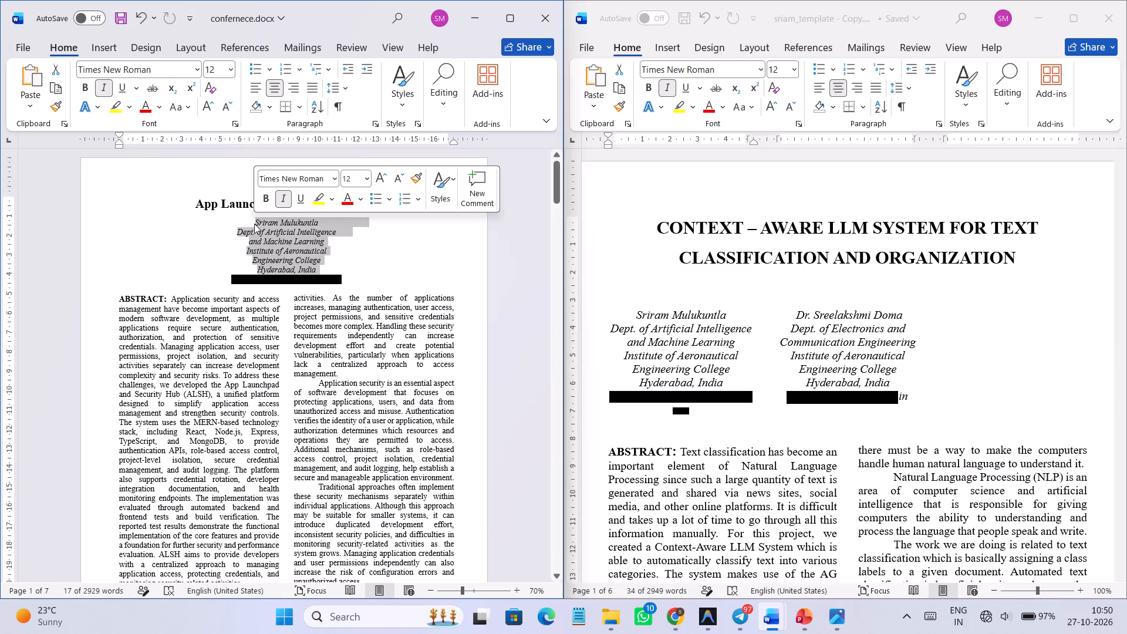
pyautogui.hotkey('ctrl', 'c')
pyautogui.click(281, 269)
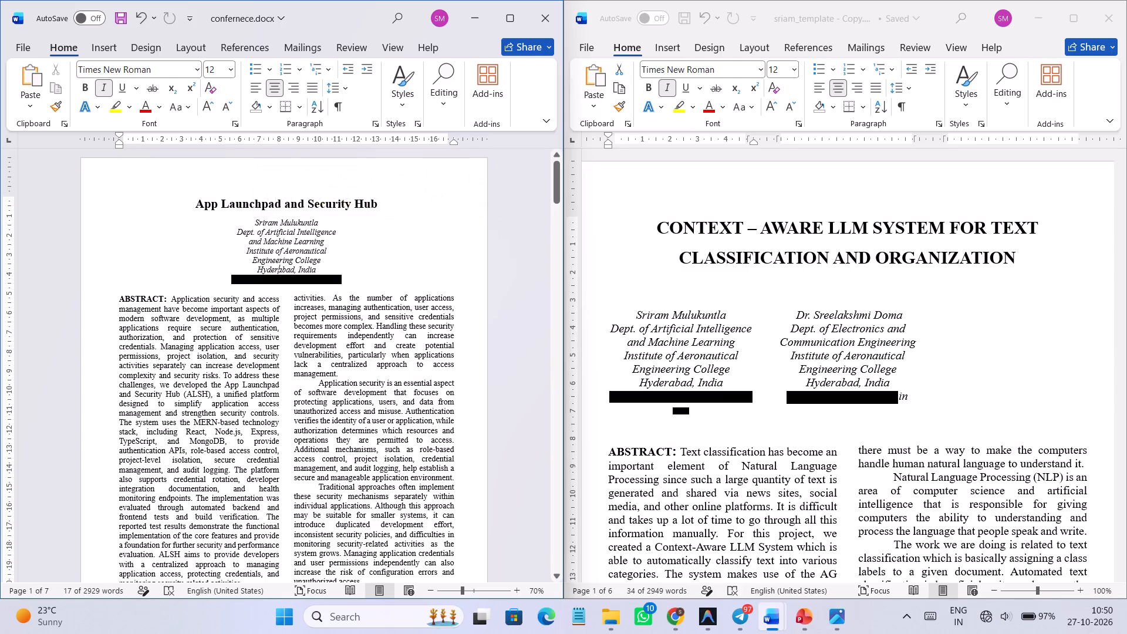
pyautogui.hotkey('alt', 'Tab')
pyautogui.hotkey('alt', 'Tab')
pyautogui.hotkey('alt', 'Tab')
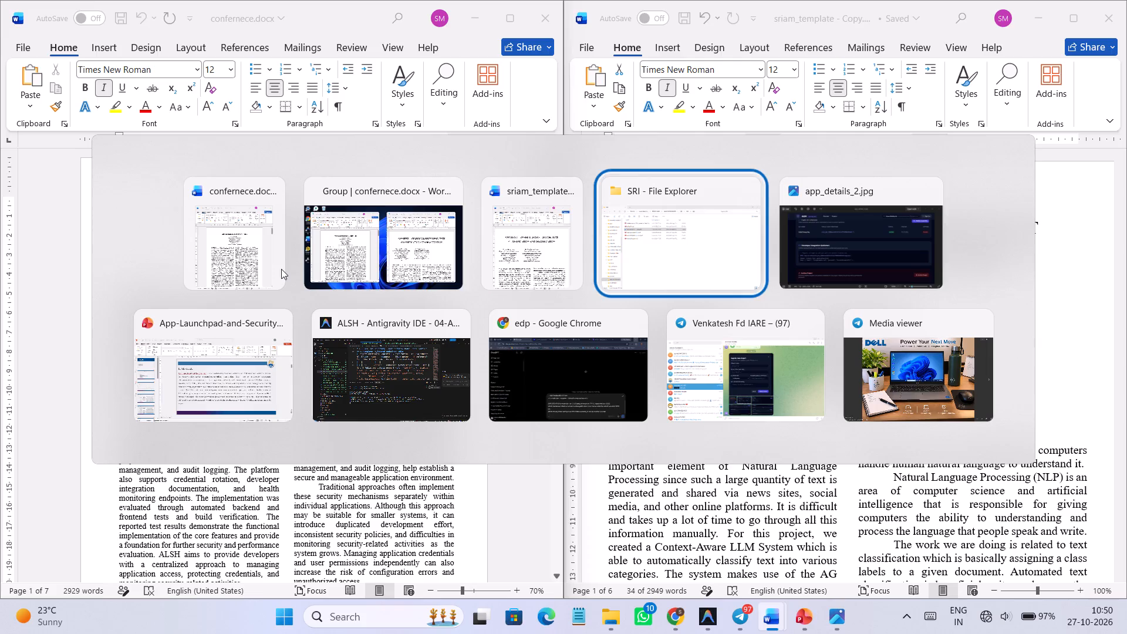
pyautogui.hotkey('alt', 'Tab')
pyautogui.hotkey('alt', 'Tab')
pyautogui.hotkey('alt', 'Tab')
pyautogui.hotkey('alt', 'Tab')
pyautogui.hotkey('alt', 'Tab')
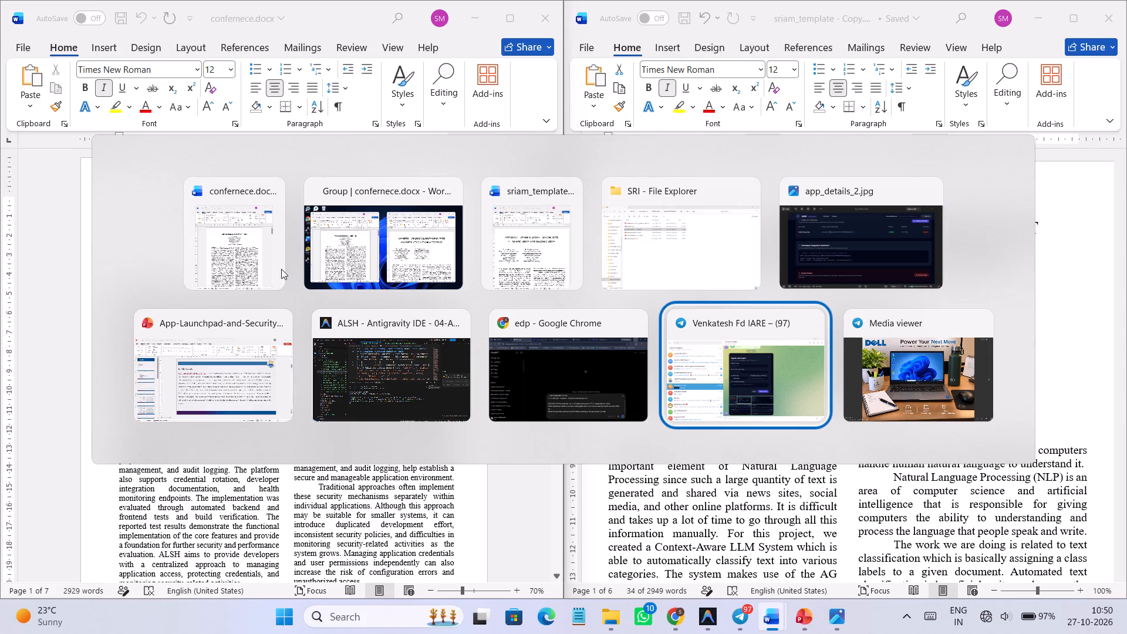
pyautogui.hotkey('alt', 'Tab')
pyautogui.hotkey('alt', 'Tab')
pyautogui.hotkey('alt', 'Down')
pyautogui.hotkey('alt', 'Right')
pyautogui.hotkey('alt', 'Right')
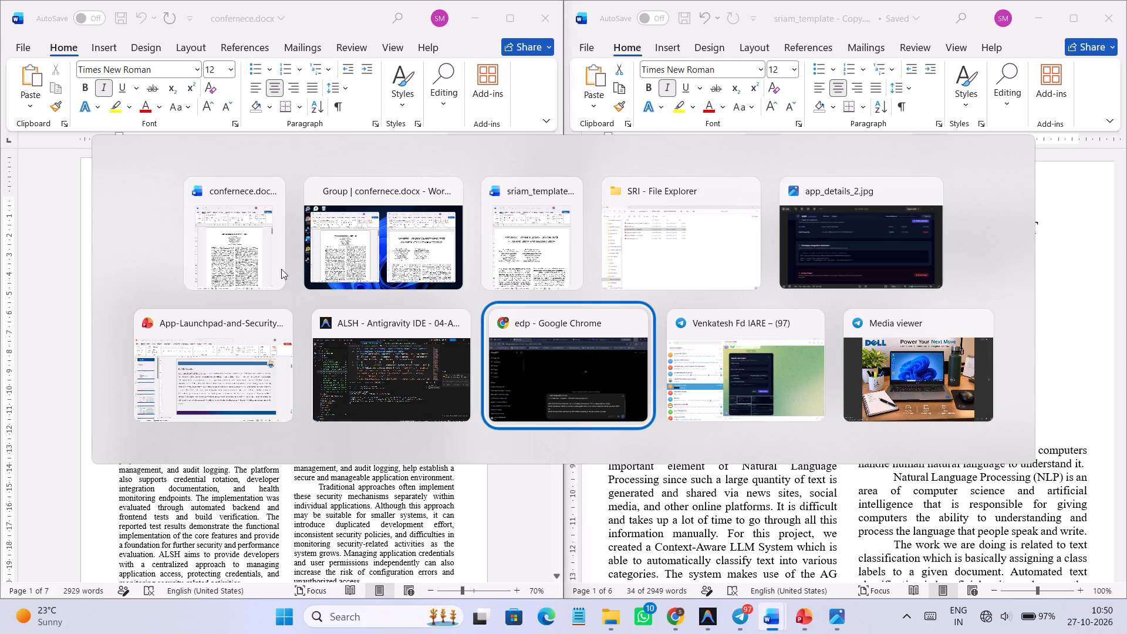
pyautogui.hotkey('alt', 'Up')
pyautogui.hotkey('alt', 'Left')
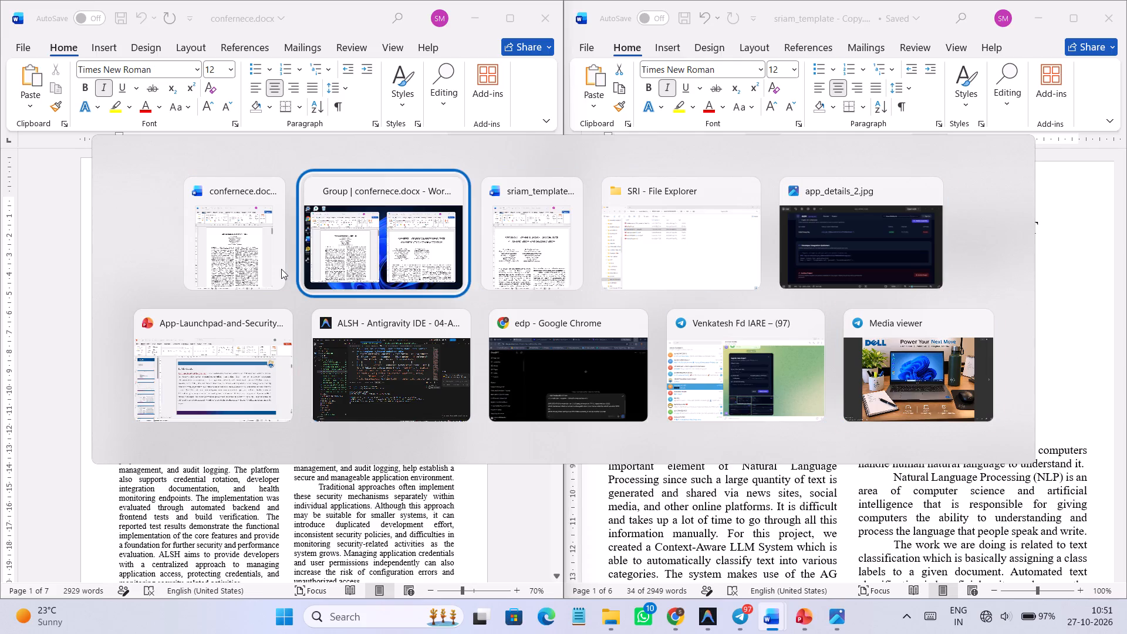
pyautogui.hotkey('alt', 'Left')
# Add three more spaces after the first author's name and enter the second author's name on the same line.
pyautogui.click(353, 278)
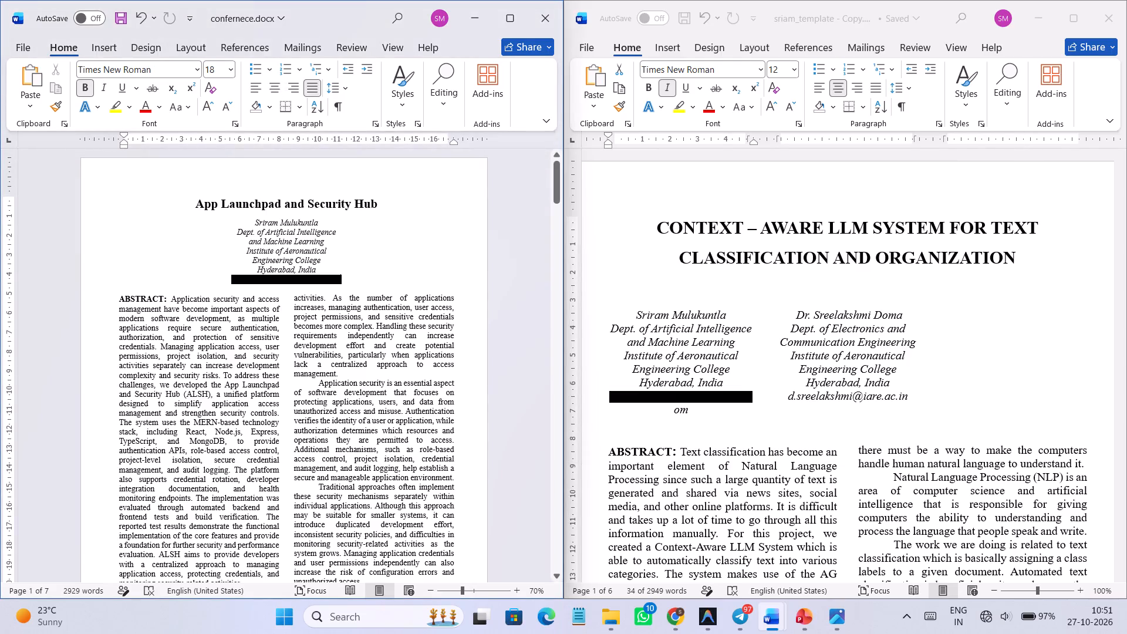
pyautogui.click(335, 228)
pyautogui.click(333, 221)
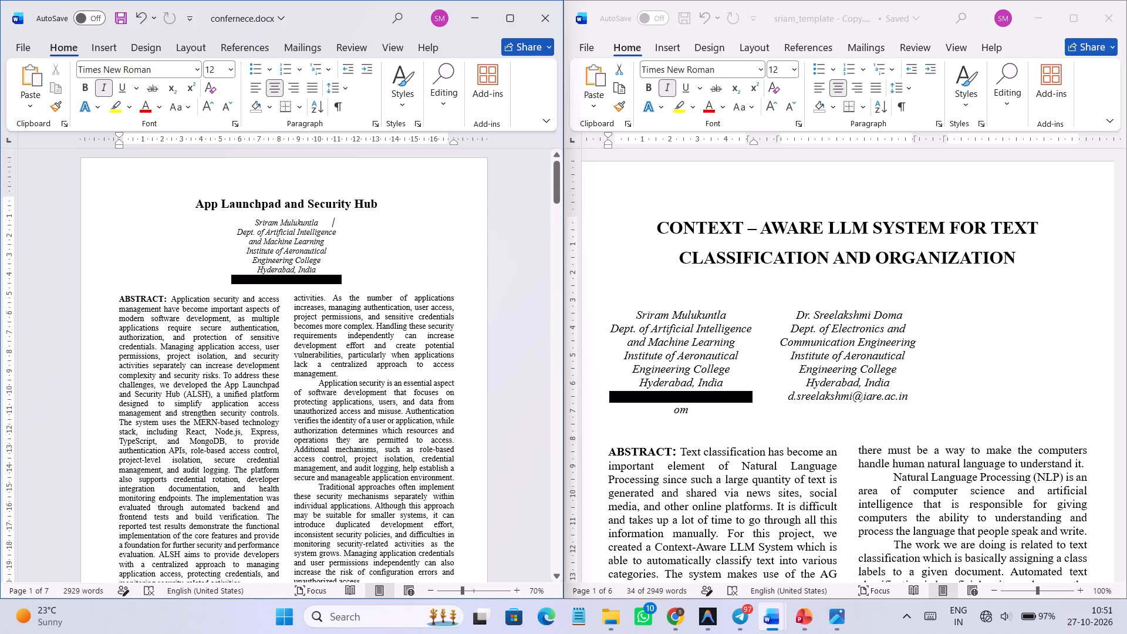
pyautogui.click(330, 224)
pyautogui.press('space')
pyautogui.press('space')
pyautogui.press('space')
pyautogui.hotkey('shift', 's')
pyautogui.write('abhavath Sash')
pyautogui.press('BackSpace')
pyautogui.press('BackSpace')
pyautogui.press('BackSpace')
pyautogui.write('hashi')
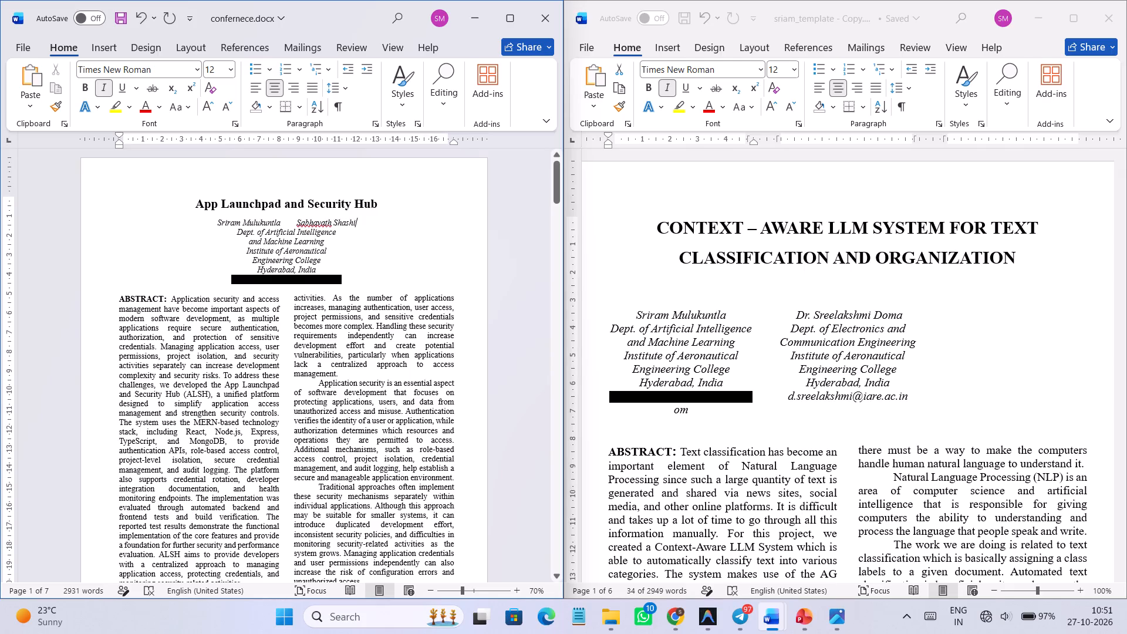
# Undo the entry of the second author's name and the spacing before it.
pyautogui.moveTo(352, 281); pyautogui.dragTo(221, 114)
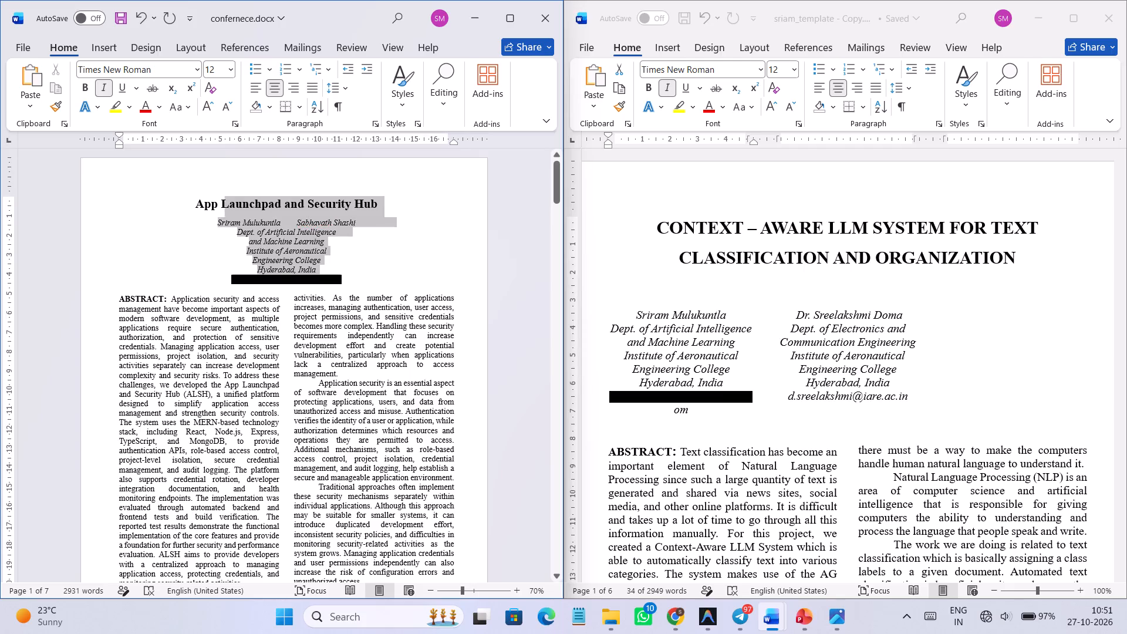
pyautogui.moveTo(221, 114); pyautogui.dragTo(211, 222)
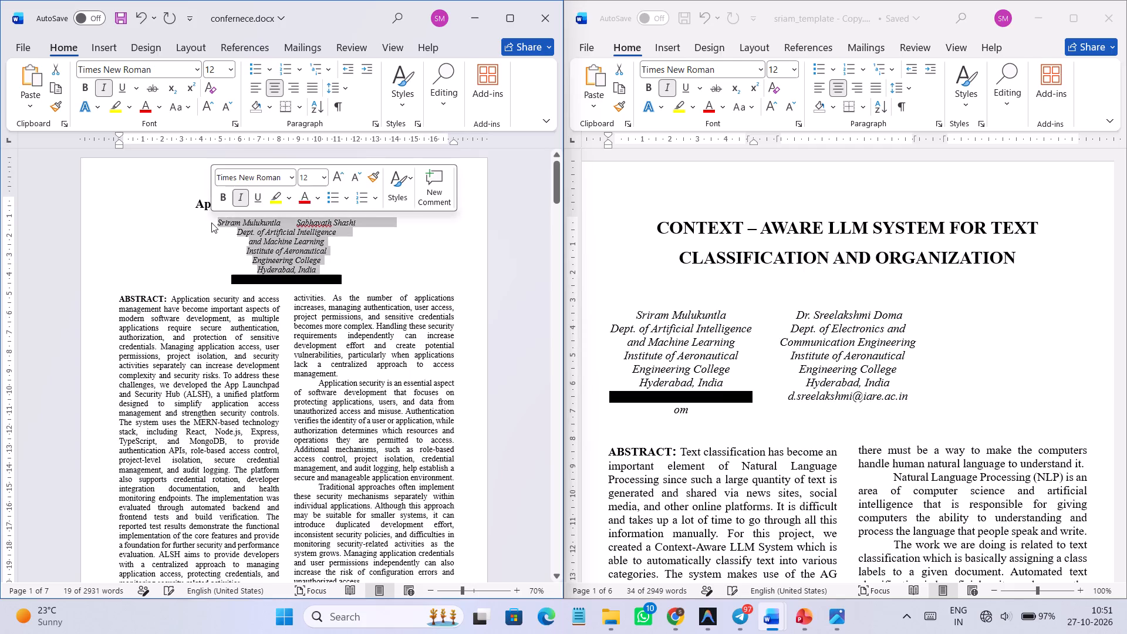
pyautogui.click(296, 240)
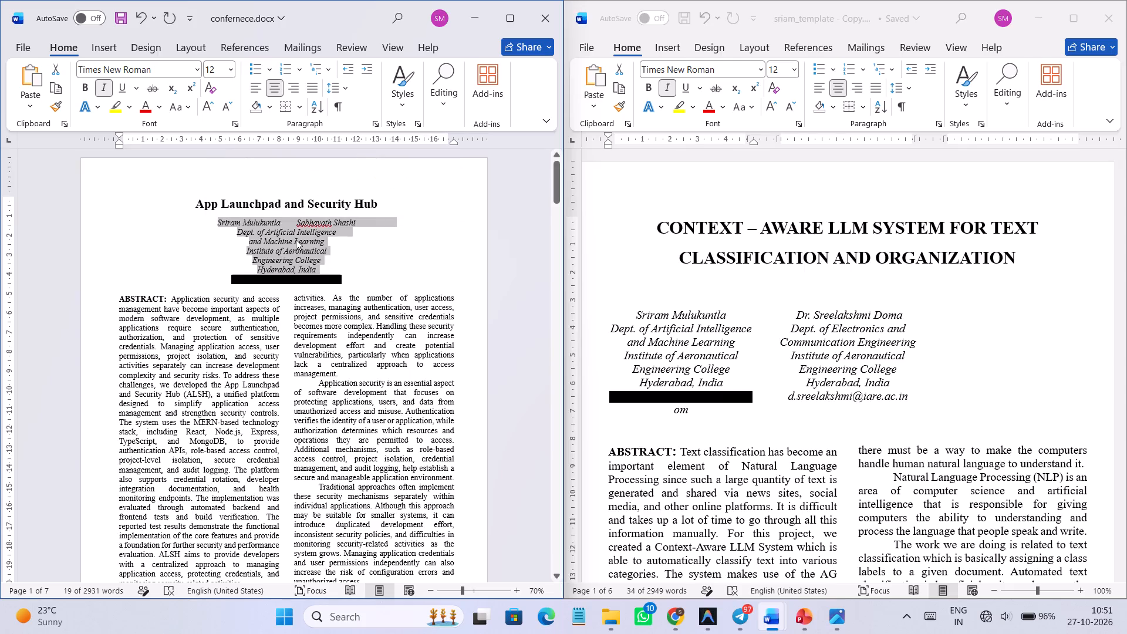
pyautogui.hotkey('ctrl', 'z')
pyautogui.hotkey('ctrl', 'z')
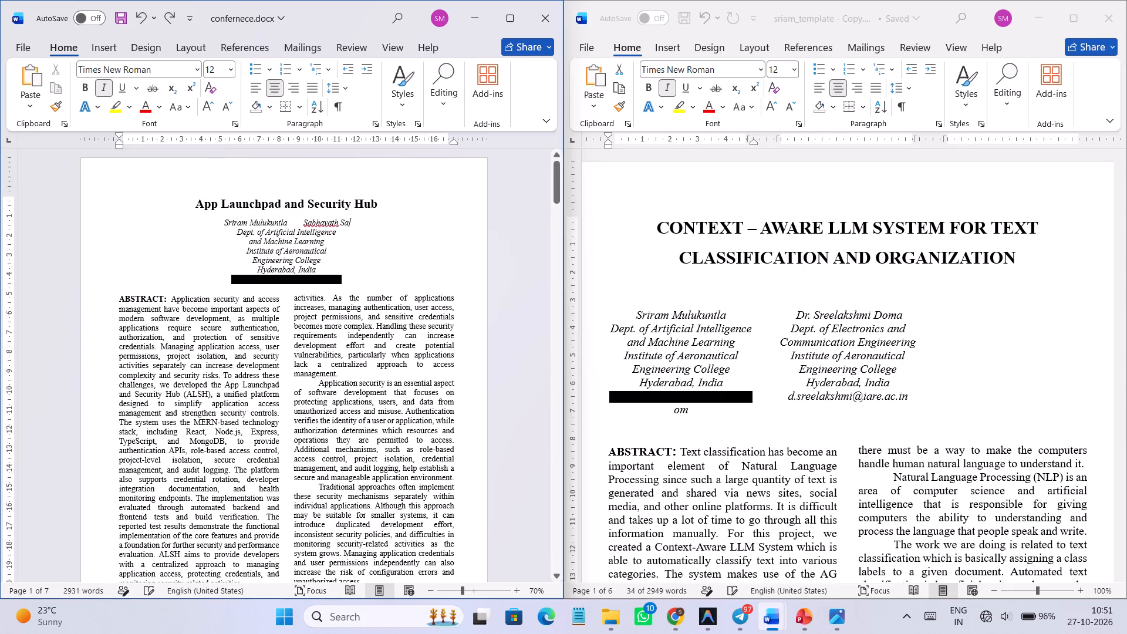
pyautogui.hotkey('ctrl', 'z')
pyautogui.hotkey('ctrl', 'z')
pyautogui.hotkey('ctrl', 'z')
# Delete the whole author block below the paper's title and insert six blank lines in its place.
pyautogui.keyDown('ctrl'); pyautogui.scroll(6, 321, 278); pyautogui.keyUp('ctrl')
pyautogui.keyDown('ctrl'); pyautogui.scroll(-4, 321, 278); pyautogui.keyUp('ctrl')
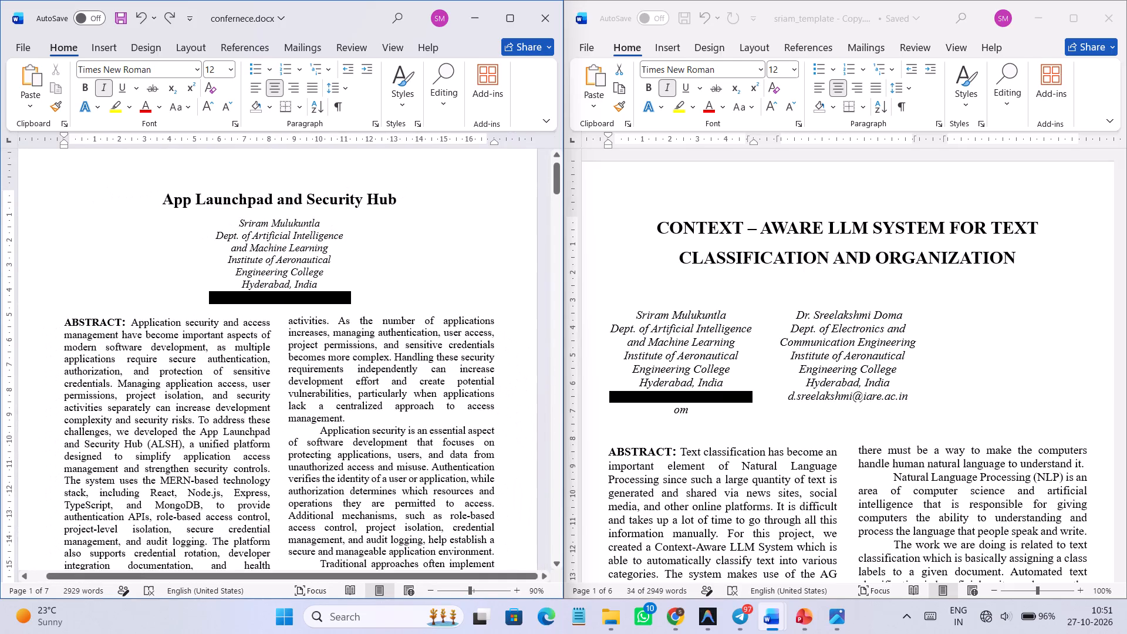
pyautogui.moveTo(354, 296); pyautogui.dragTo(235, 224)
pyautogui.press('BackSpace')
pyautogui.press('Return')
pyautogui.press('Return')
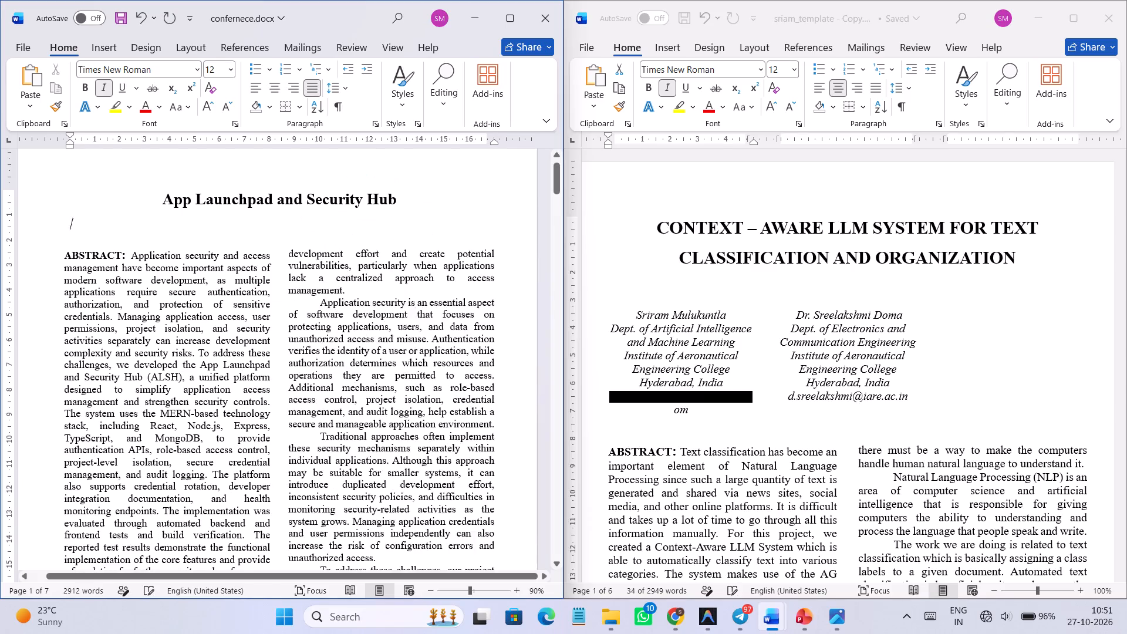
pyautogui.press('Return')
pyautogui.press('Return')
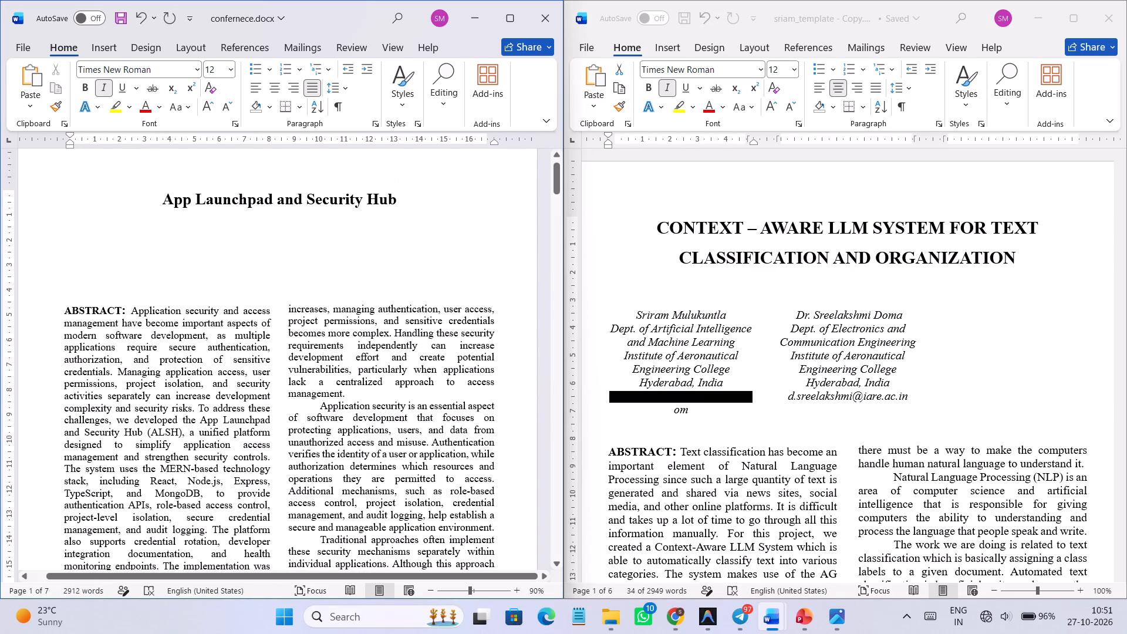
pyautogui.press('Return')
pyautogui.press('Return')
# Insert a Simple Text Box below the paper's title and move it to the left margin, above the abstract's column.
pyautogui.click(176, 230)
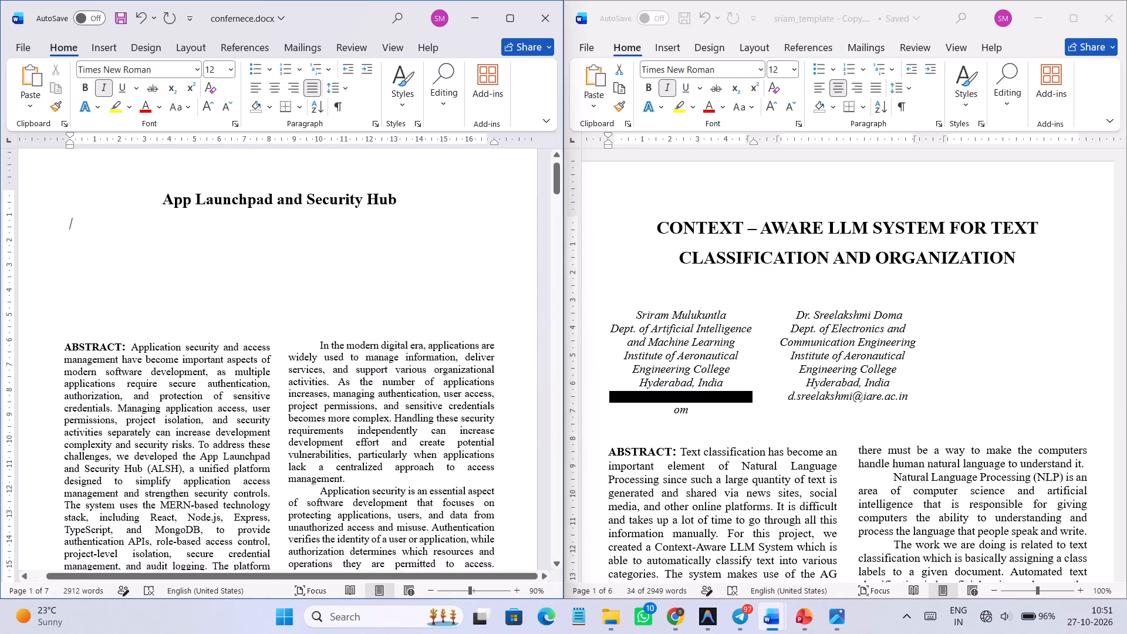
pyautogui.click(110, 41)
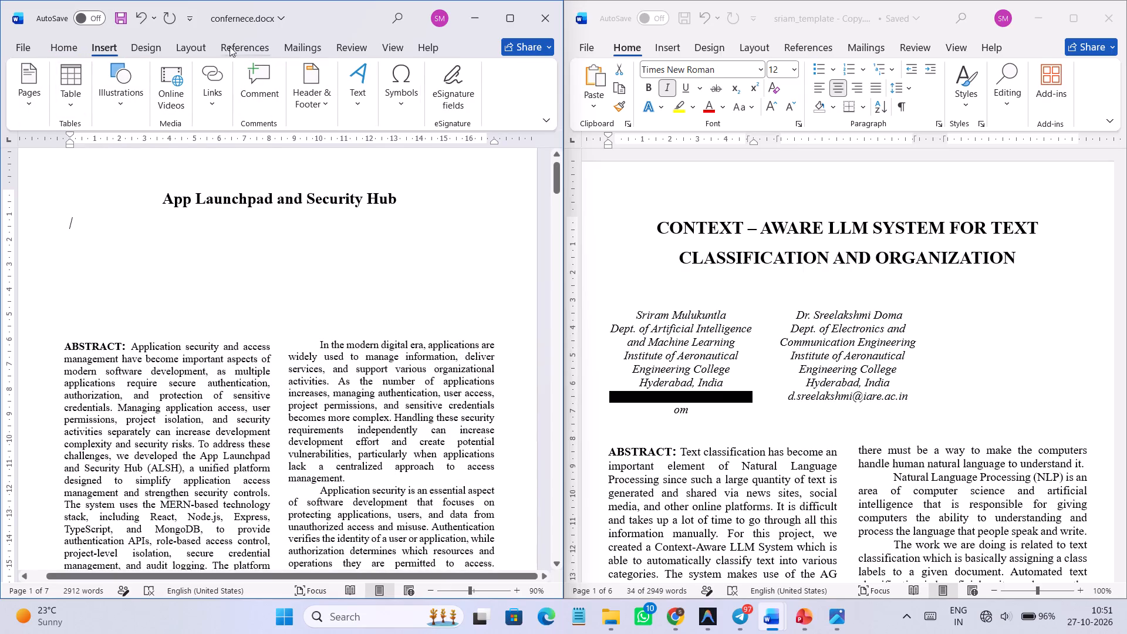
pyautogui.click(514, 15)
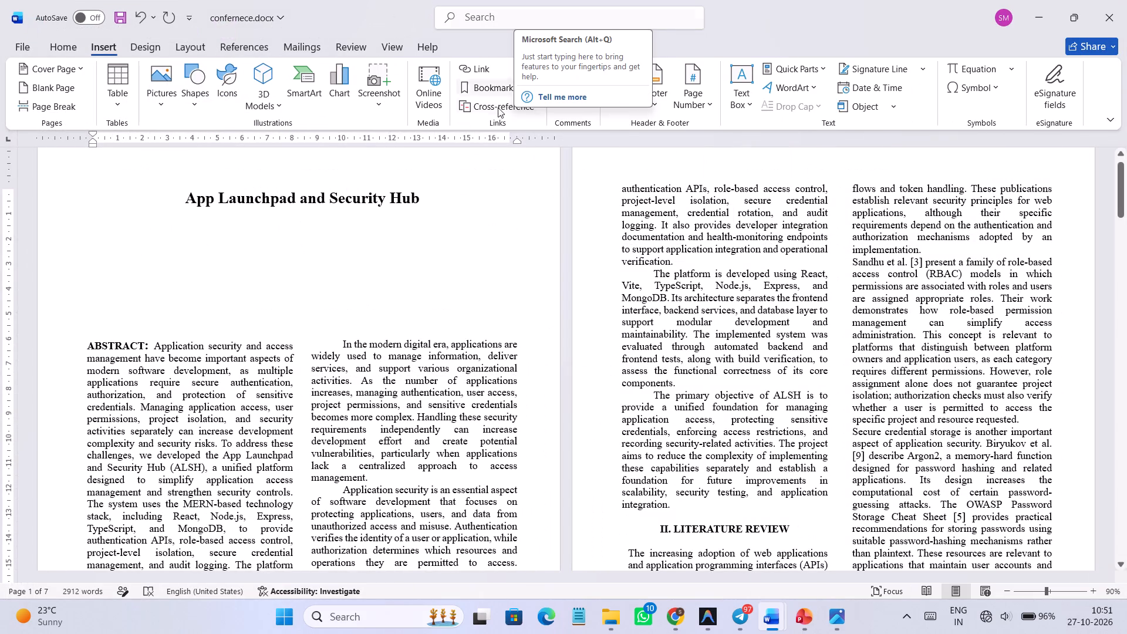
pyautogui.click(736, 102)
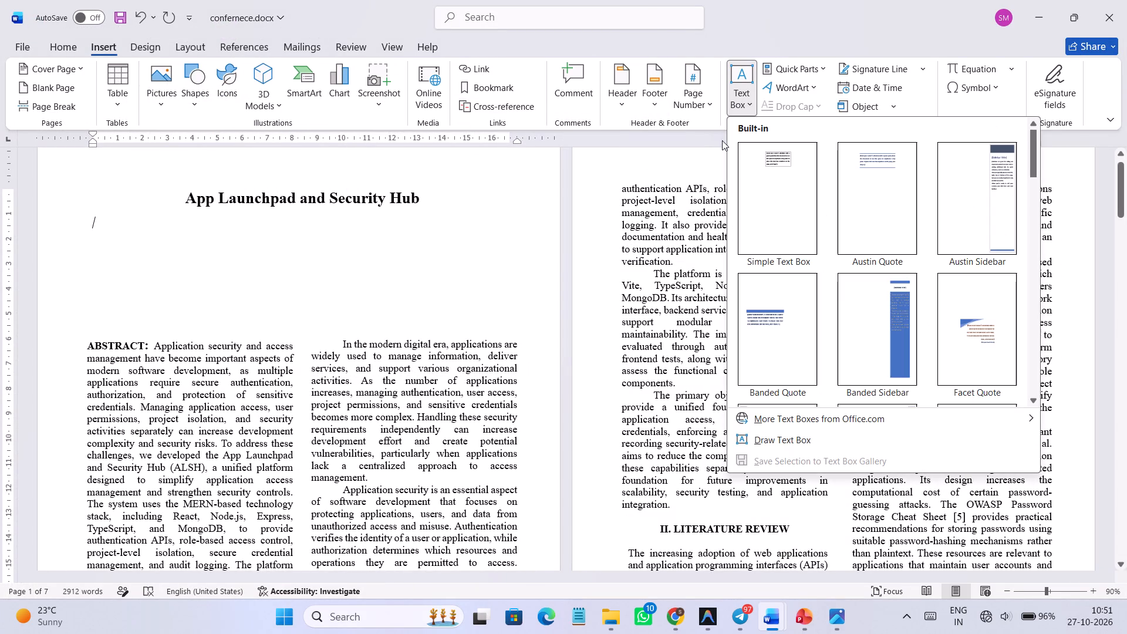
pyautogui.click(738, 107)
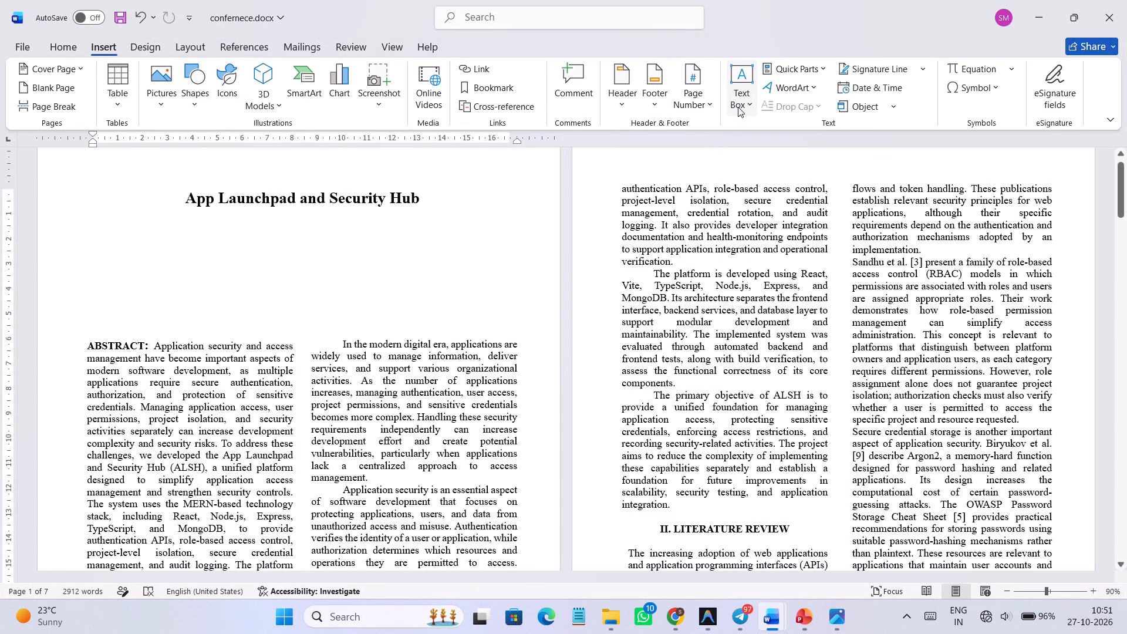
pyautogui.click(743, 102)
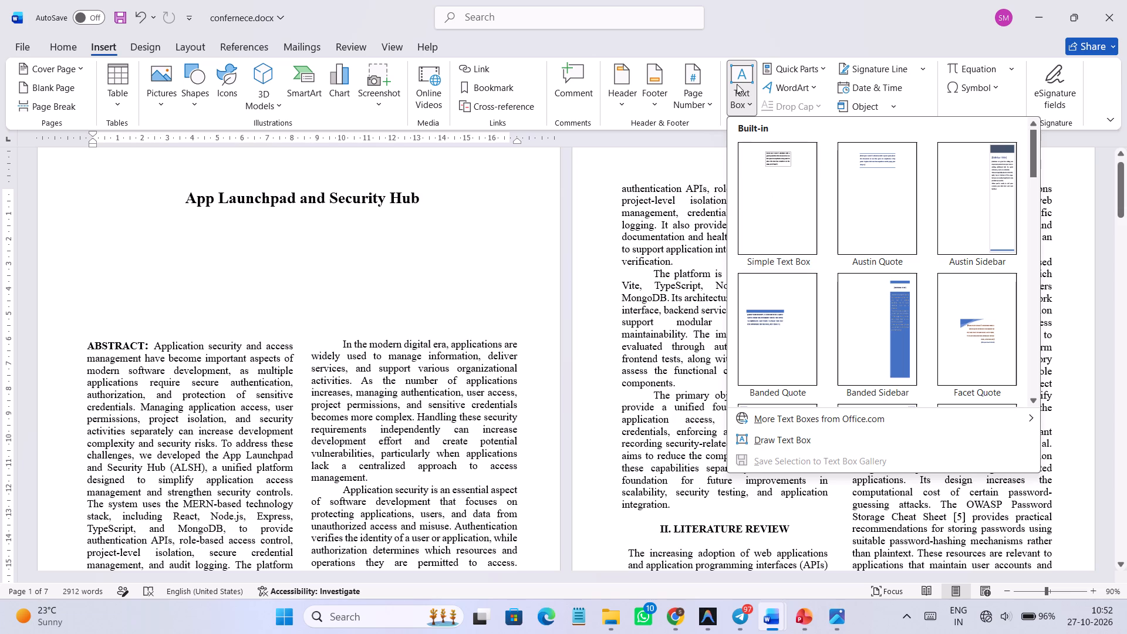
pyautogui.click(792, 211)
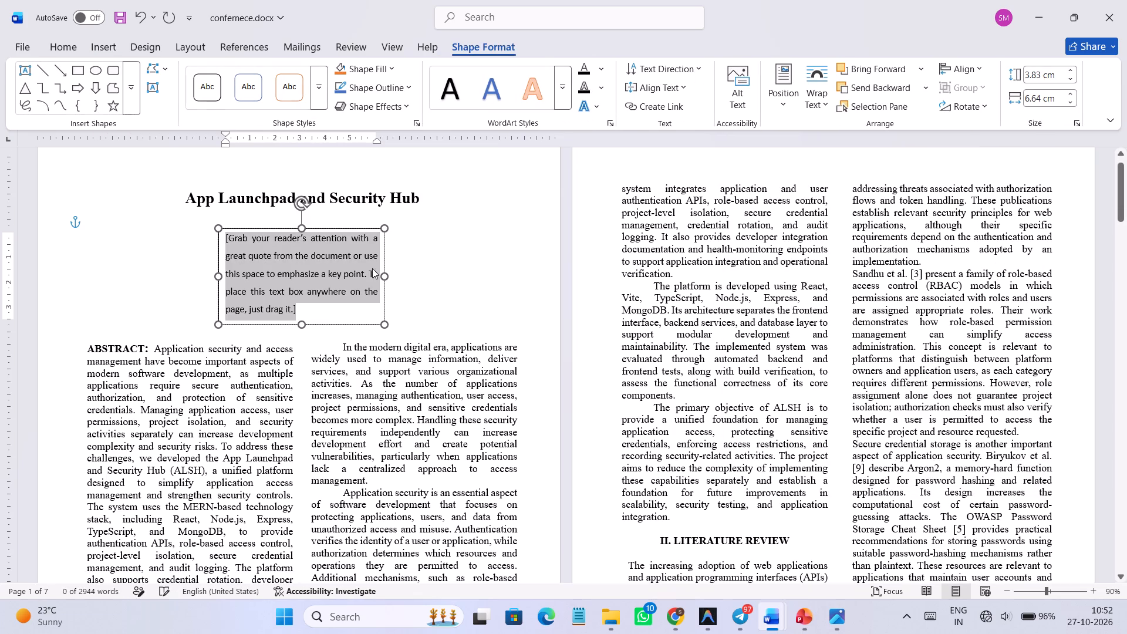
pyautogui.click(344, 290)
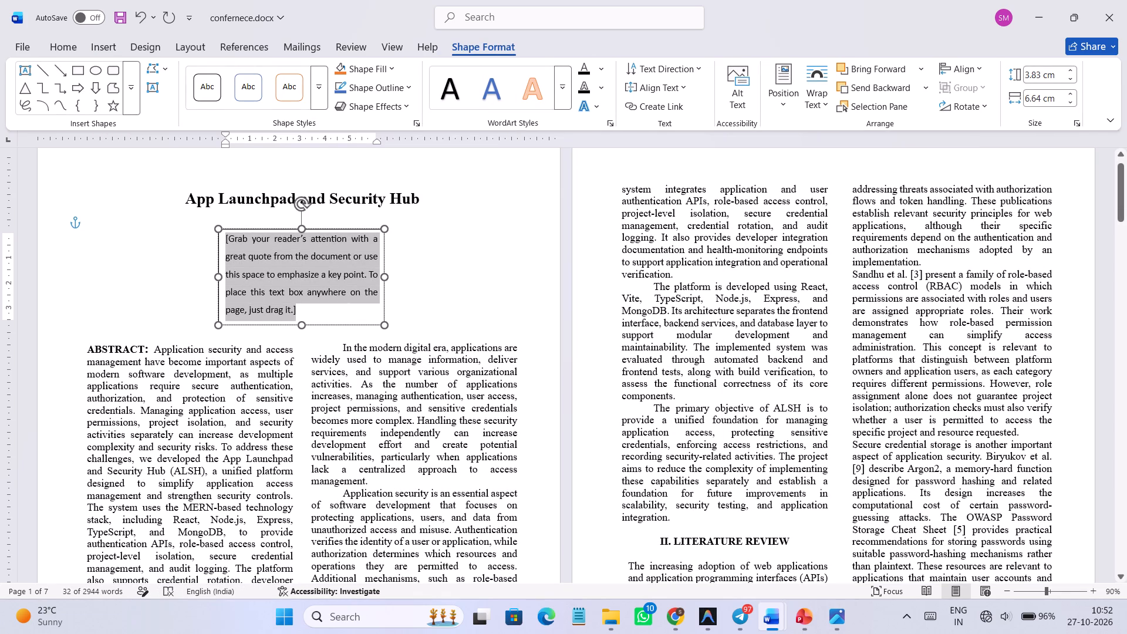
pyautogui.moveTo(325, 225); pyautogui.dragTo(189, 216)
pyautogui.click(335, 257)
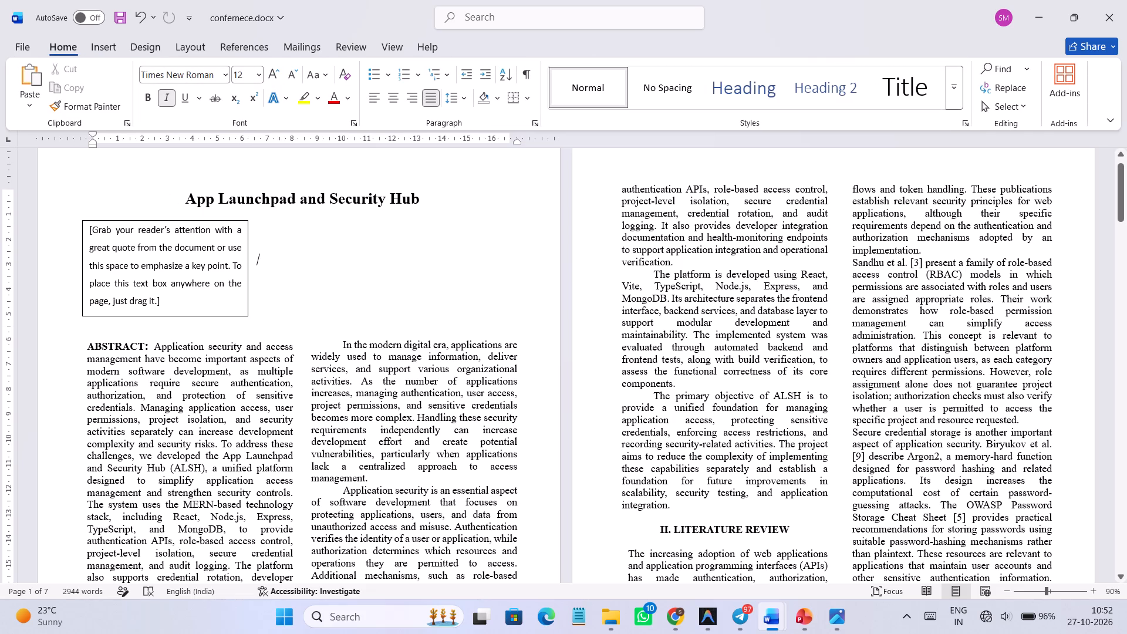
# Switch to the template document and cut the first author's complete block, from the name through the e-mail line.
pyautogui.scroll(5, 721, 435)
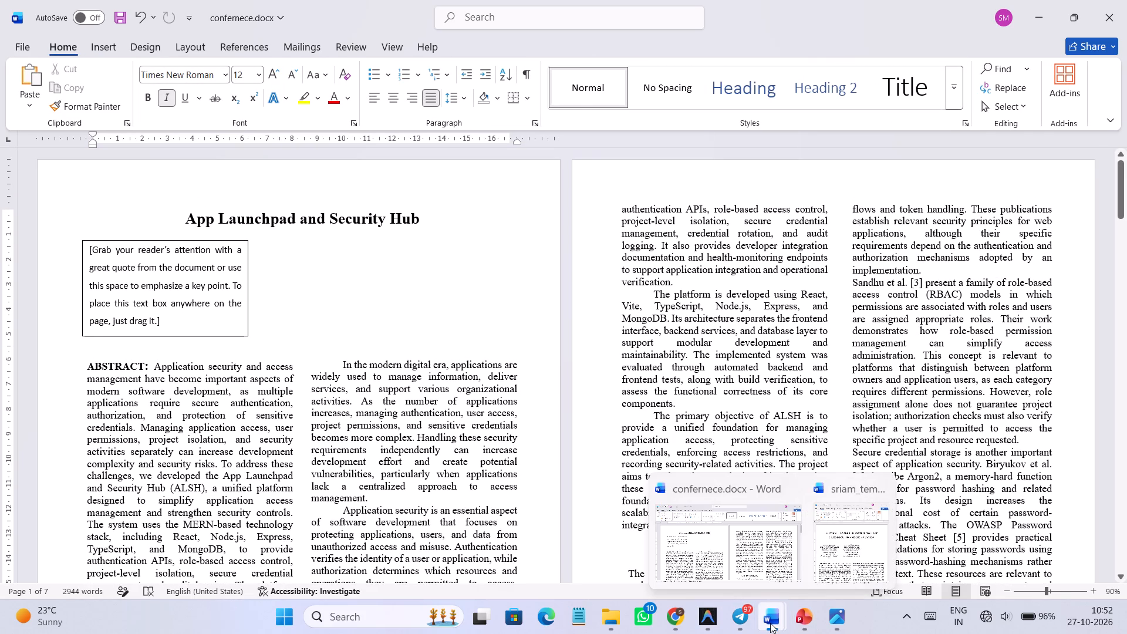
pyautogui.click(831, 547)
pyautogui.click(693, 376)
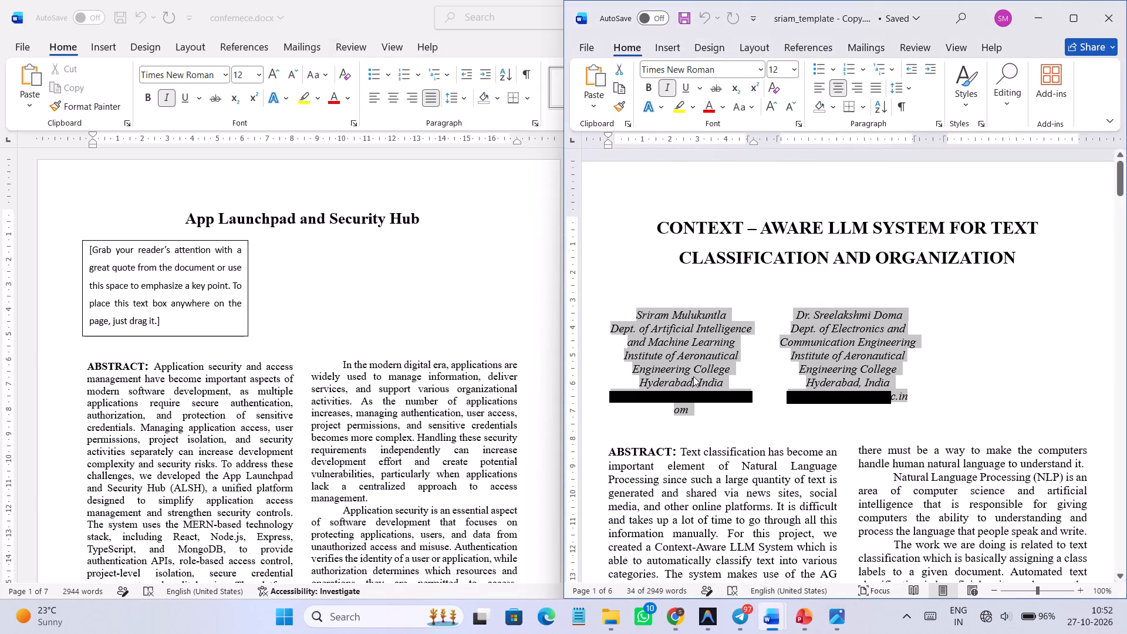
pyautogui.moveTo(693, 414); pyautogui.dragTo(635, 322)
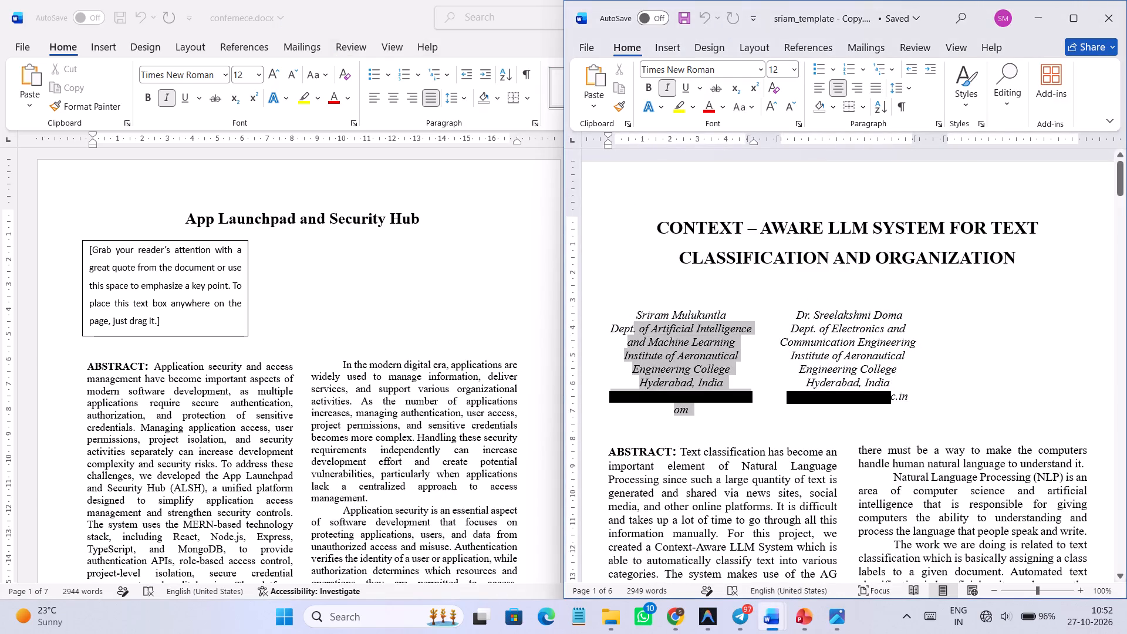
pyautogui.moveTo(635, 322); pyautogui.dragTo(632, 315)
pyautogui.hotkey('ctrl', 'x')
pyautogui.hotkey('ctrl', 'x')
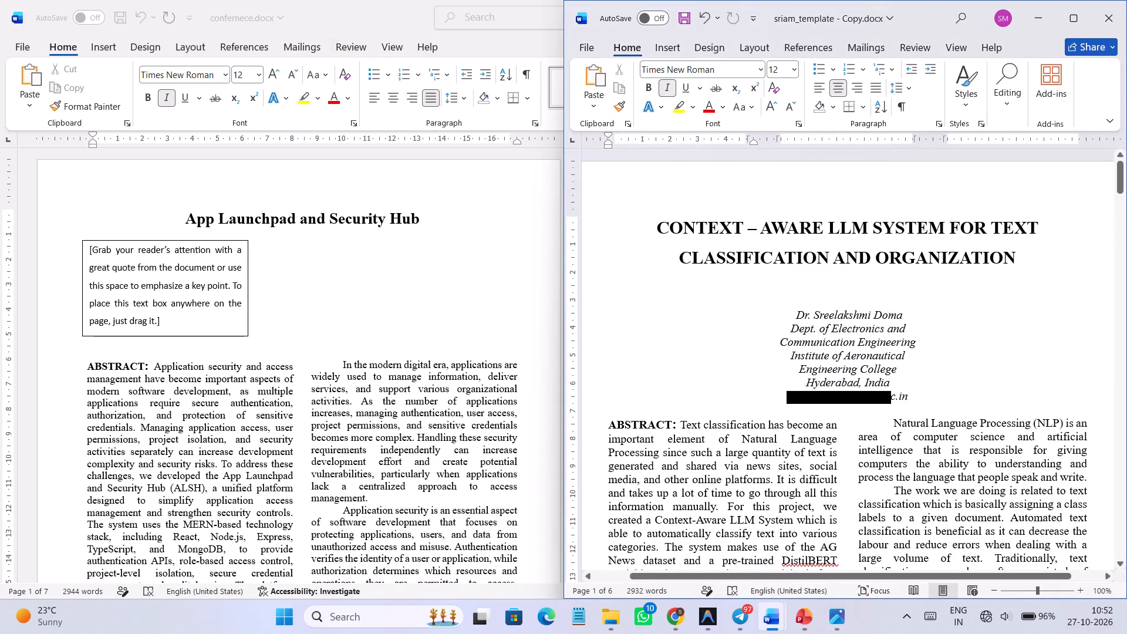
# Undo the cut in the template, copy the author block, and paste it over the placeholder text in the conference paper's text box.
pyautogui.hotkey('ctrl', 'z')
pyautogui.hotkey('ctrl', 'c')
pyautogui.click(175, 317)
pyautogui.hotkey('ctrl', 'a')
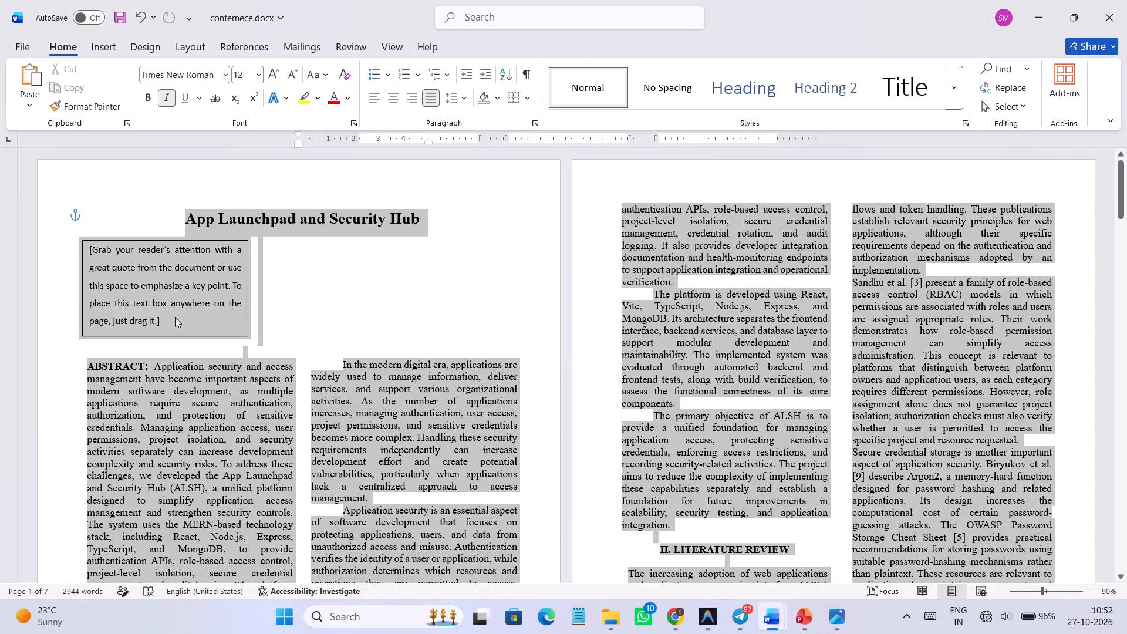
pyautogui.tripleClick(175, 317)
pyautogui.doubleClick(175, 317)
pyautogui.hotkey('ctrl', 'v')
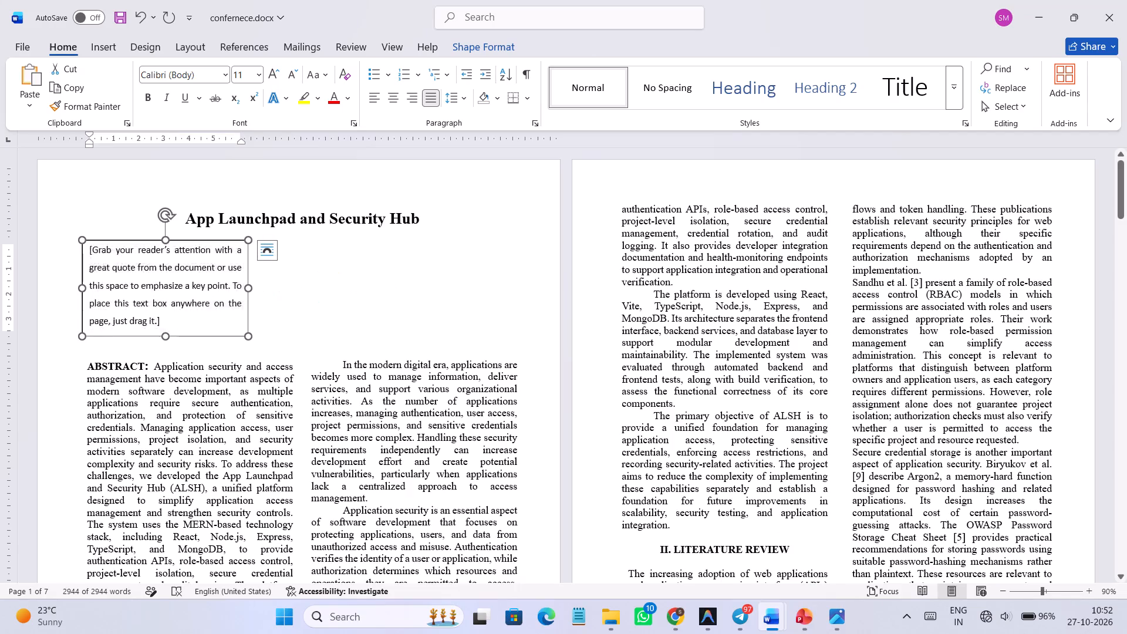
# Insert another Simple Text Box and move it beside the first author's box, aligning their top edges below the title.
pyautogui.click(280, 330)
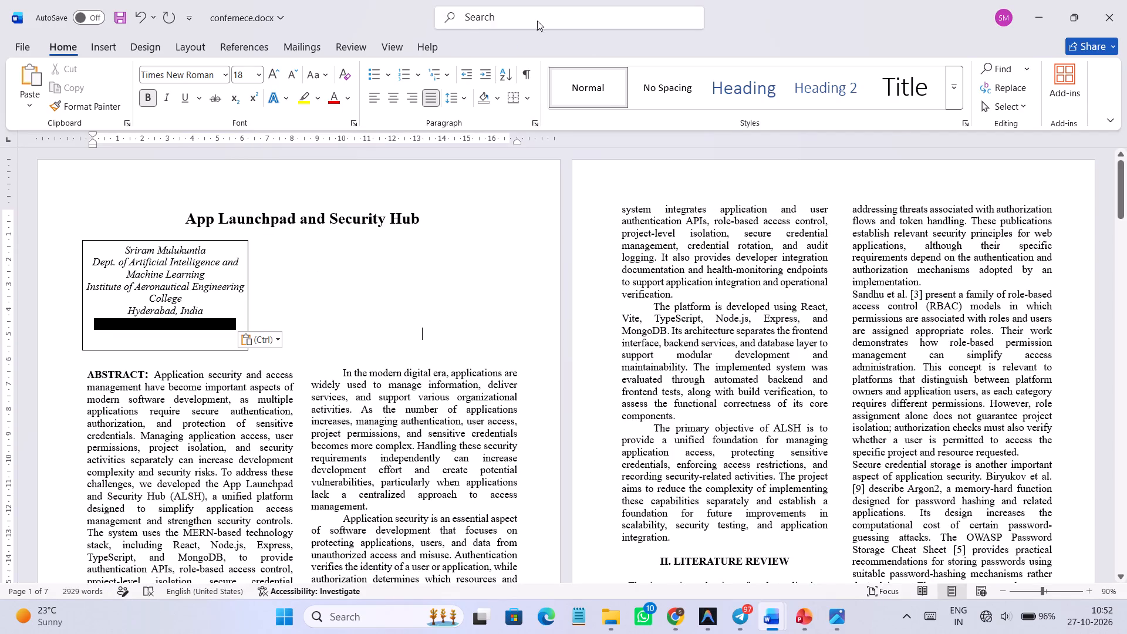
pyautogui.click(109, 43)
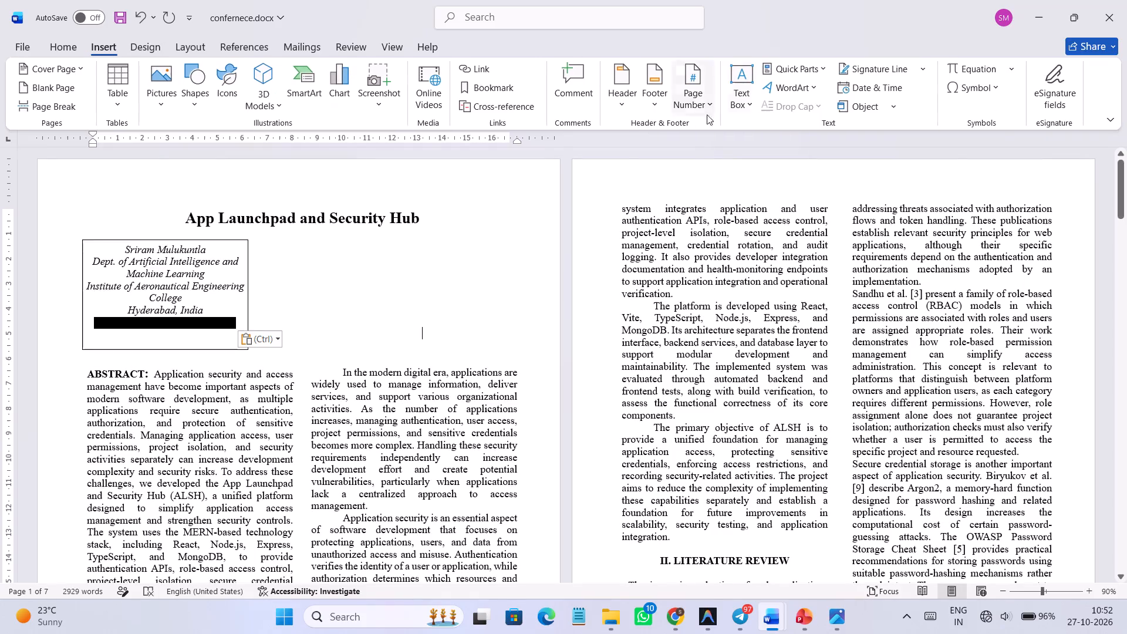
pyautogui.click(744, 104)
pyautogui.click(753, 188)
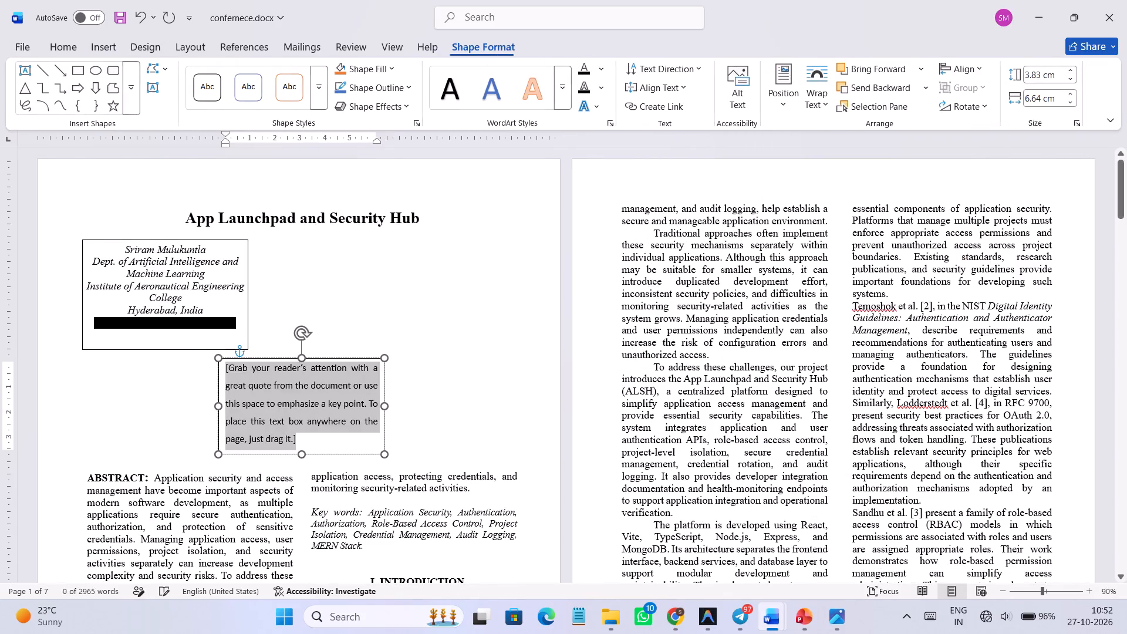
pyautogui.moveTo(339, 359); pyautogui.dragTo(384, 293)
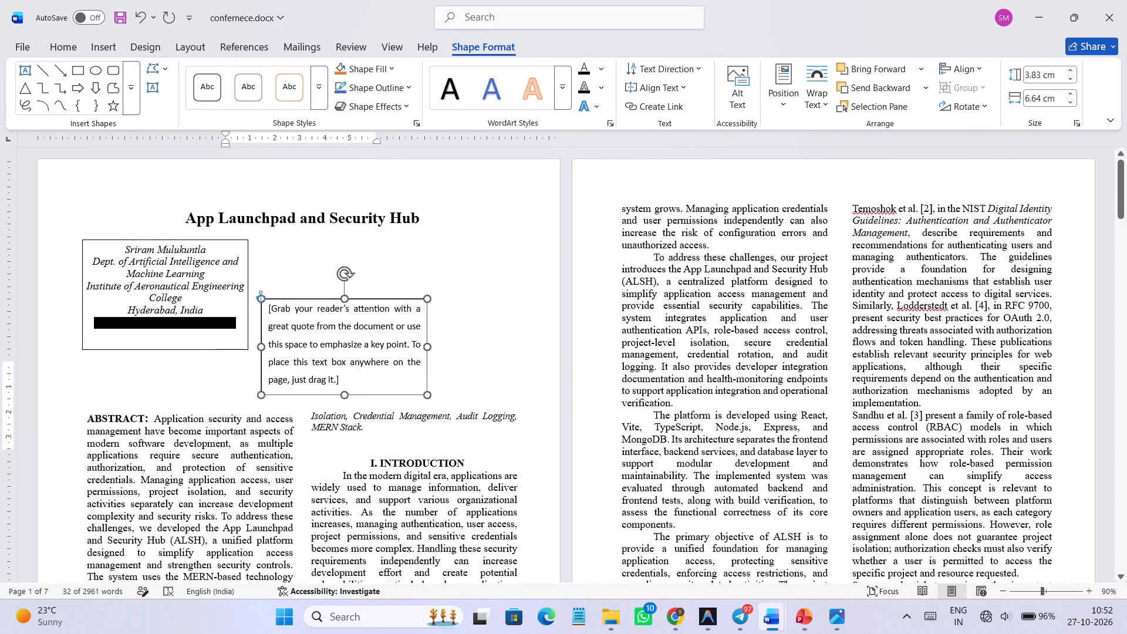
pyautogui.moveTo(384, 293); pyautogui.dragTo(383, 249)
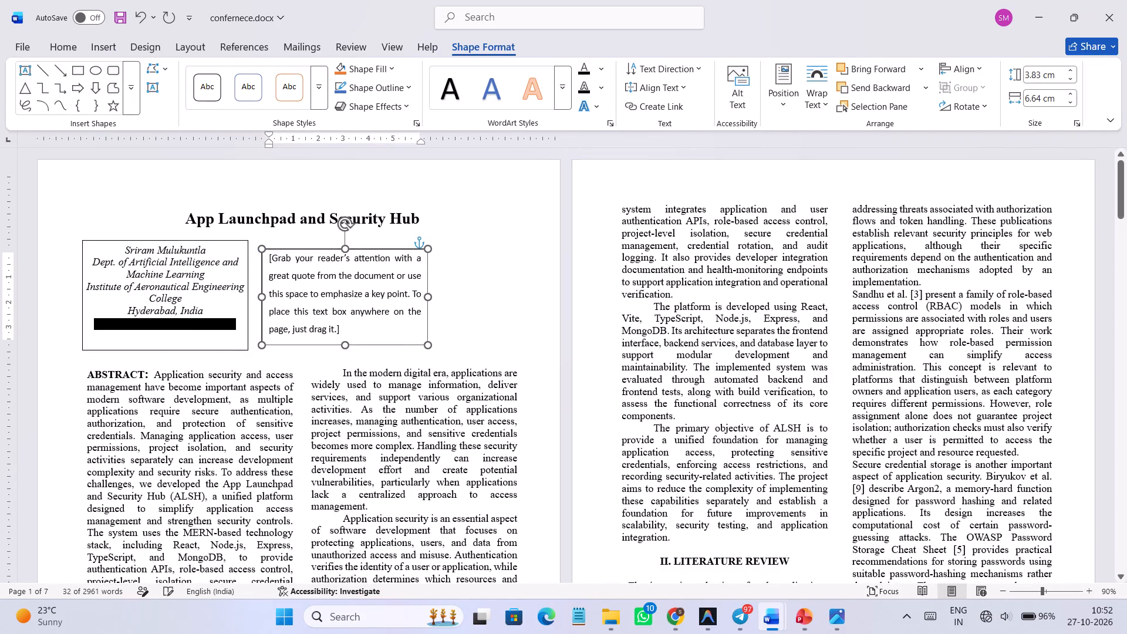
pyautogui.moveTo(346, 250); pyautogui.dragTo(343, 238)
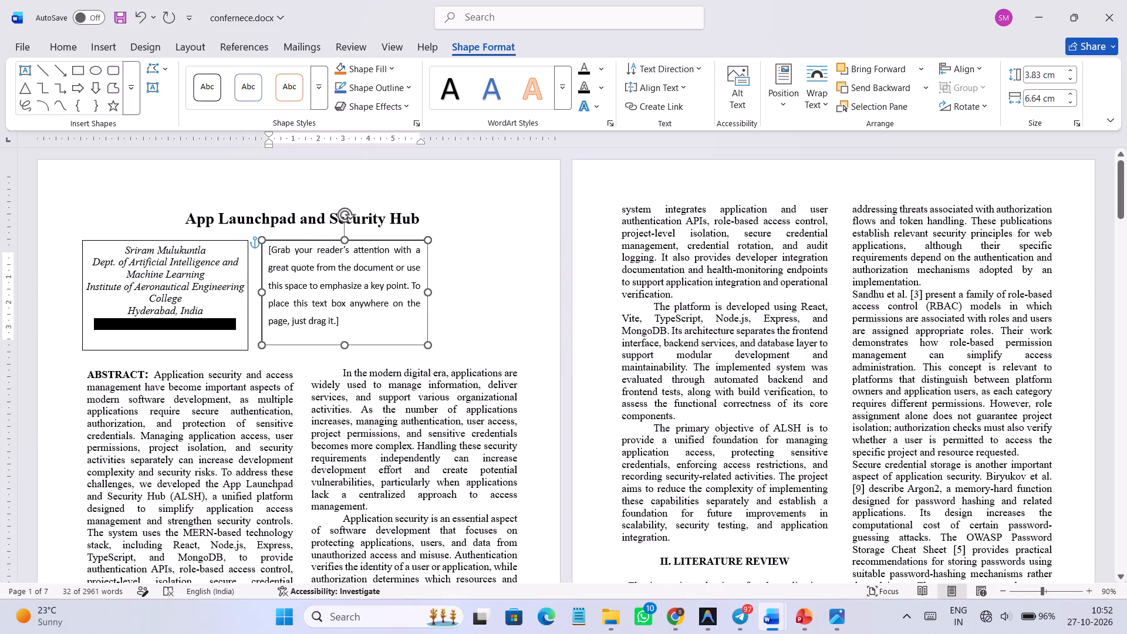
pyautogui.moveTo(343, 238); pyautogui.dragTo(343, 240)
pyautogui.click(458, 312)
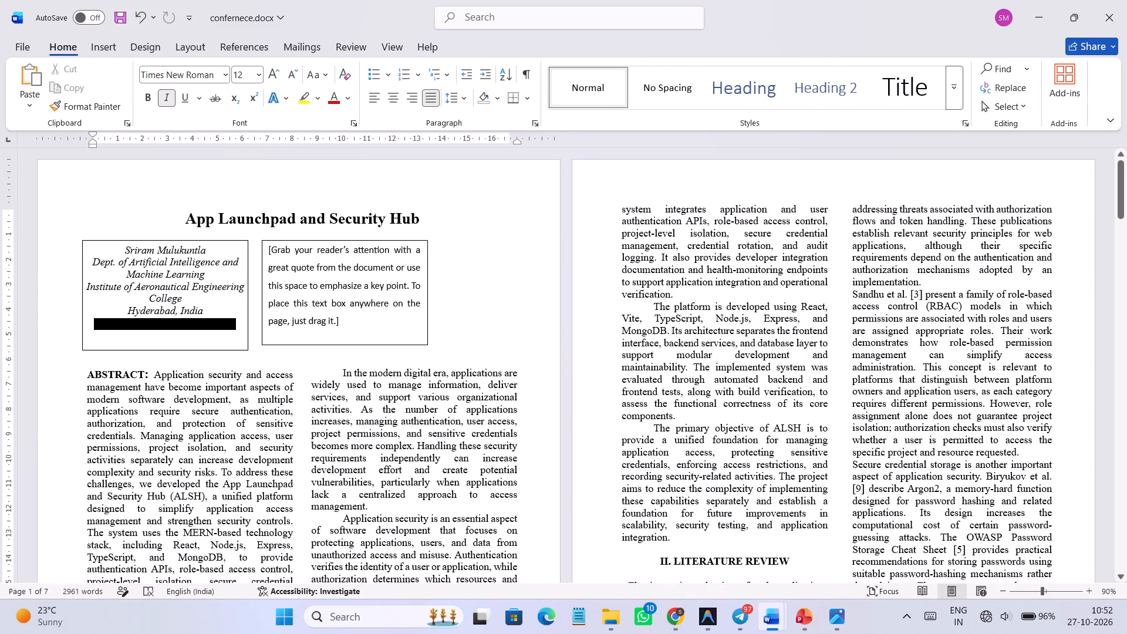
# Resize the second text box so its bottom edge lines up with the first author's box, narrowing it slightly.
pyautogui.click(406, 325)
pyautogui.click(423, 345)
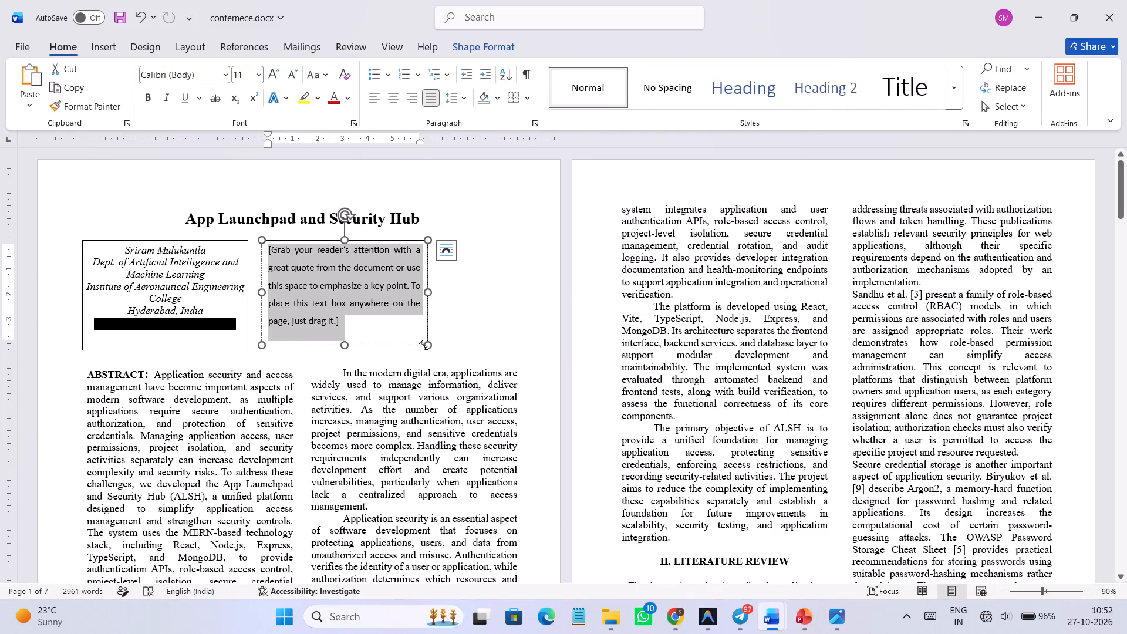
pyautogui.click(441, 342)
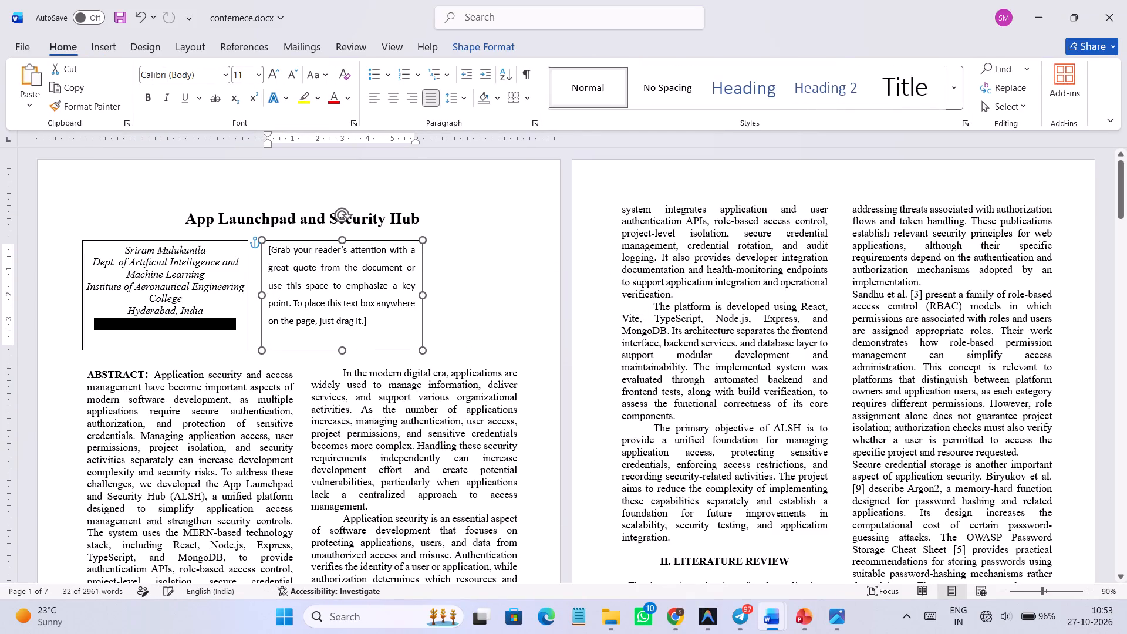
# Copy the first author's complete block and paste it over the placeholder text in the second text box.
pyautogui.click(188, 331)
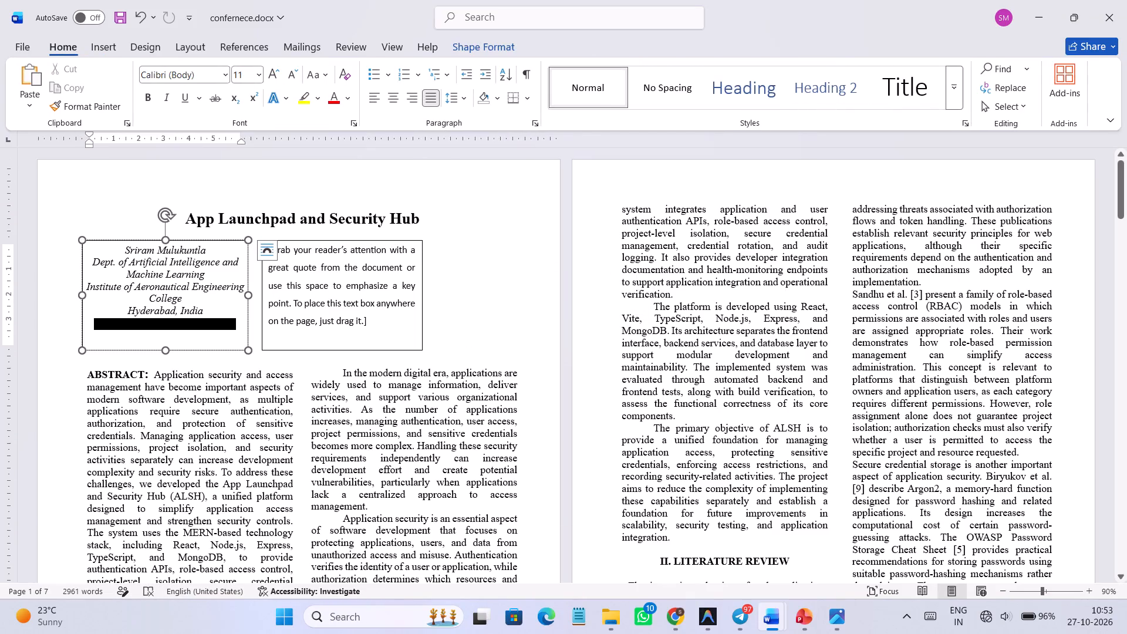
pyautogui.click(188, 331)
pyautogui.hotkey('ctrl', 'a')
pyautogui.hotkey('ctrl', 'c')
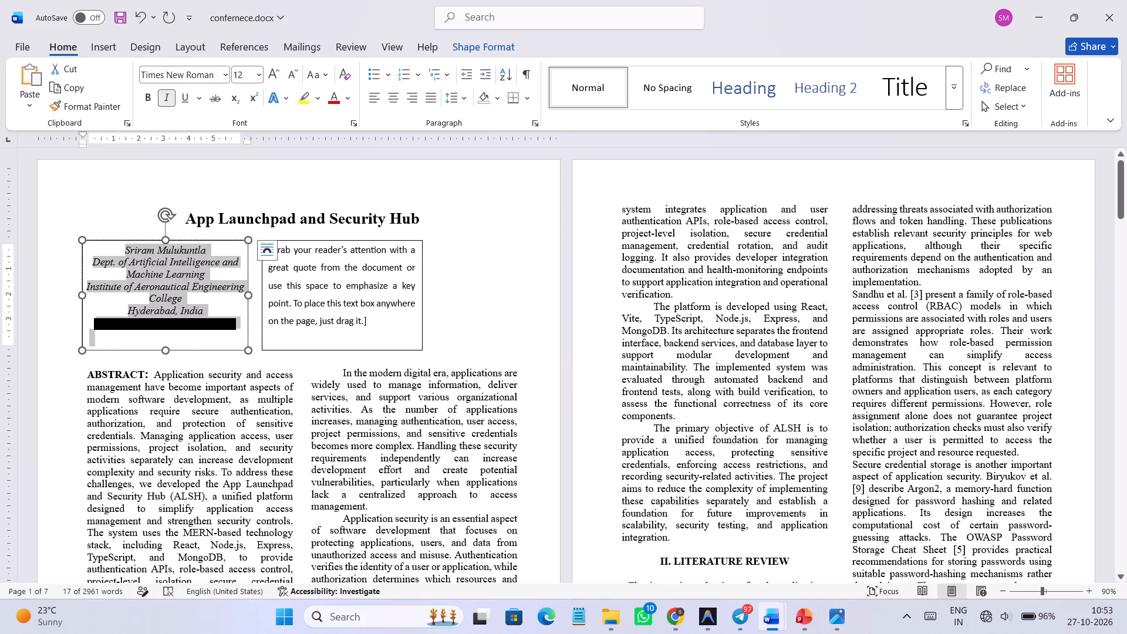
pyautogui.click(352, 315)
pyautogui.hotkey('ctrl', 'a')
pyautogui.hotkey('ctrl', 'v')
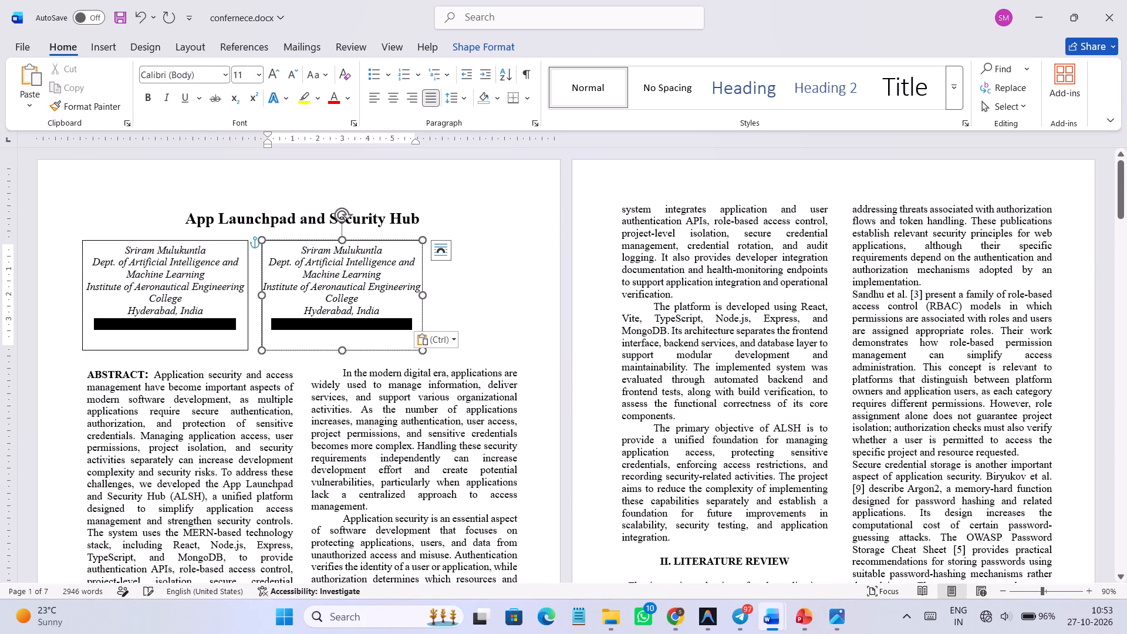
# Replace the author name in the second text box with the second author's name.
pyautogui.click(381, 251)
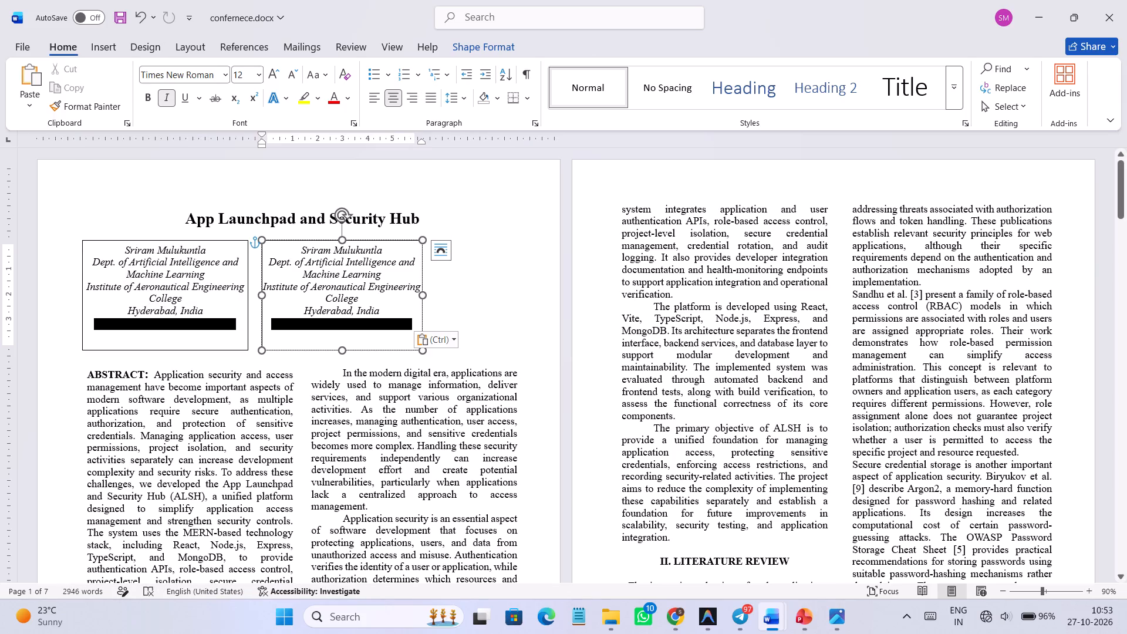
pyautogui.press('Right')
pyautogui.press('BackSpace')
pyautogui.press('BackSpace')
pyautogui.press('BackSpace')
pyautogui.press('BackSpace')
pyautogui.press('BackSpace')
pyautogui.press('BackSpace')
pyautogui.press('BackSpace')
pyautogui.press('BackSpace')
pyautogui.press('BackSpace')
pyautogui.press('BackSpace')
pyautogui.press('BackSpace')
pyautogui.press('BackSpace')
pyautogui.press('BackSpace')
pyautogui.press('BackSpace')
pyautogui.press('BackSpace')
pyautogui.press('BackSpace')
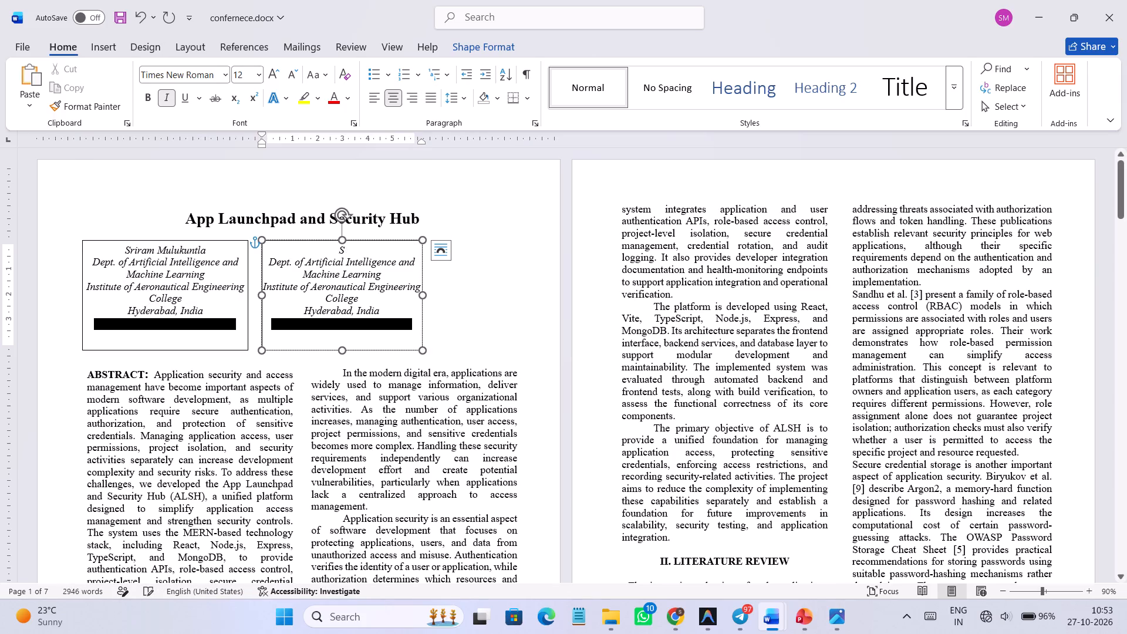
pyautogui.press('BackSpace')
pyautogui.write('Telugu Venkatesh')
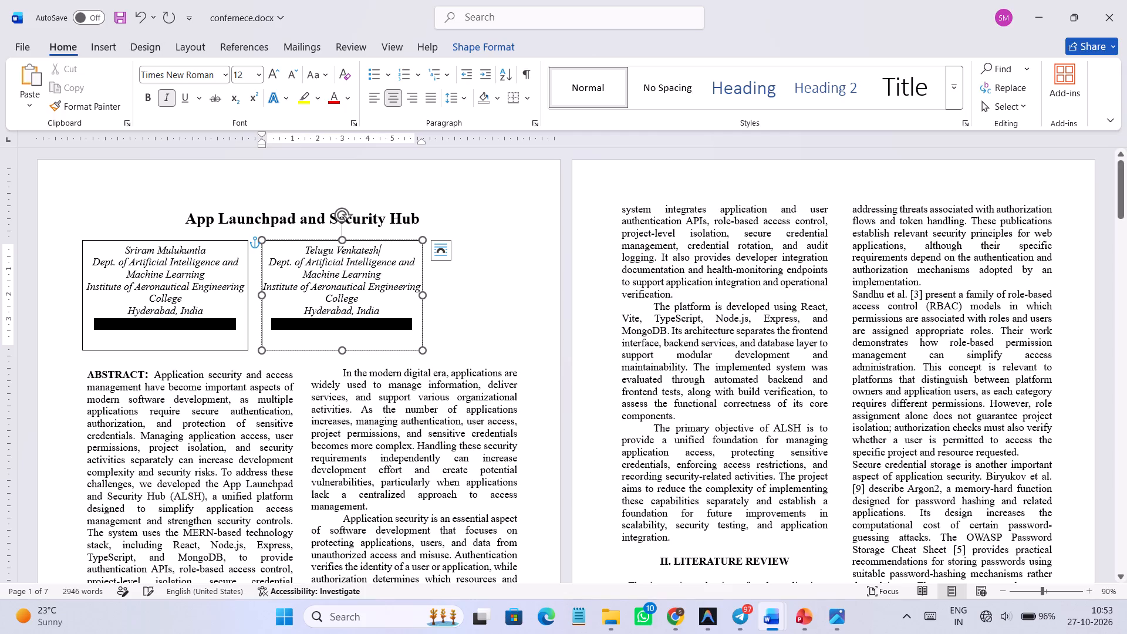
# Replace the part before the @ in the second box's e-mail address with the second author's roll number.
pyautogui.click(353, 323)
pyautogui.press('Right')
pyautogui.press('BackSpace')
pyautogui.press('BackSpace')
pyautogui.press('BackSpace')
pyautogui.press('BackSpace')
pyautogui.press('BackSpace')
pyautogui.press('BackSpace')
pyautogui.press('BackSpace')
pyautogui.press('BackSpace')
pyautogui.press('BackSpace')
pyautogui.press('BackSpace')
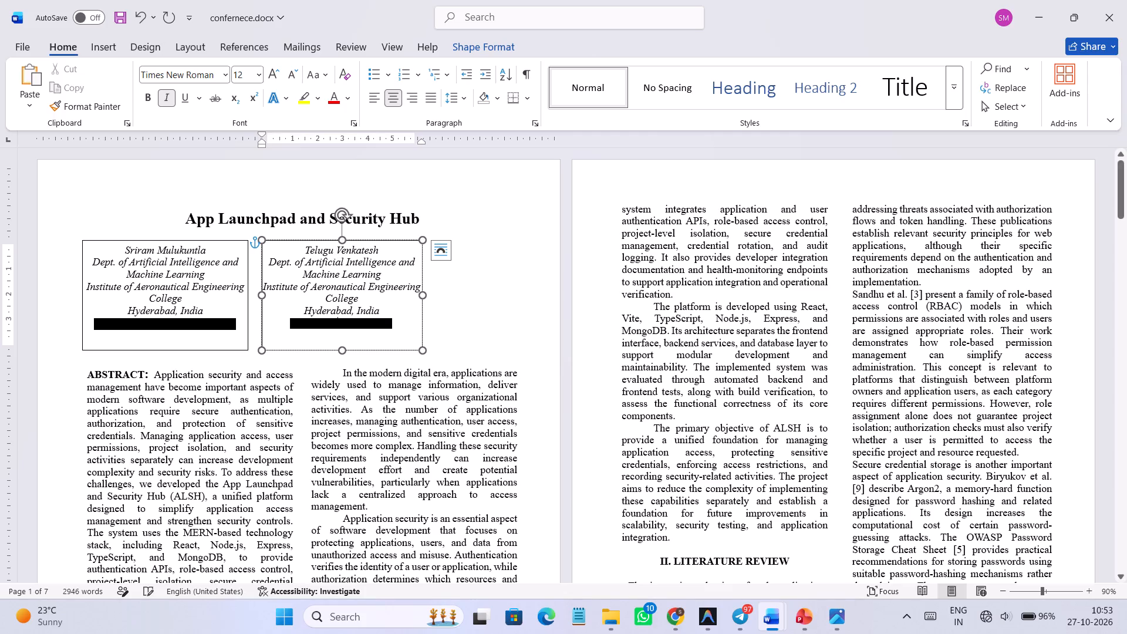
pyautogui.press('BackSpace')
pyautogui.press('BackSpace')
pyautogui.press('BackSpace')
pyautogui.press('BackSpace')
pyautogui.press('BackSpace')
pyautogui.press('BackSpace')
pyautogui.press('BackSpace')
pyautogui.press('BackSpace')
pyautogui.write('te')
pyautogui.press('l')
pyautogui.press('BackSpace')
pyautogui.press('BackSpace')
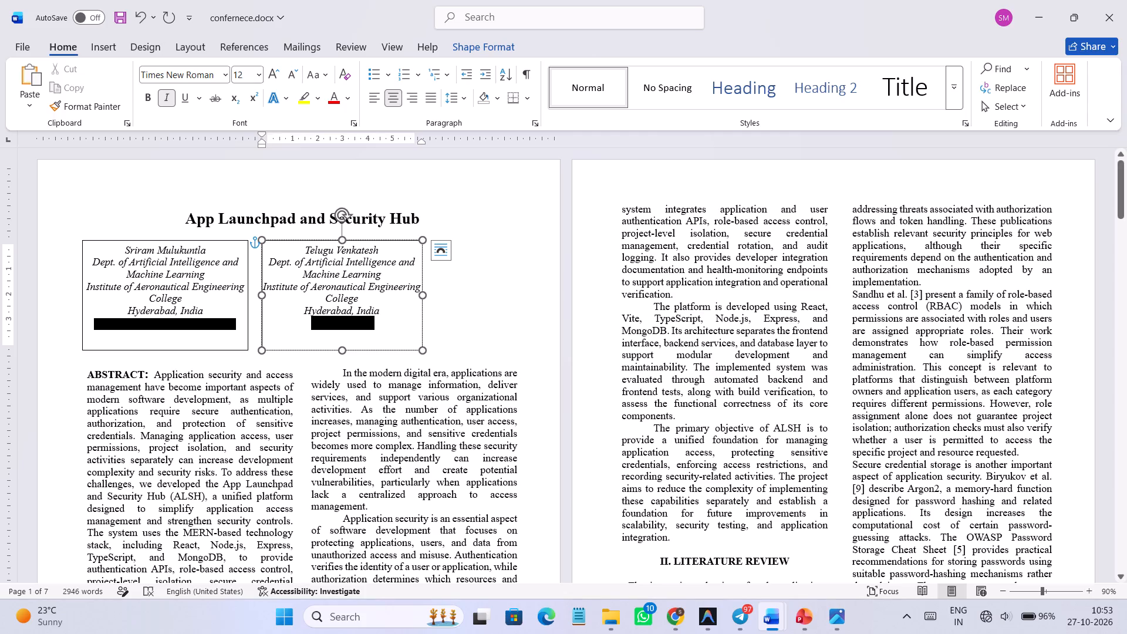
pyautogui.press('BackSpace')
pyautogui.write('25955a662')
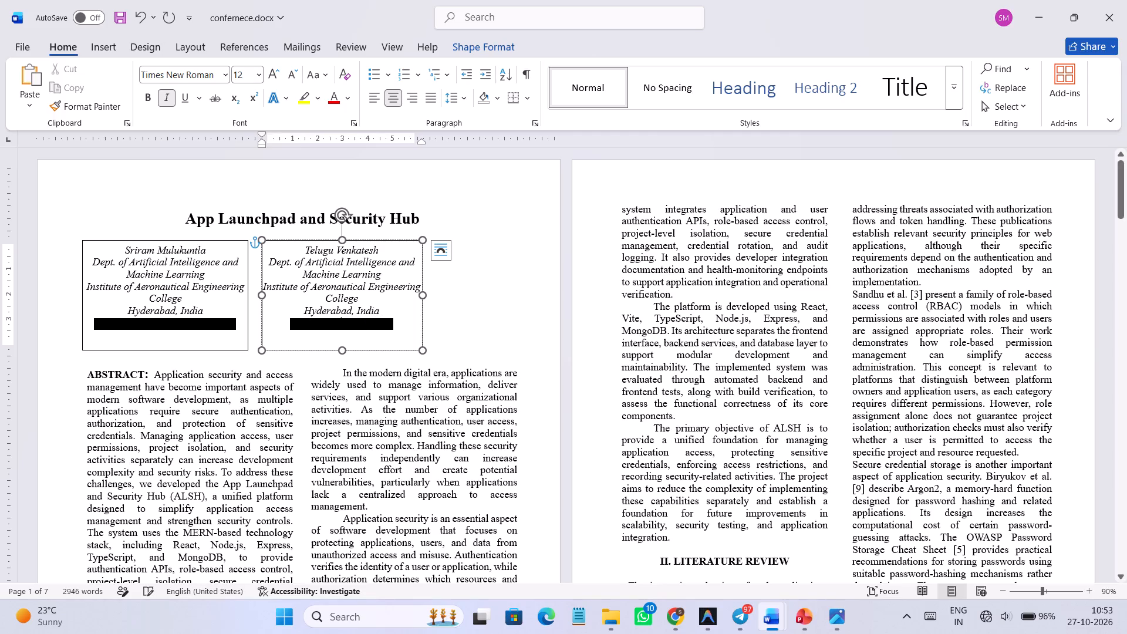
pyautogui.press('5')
# Change the domain of the second author's e-mail address to iare.ac.in.
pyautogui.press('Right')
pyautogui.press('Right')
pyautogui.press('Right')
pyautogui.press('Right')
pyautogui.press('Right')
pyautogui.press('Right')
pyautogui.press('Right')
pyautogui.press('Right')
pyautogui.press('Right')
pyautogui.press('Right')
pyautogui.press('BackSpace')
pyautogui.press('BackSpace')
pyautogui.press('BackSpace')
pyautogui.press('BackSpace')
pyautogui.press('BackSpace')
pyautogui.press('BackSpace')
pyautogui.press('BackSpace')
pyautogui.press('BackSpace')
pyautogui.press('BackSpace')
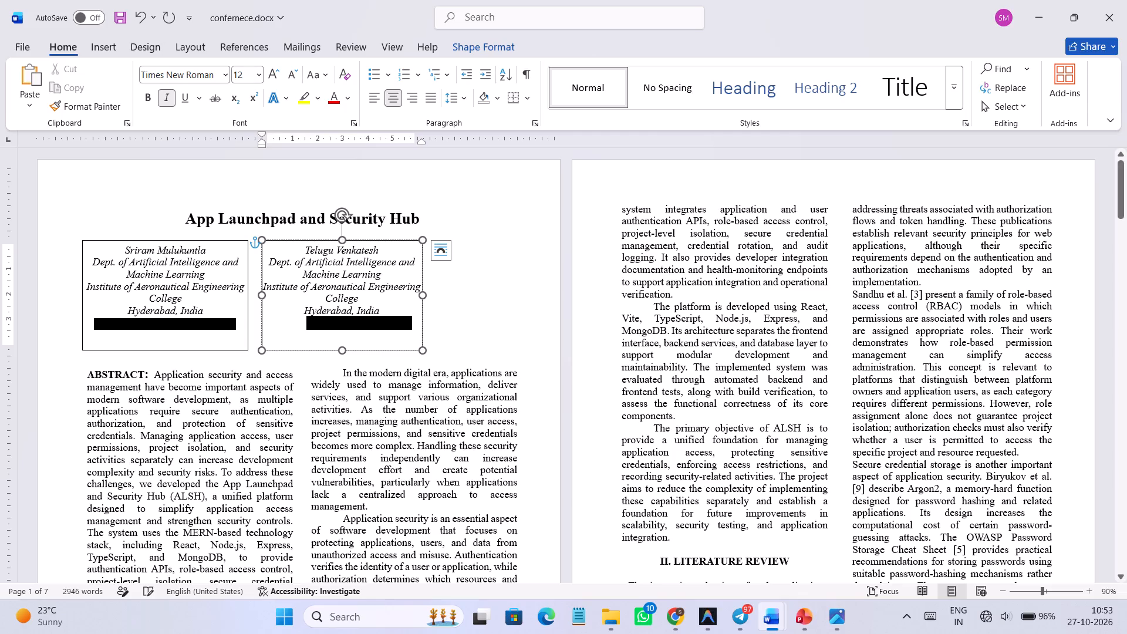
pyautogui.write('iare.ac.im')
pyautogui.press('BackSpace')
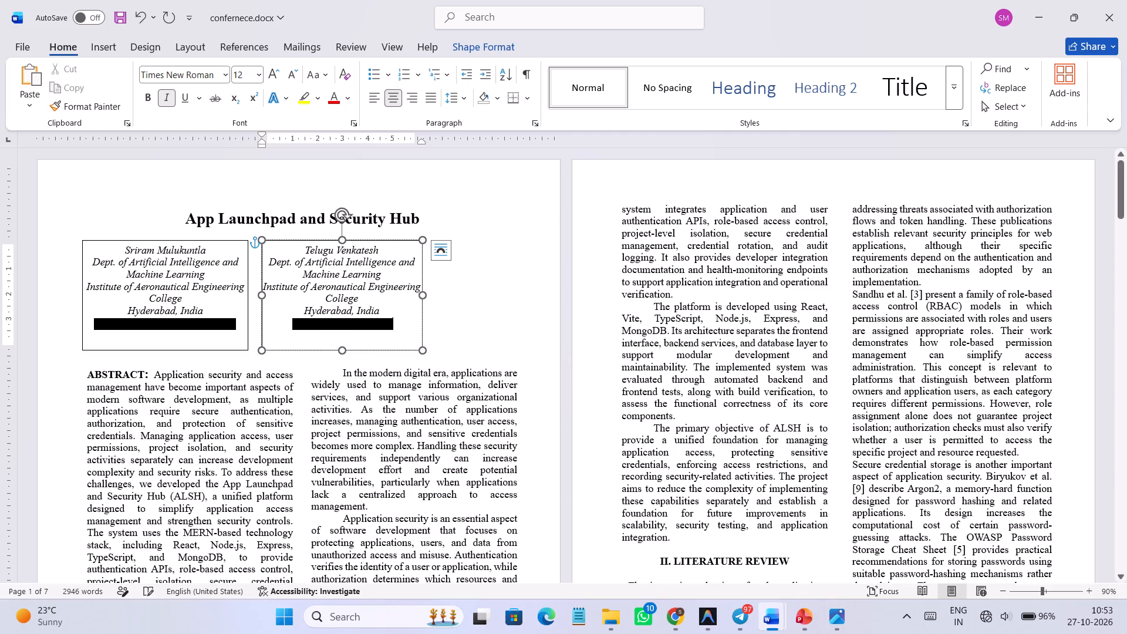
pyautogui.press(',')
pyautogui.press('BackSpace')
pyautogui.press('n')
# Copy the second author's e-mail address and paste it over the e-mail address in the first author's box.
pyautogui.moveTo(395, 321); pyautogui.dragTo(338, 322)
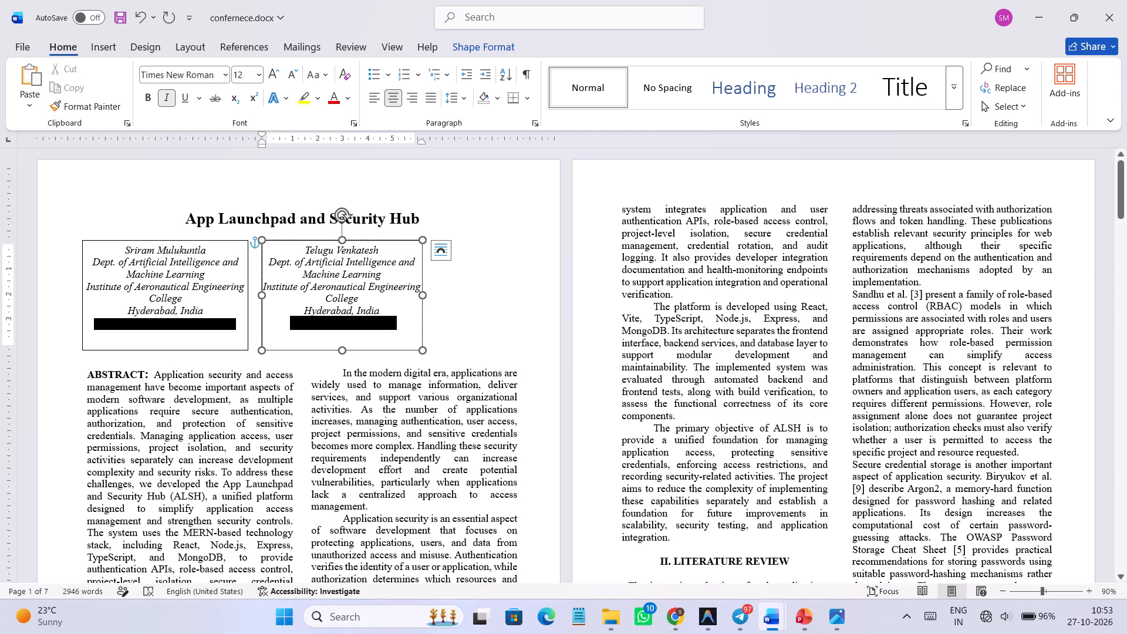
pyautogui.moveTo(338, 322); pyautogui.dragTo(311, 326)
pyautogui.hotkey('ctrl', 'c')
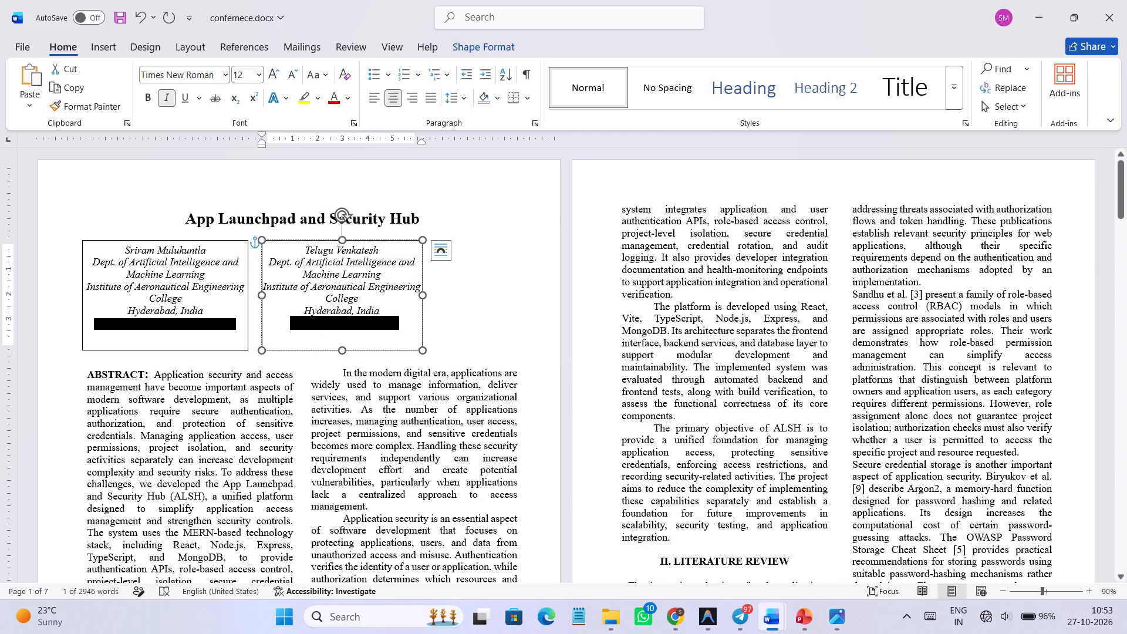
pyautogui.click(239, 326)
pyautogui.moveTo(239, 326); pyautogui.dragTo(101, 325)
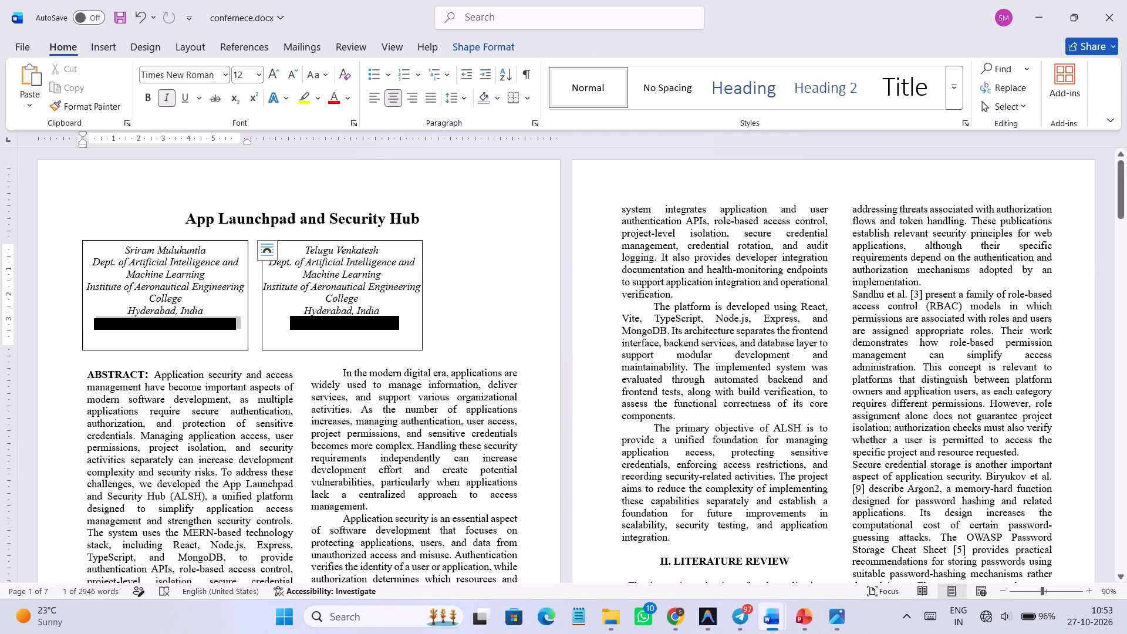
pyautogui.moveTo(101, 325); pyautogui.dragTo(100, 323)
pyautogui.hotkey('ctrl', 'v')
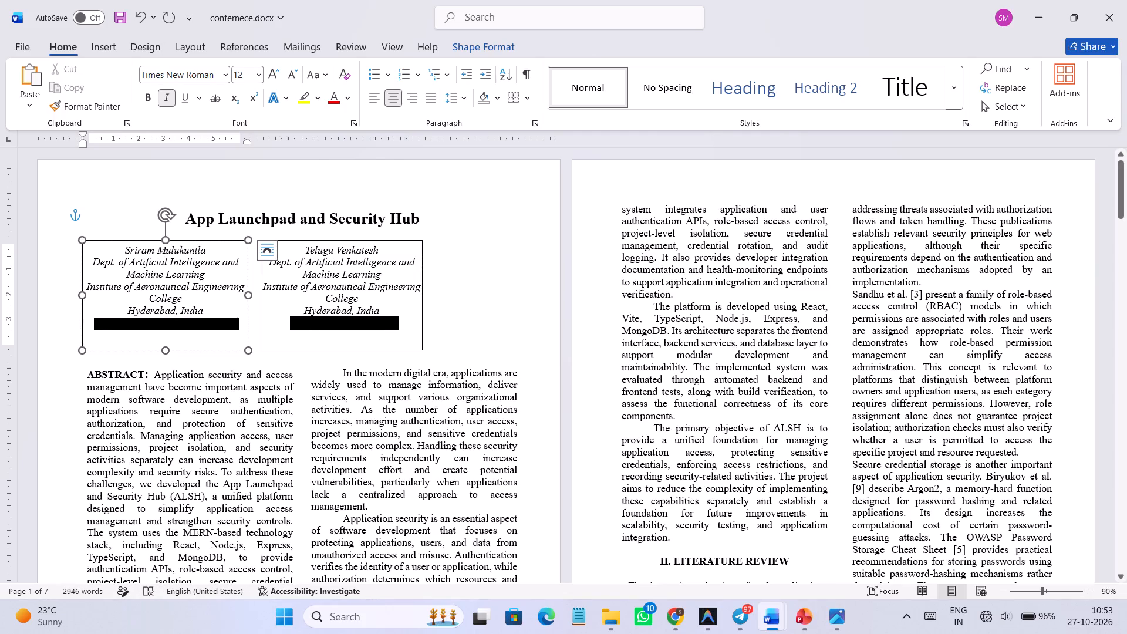
# Delete the e-mail line below the city and country in the first author's box.
pyautogui.press('BackSpace')
pyautogui.press('BackSpace')
pyautogui.press('BackSpace')
pyautogui.press('BackSpace')
pyautogui.press('BackSpace')
pyautogui.press('BackSpace')
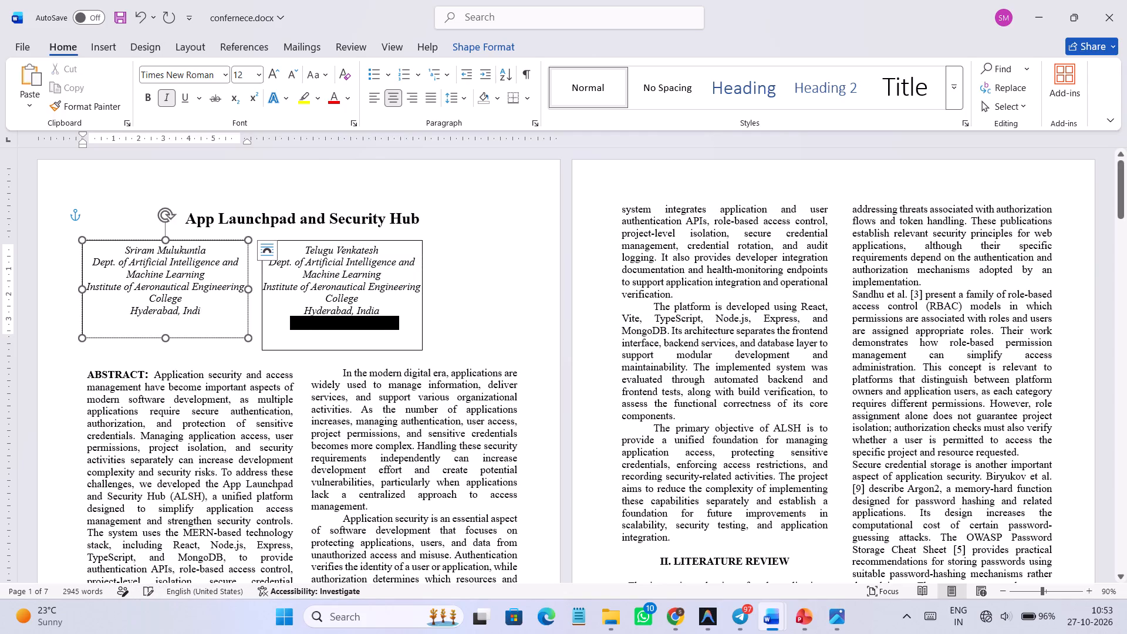
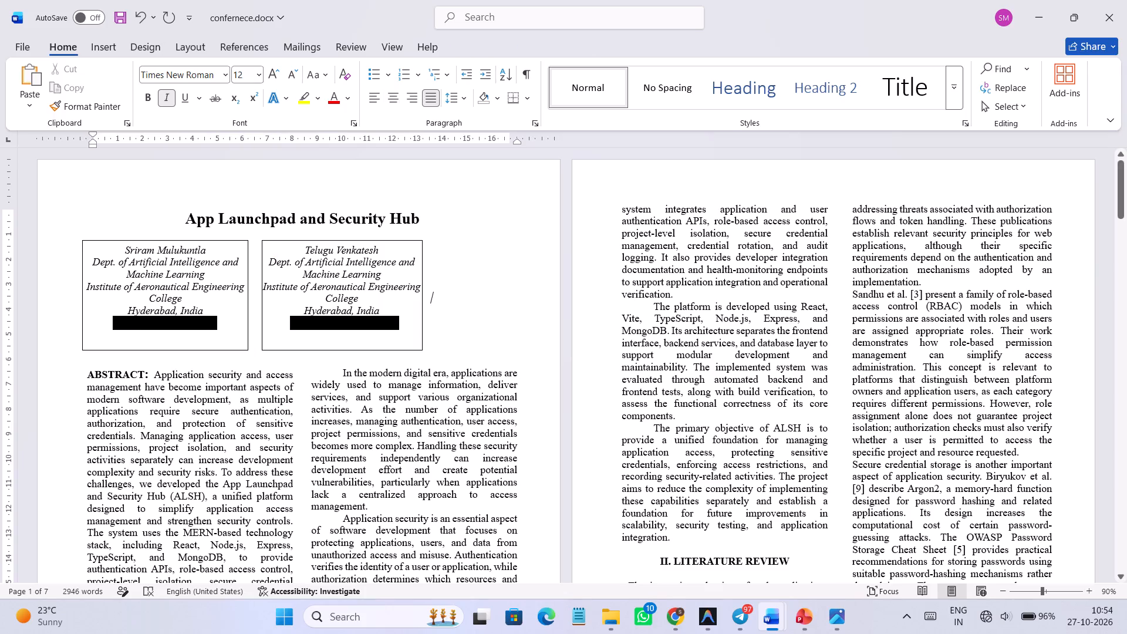
# Shift both author boxes toward the page's left margin to make room for a third box beside them.
pyautogui.click(214, 240)
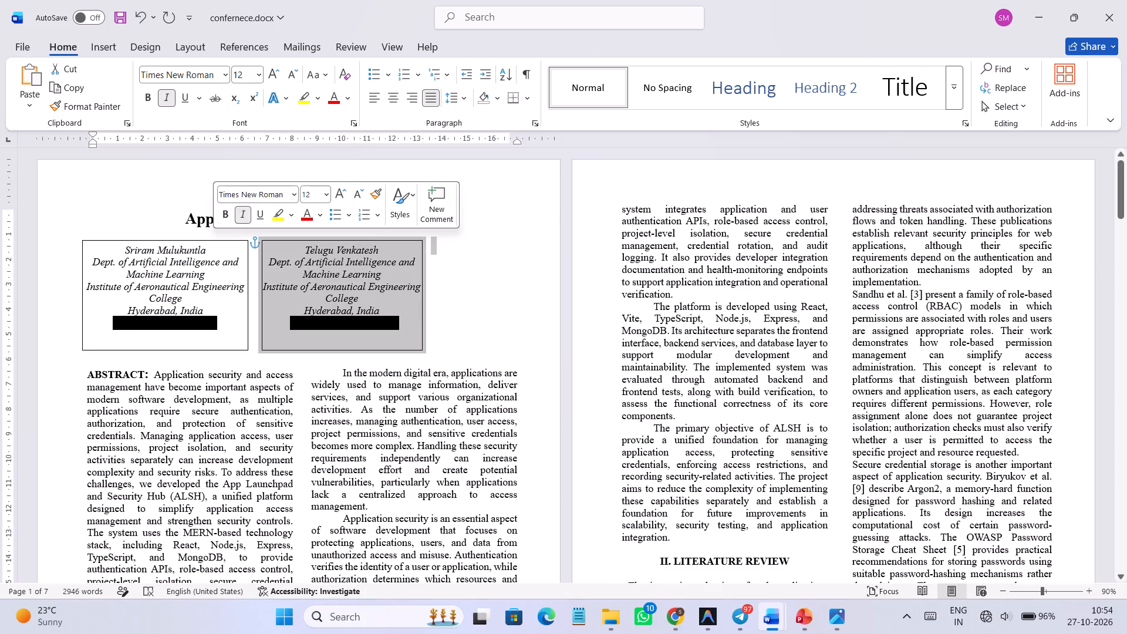
pyautogui.click(221, 241)
pyautogui.moveTo(221, 241); pyautogui.dragTo(200, 241)
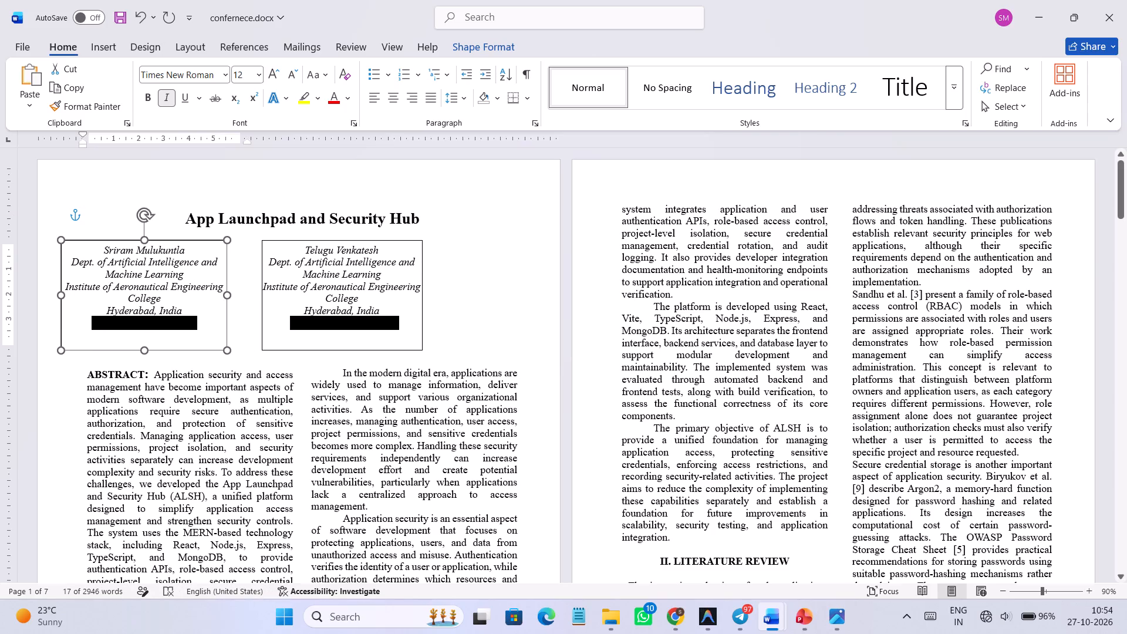
pyautogui.moveTo(200, 241); pyautogui.dragTo(200, 241)
pyautogui.click(326, 244)
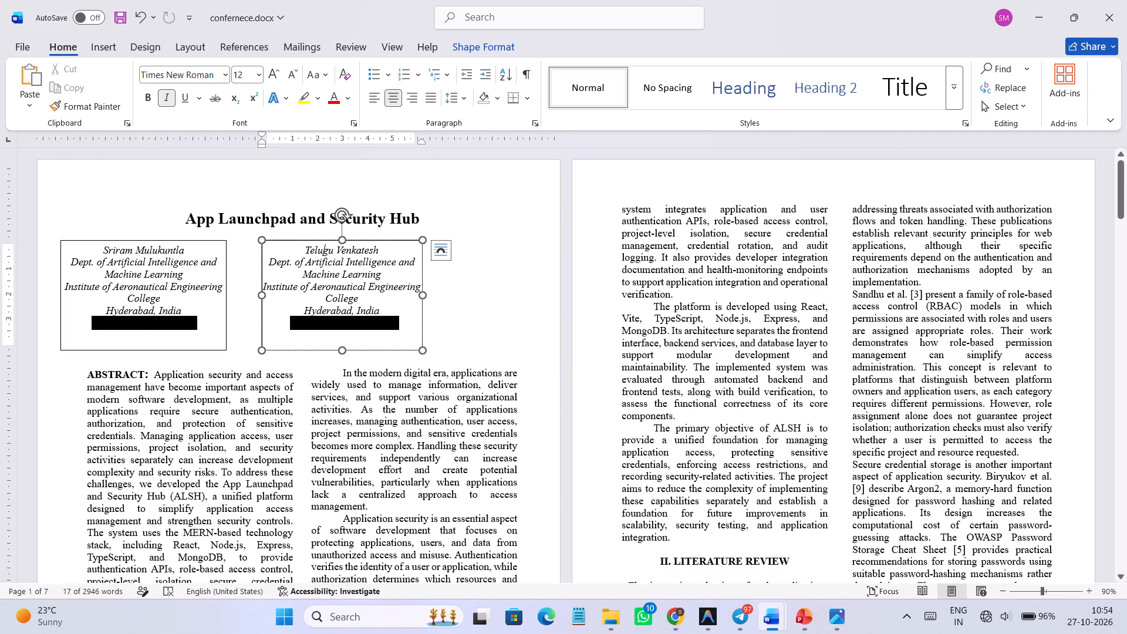
pyautogui.moveTo(326, 241); pyautogui.dragTo(310, 240)
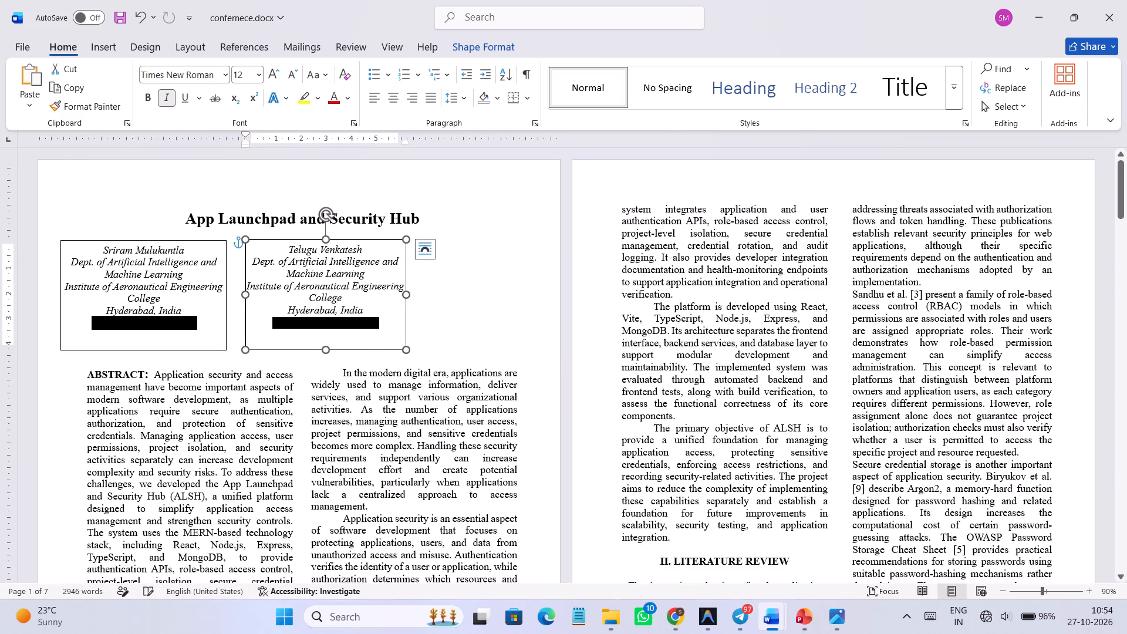
pyautogui.click(446, 282)
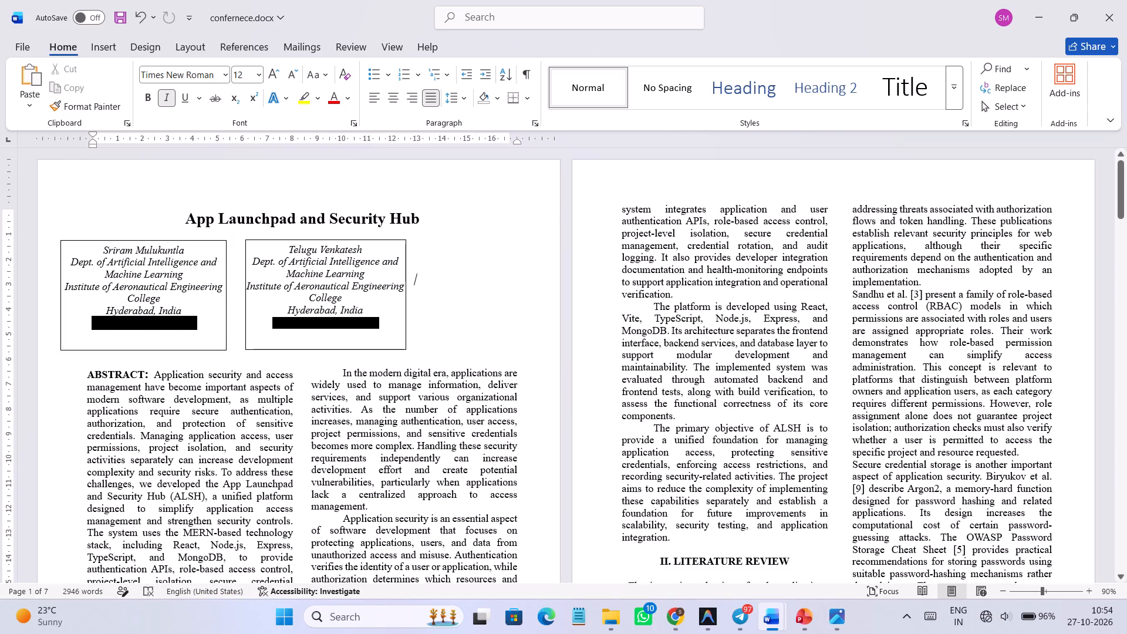
# Duplicate the second author's box and line up all three boxes side by side in one row below the title.
pyautogui.click(370, 240)
pyautogui.hotkey('ctrl', 'c')
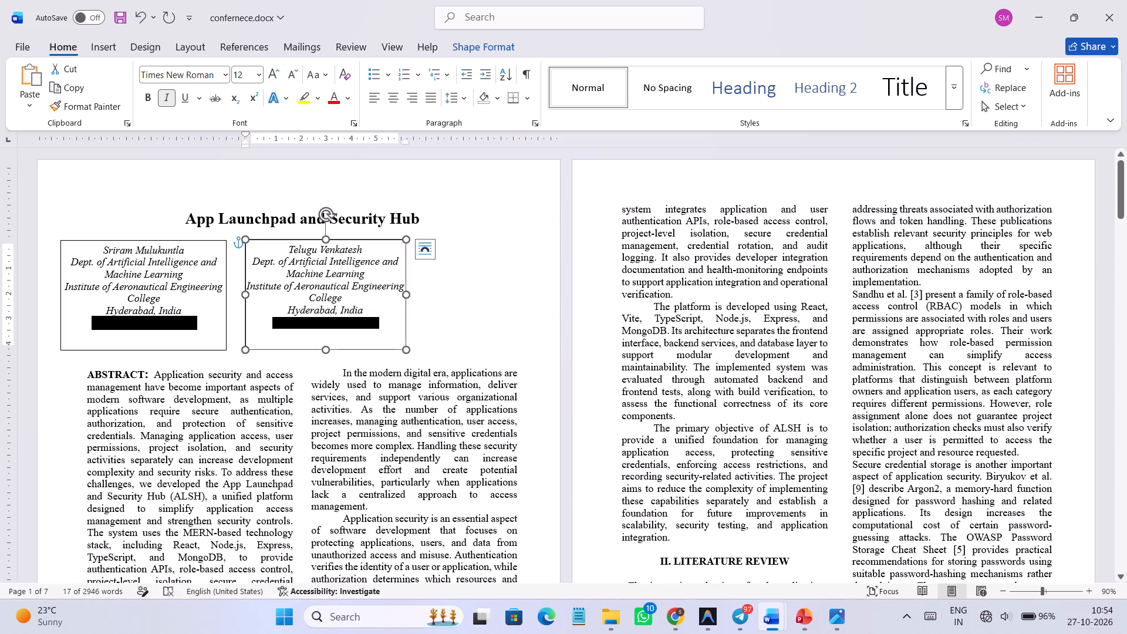
pyautogui.click(482, 280)
pyautogui.hotkey('ctrl', 'v')
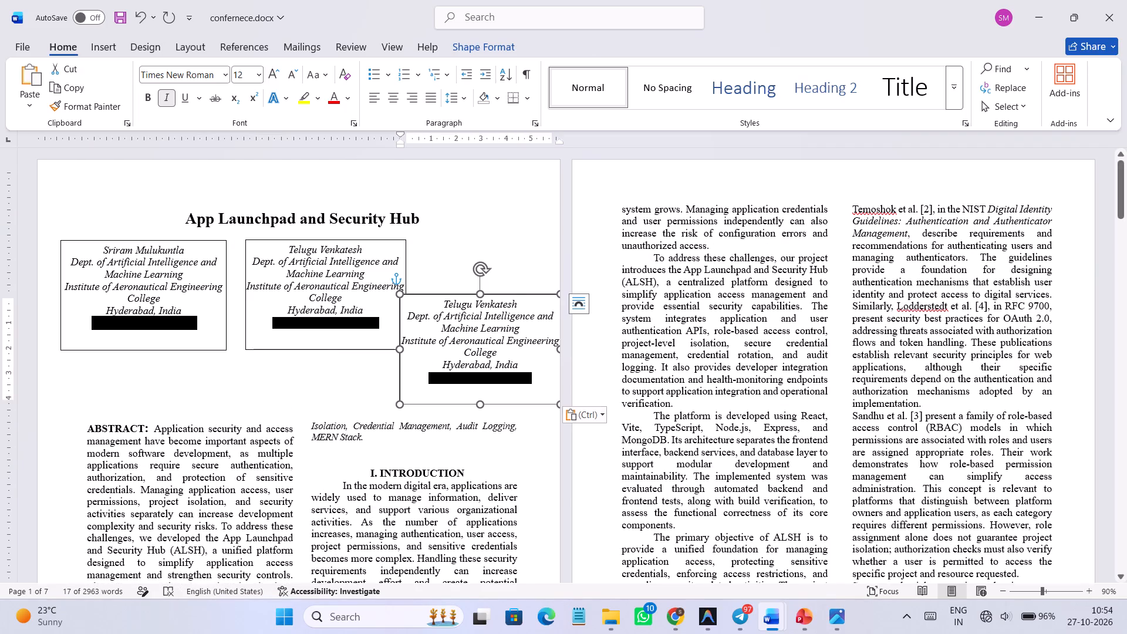
pyautogui.moveTo(458, 292); pyautogui.dragTo(496, 241)
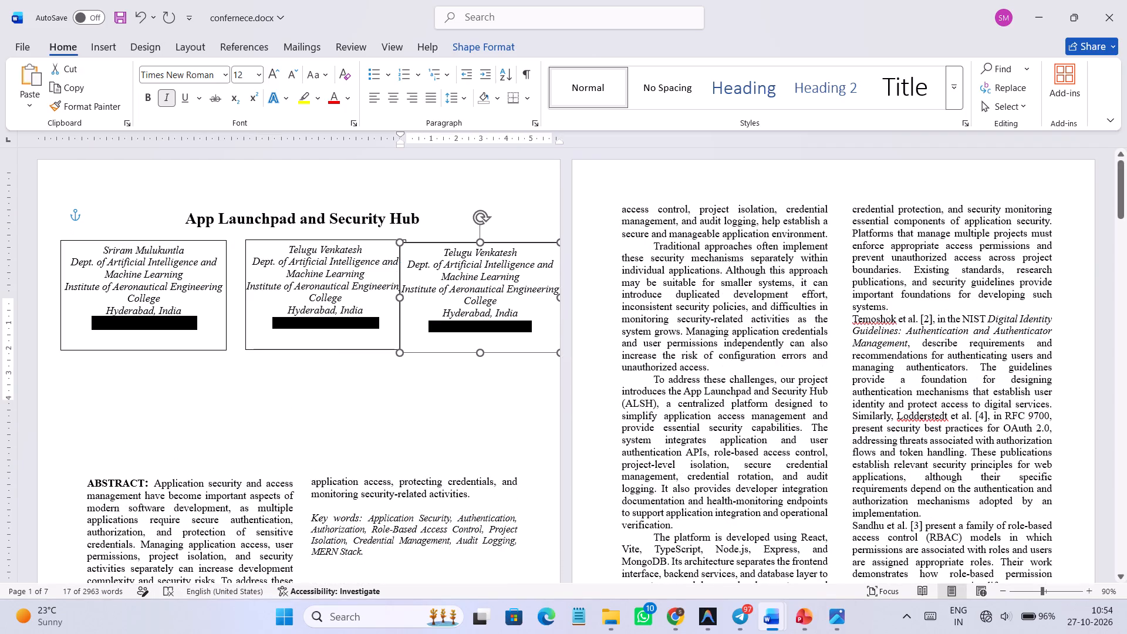
pyautogui.moveTo(496, 241); pyautogui.dragTo(498, 241)
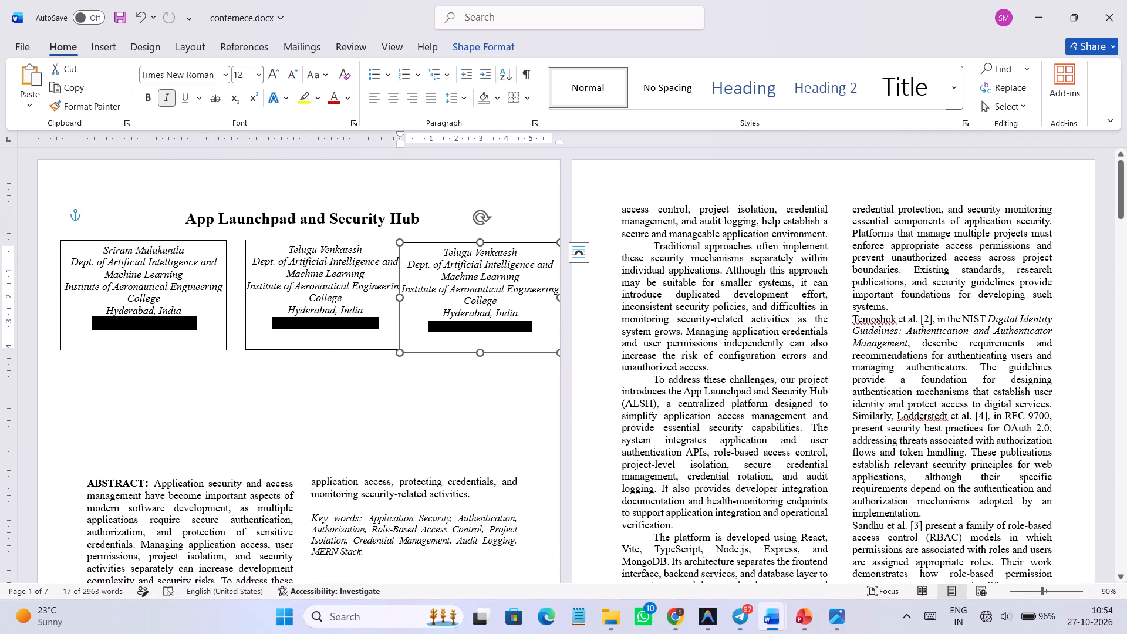
pyautogui.moveTo(281, 242); pyautogui.dragTo(265, 241)
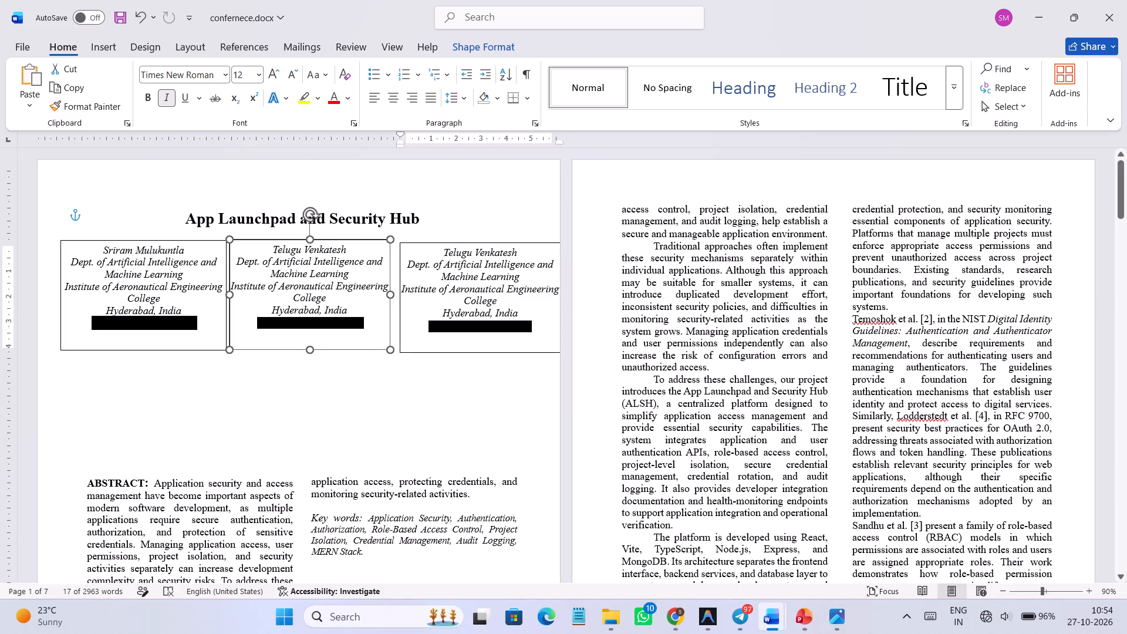
pyautogui.doubleClick(443, 242)
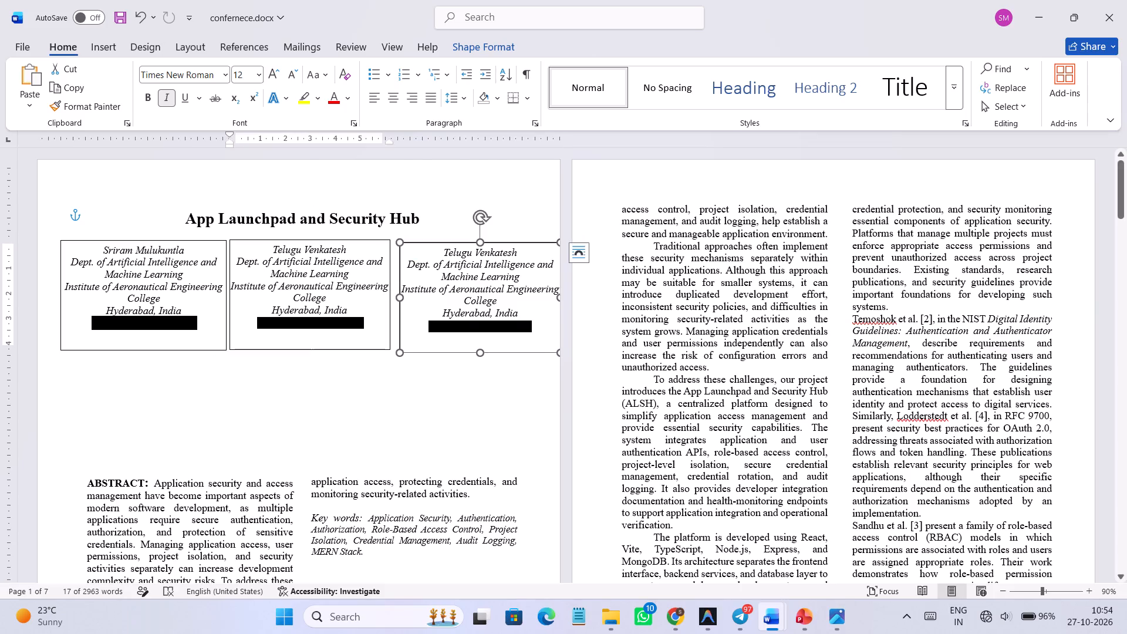
# Replace the author name in the duplicated third box with the third author's name.
pyautogui.click(515, 254)
pyautogui.press('BackSpace')
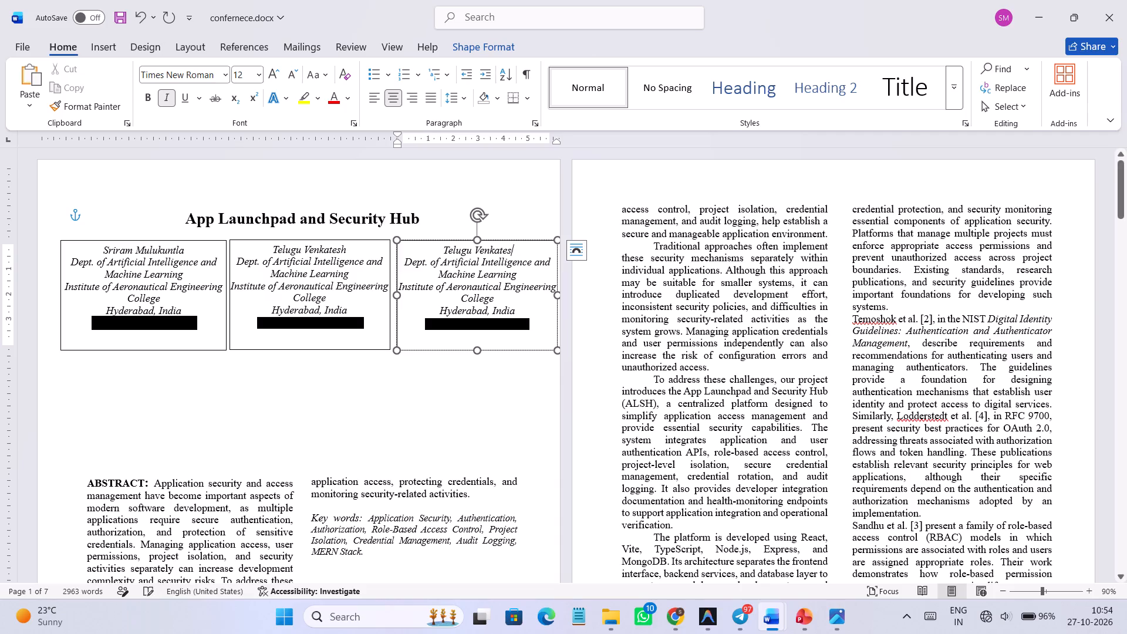
pyautogui.press('BackSpace')
pyautogui.press('BackSpace')
pyautogui.press('BackSpace')
pyautogui.press('BackSpace')
pyautogui.press('BackSpace')
pyautogui.press('BackSpace')
pyautogui.press('BackSpace')
pyautogui.press('BackSpace')
pyautogui.press('BackSpace')
pyautogui.press('BackSpace')
pyautogui.press('BackSpace')
pyautogui.press('BackSpace')
pyautogui.press('BackSpace')
pyautogui.press('BackSpace')
pyautogui.press('BackSpace')
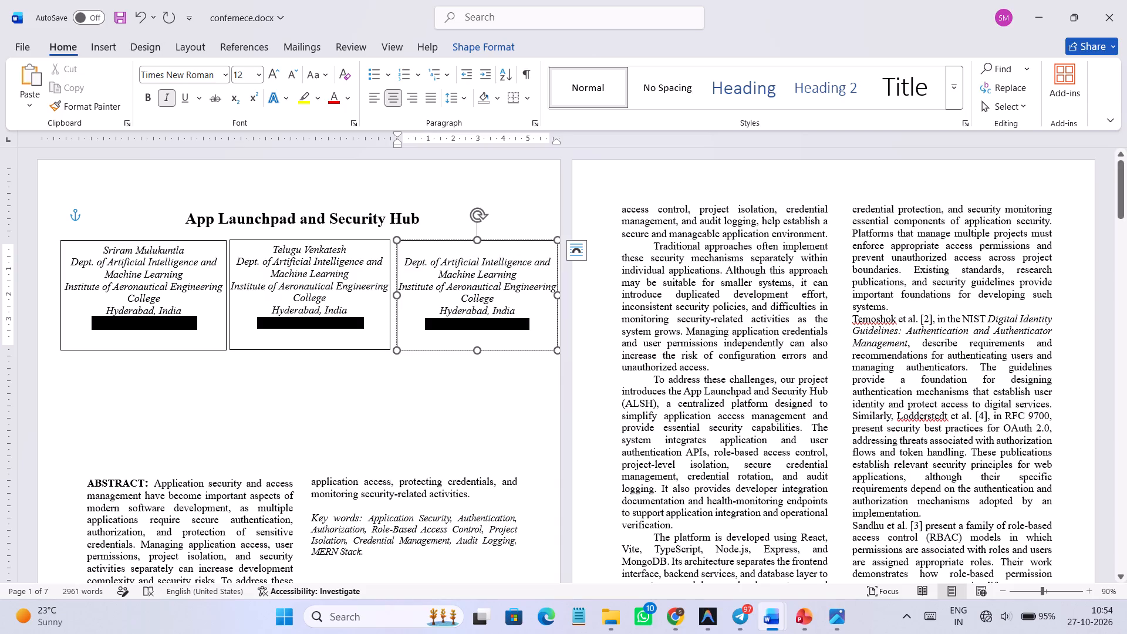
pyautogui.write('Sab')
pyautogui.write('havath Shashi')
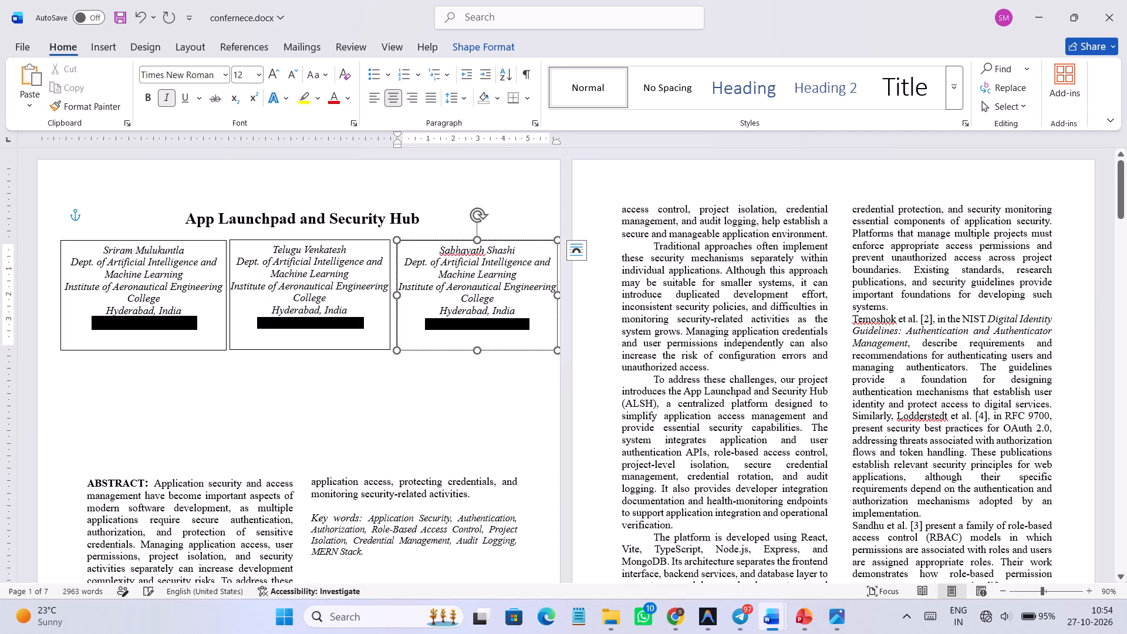
# Replace the end of the roll number in the third box's e-mail address with the third author's.
pyautogui.click(480, 322)
pyautogui.press('BackSpace')
pyautogui.press('BackSpace')
pyautogui.press('BackSpace')
pyautogui.press('BackSpace')
pyautogui.press('BackSpace')
pyautogui.press('BackSpace')
pyautogui.press('BackSpace')
pyautogui.press('BackSpace')
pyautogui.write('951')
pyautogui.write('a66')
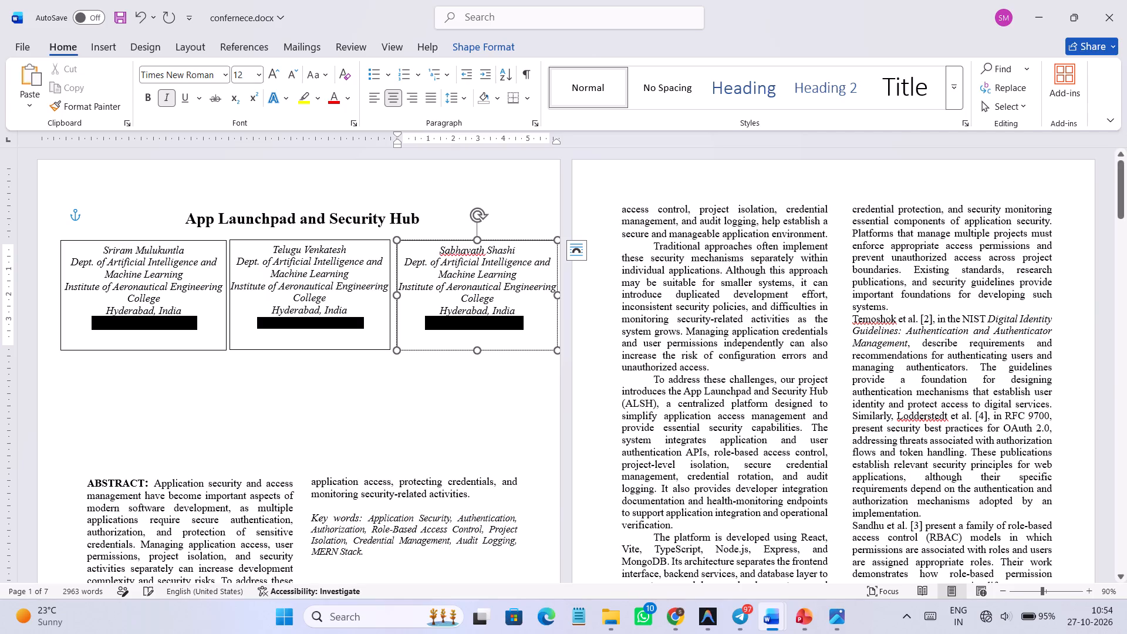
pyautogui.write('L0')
pyautogui.click(460, 367)
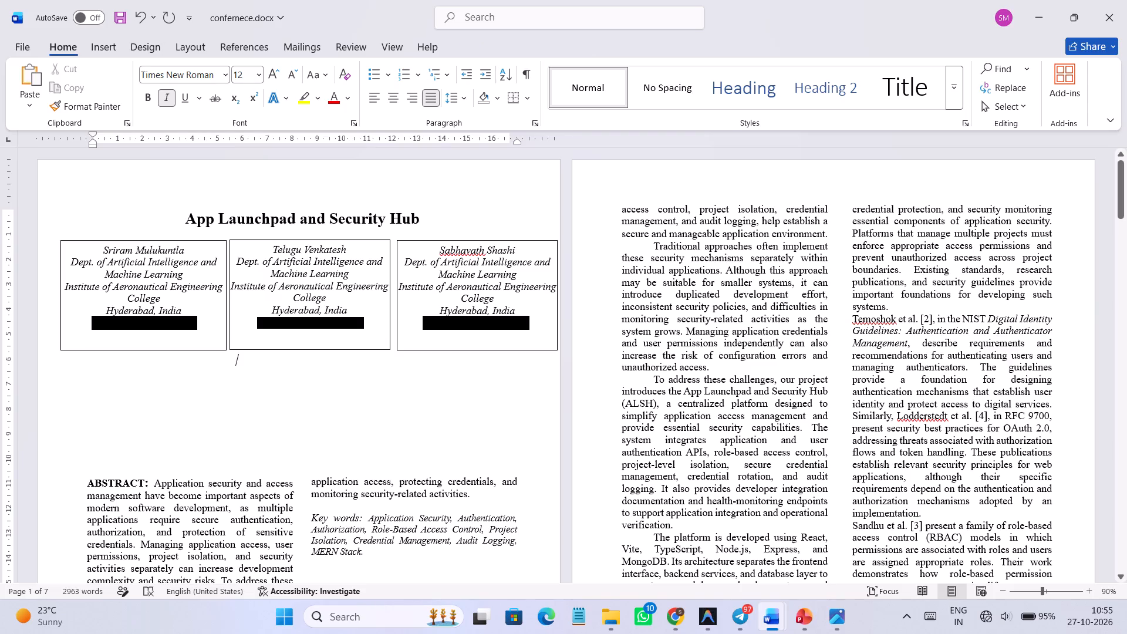
# Correct two characters of the roll number in the third author's e-mail: a 4 near its start and a lowercase l further along.
pyautogui.click(431, 323)
pyautogui.press('Right')
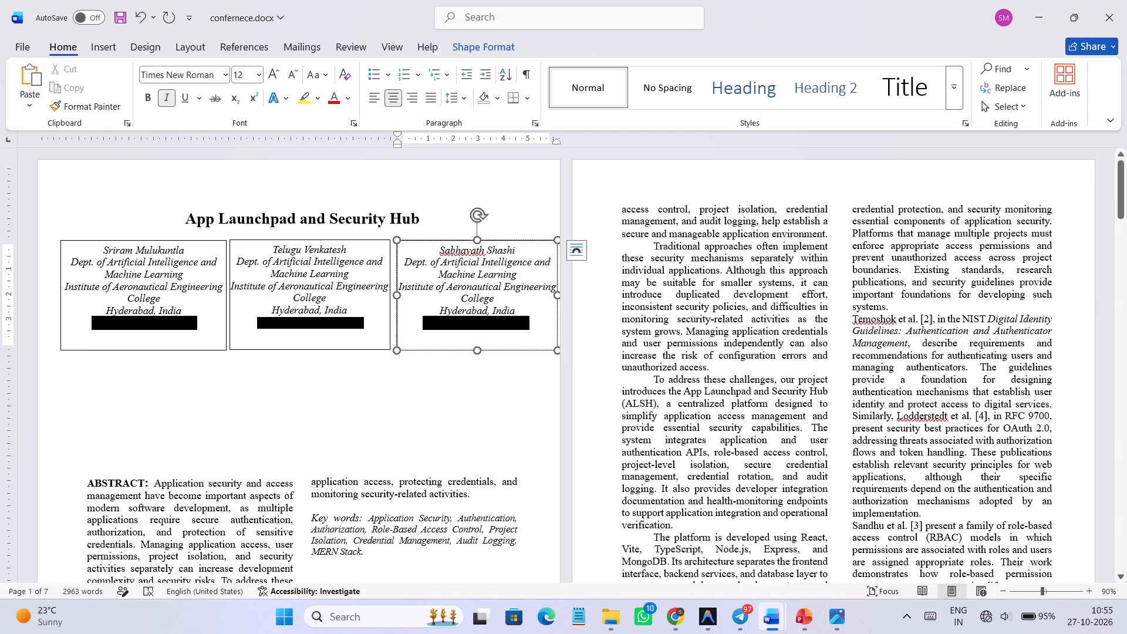
pyautogui.press('BackSpace')
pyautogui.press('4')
pyautogui.click(460, 405)
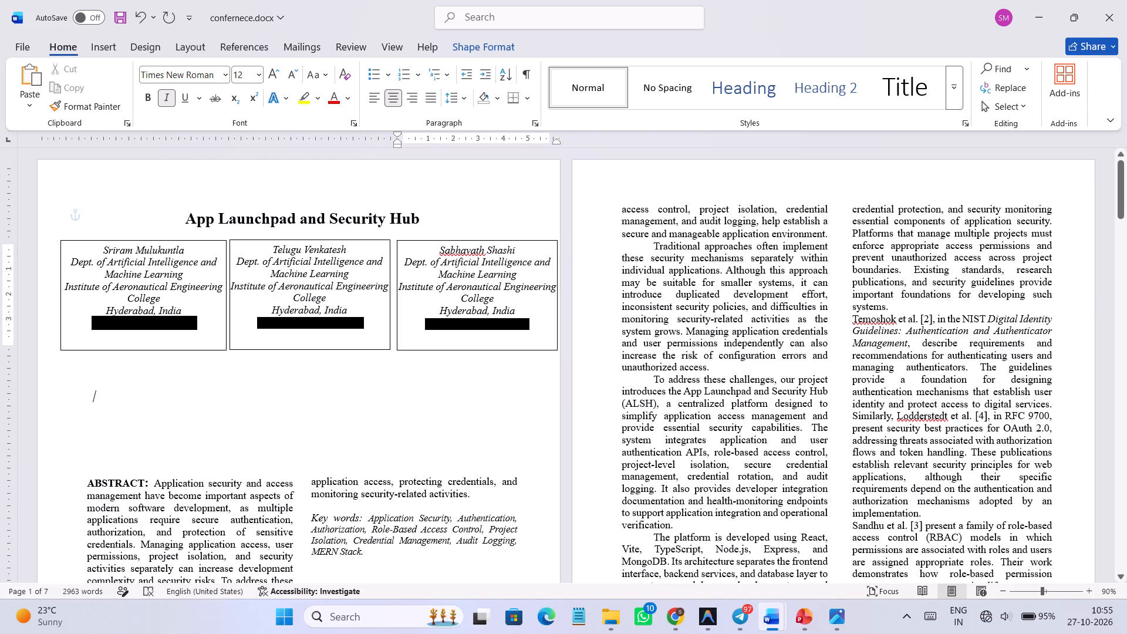
pyautogui.click(479, 315)
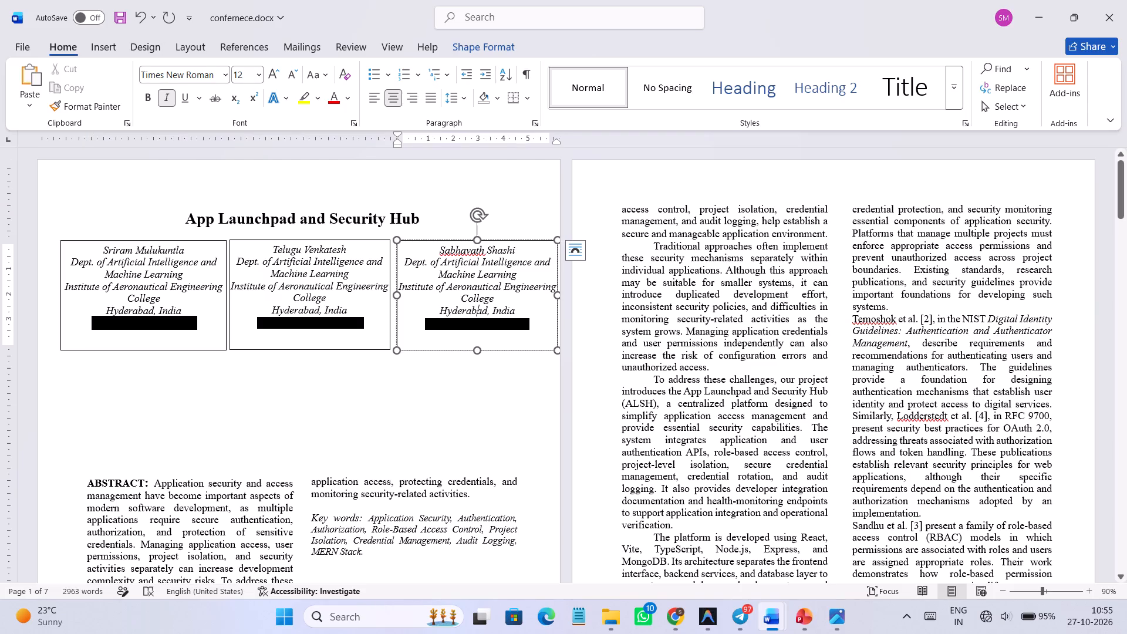
pyautogui.click(478, 319)
pyautogui.click(478, 319)
pyautogui.press('BackSpace')
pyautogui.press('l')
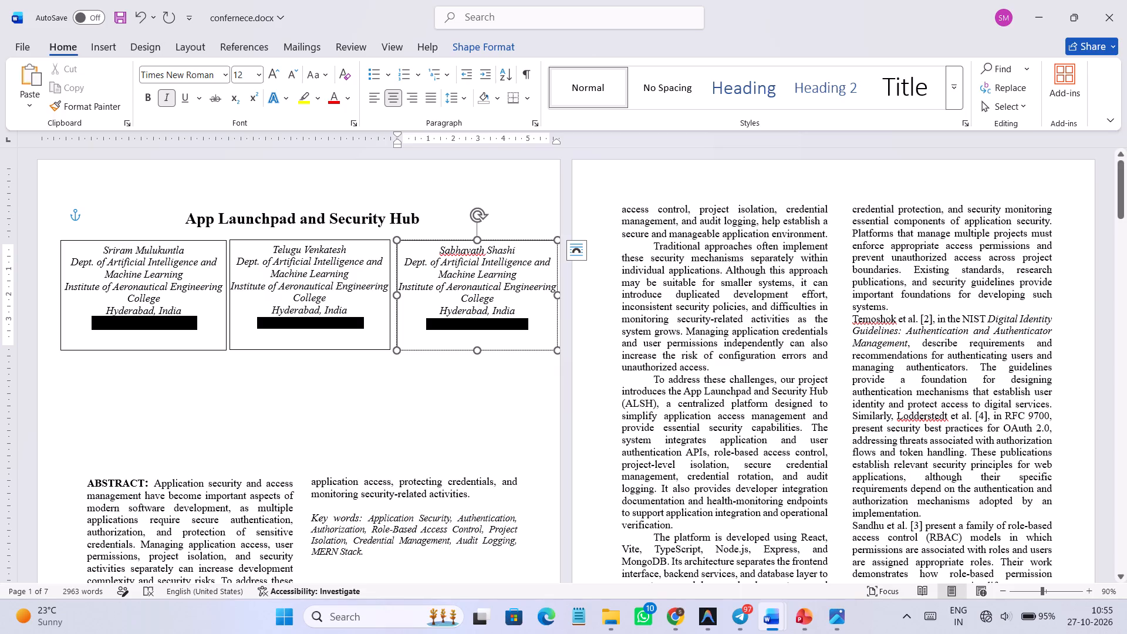
pyautogui.click(490, 399)
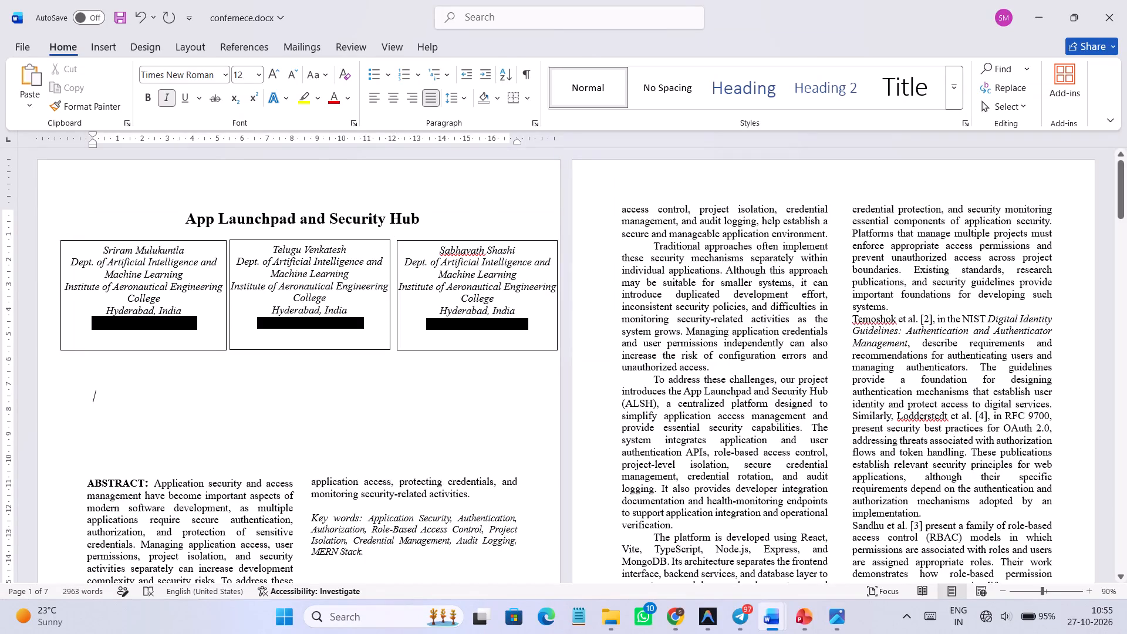
# Narrow the first author's box to about 4 cm and adjust its height so every line including the e-mail fits.
pyautogui.click(198, 325)
pyautogui.moveTo(225, 351); pyautogui.dragTo(163, 333)
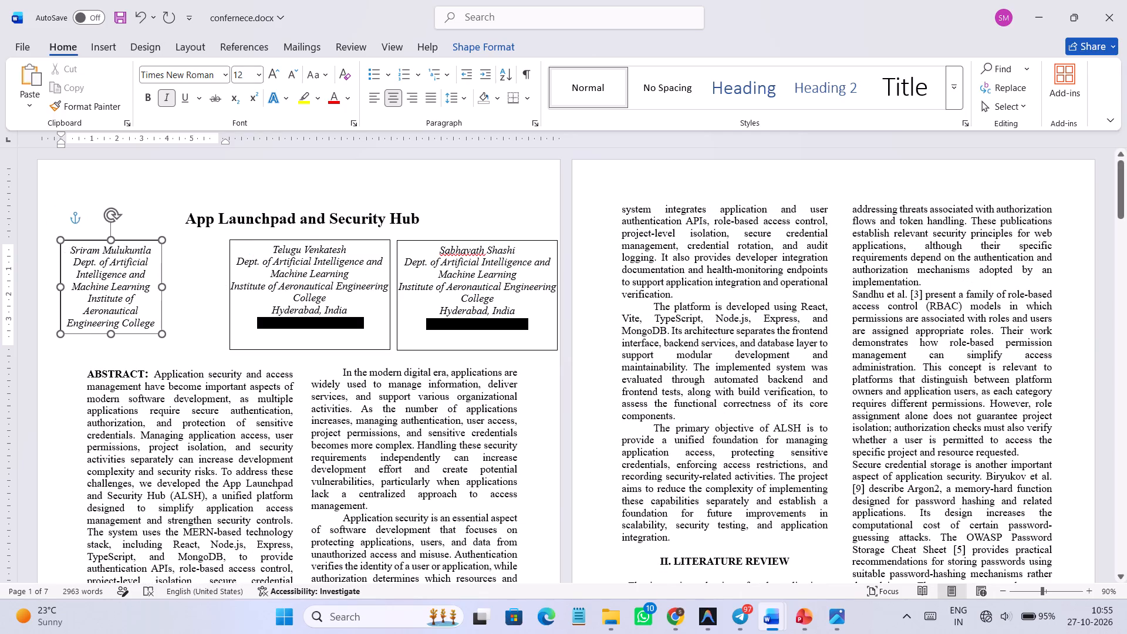
pyautogui.moveTo(163, 333); pyautogui.dragTo(162, 333)
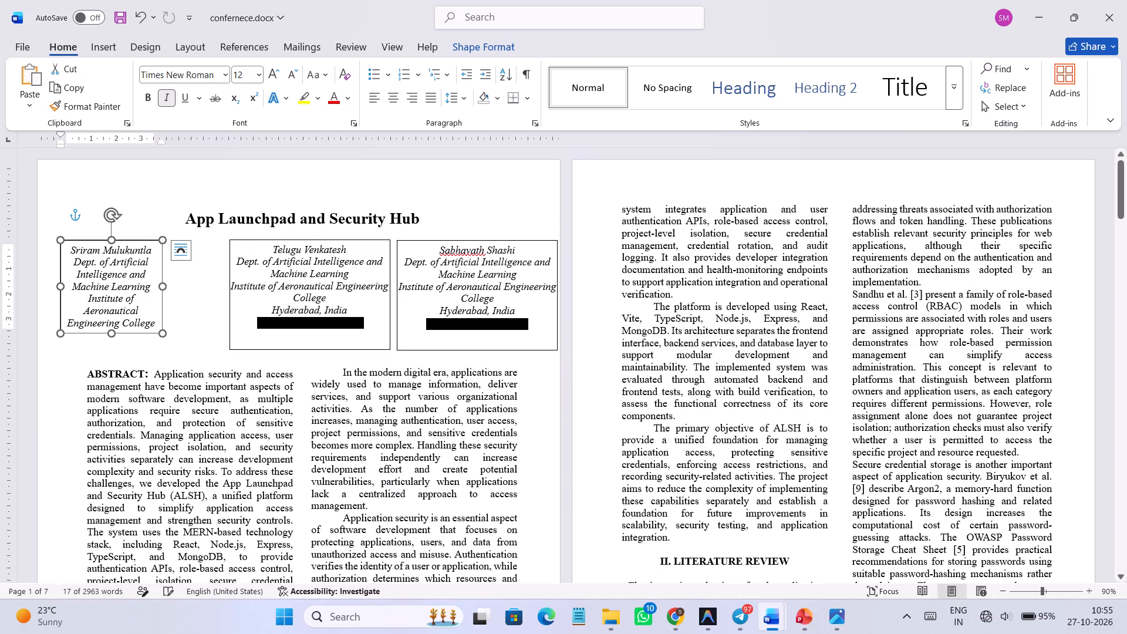
pyautogui.moveTo(113, 335); pyautogui.dragTo(109, 357)
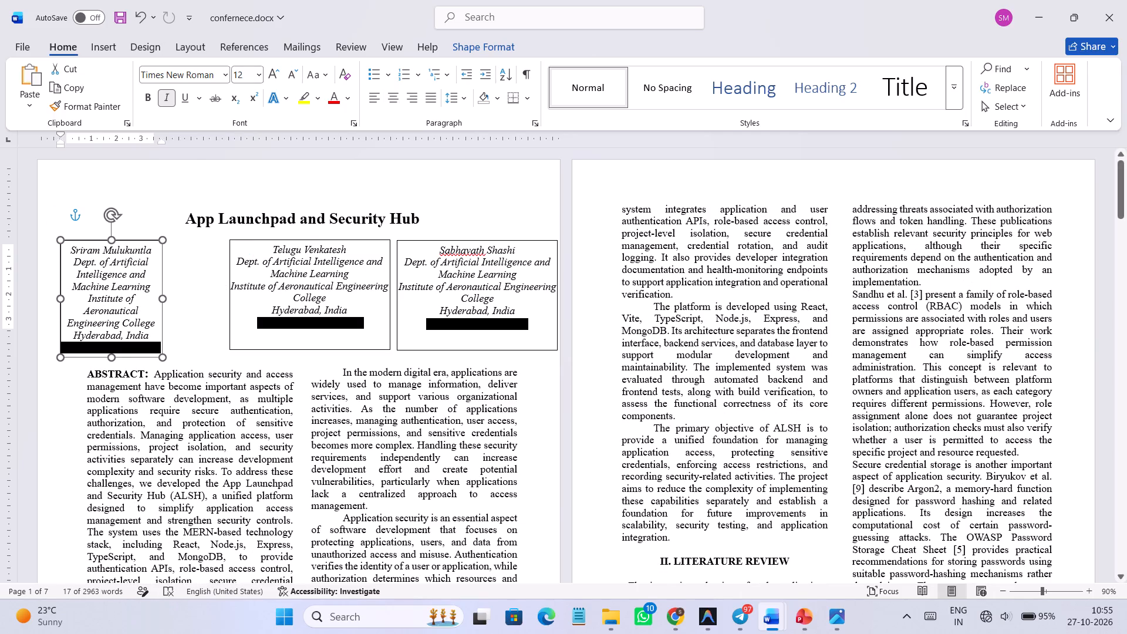
pyautogui.moveTo(109, 357); pyautogui.dragTo(126, 357)
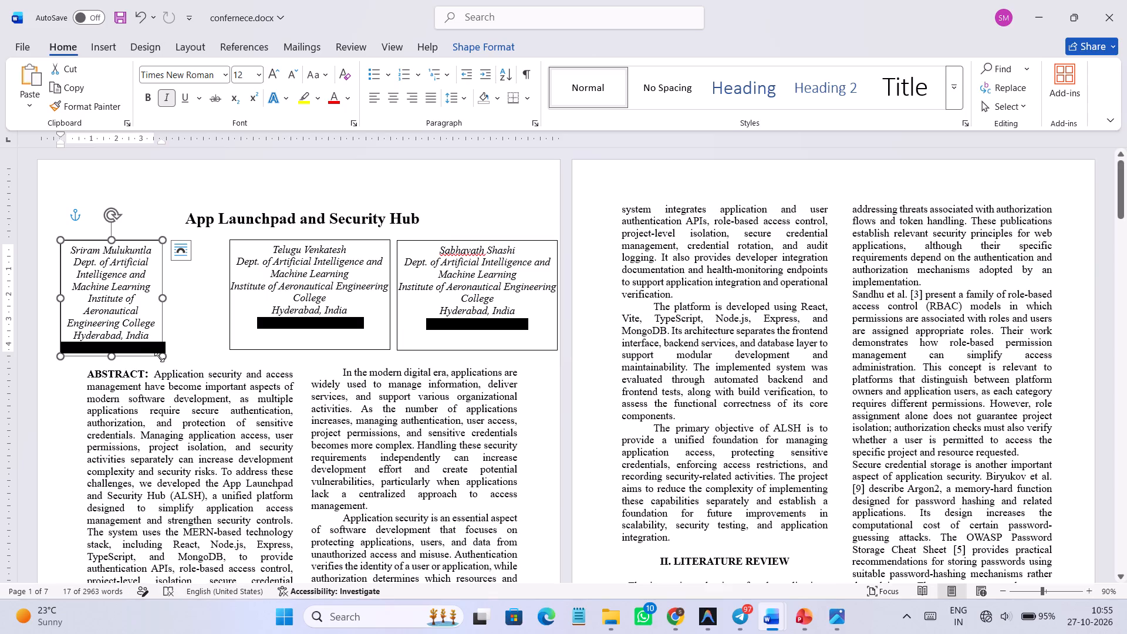
pyautogui.click(164, 357)
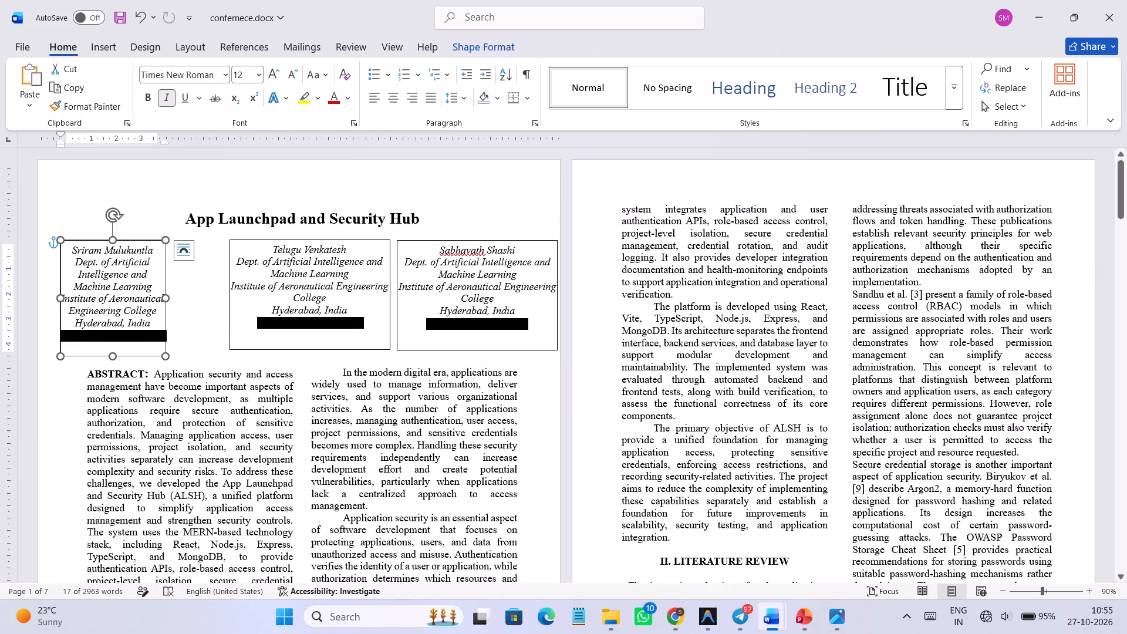
pyautogui.moveTo(114, 356); pyautogui.dragTo(114, 347)
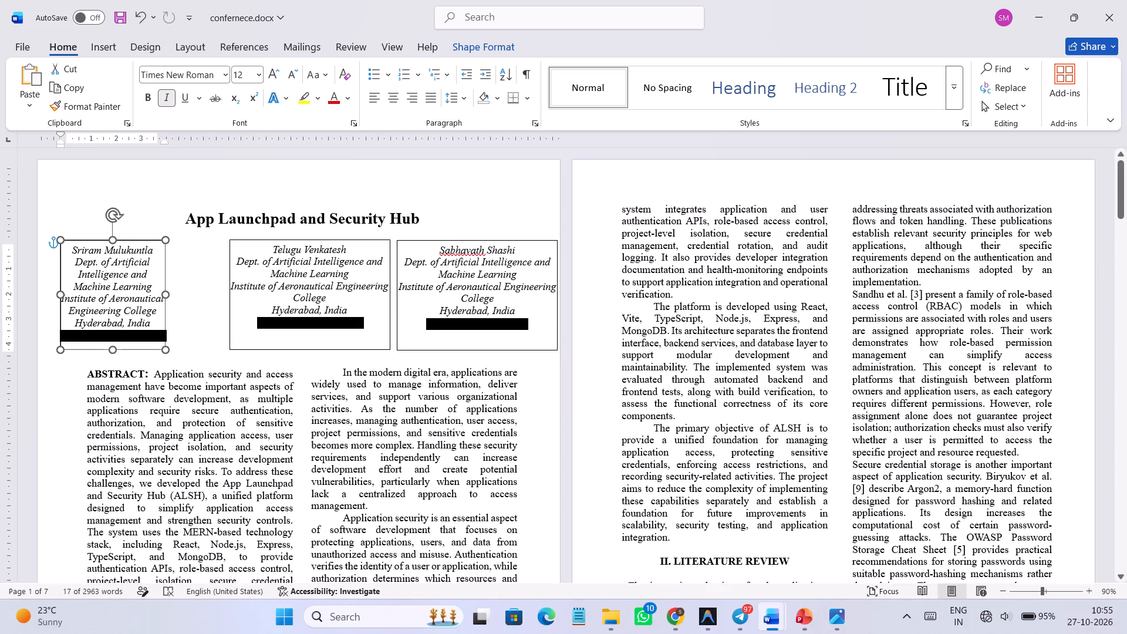
# Move the second author's box over so it sits close beside the narrowed first author's box.
pyautogui.click(296, 282)
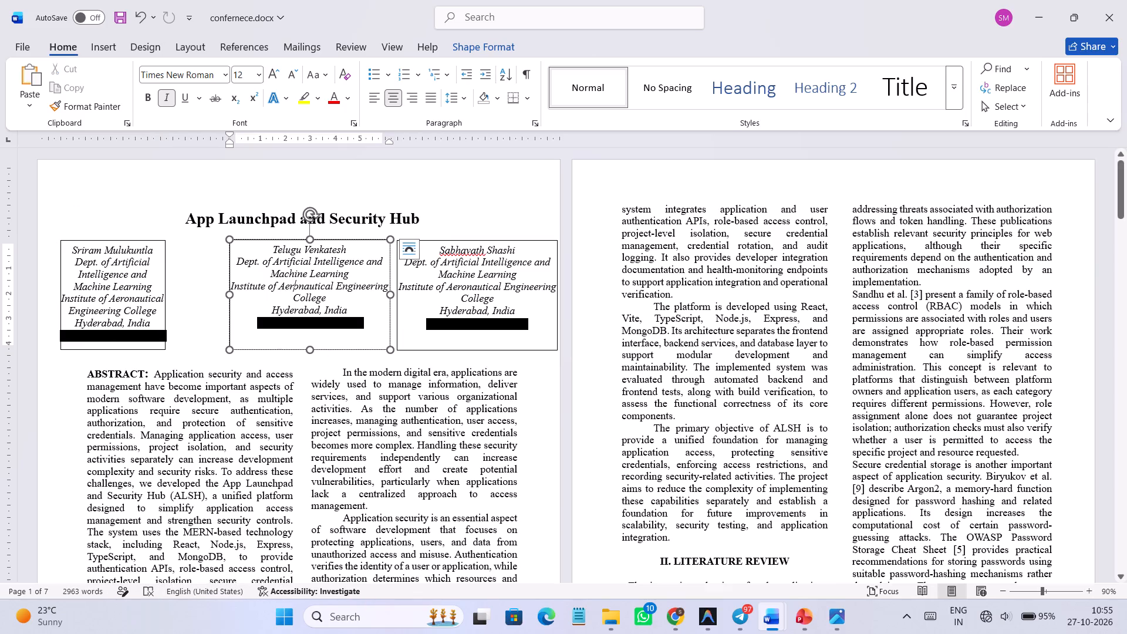
pyautogui.moveTo(290, 237); pyautogui.dragTo(240, 237)
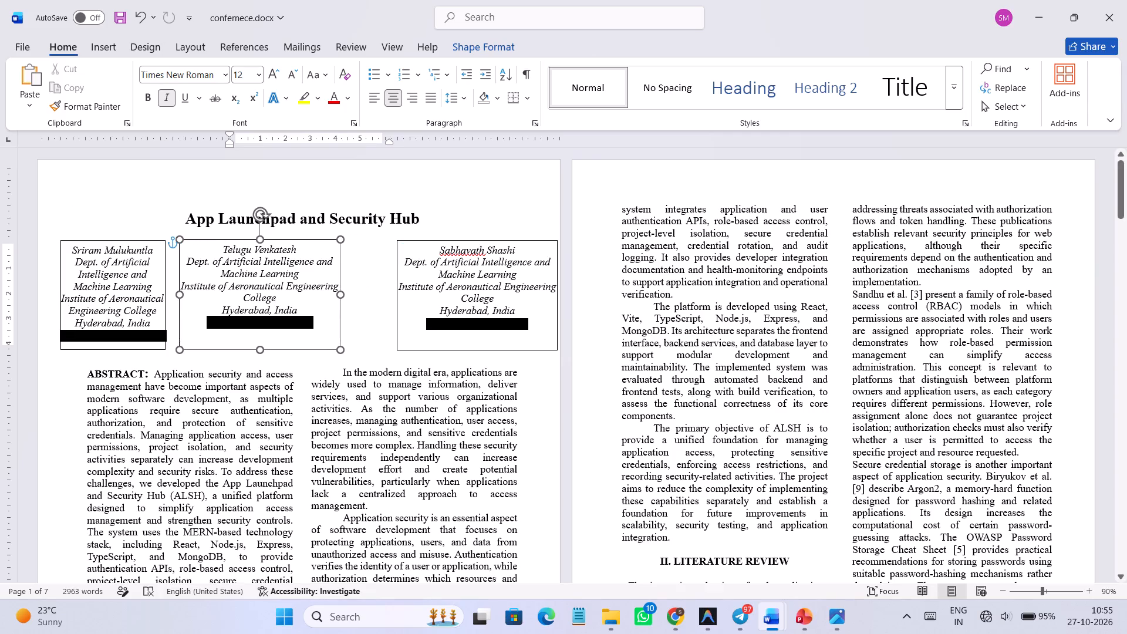
pyautogui.moveTo(240, 237); pyautogui.dragTo(238, 237)
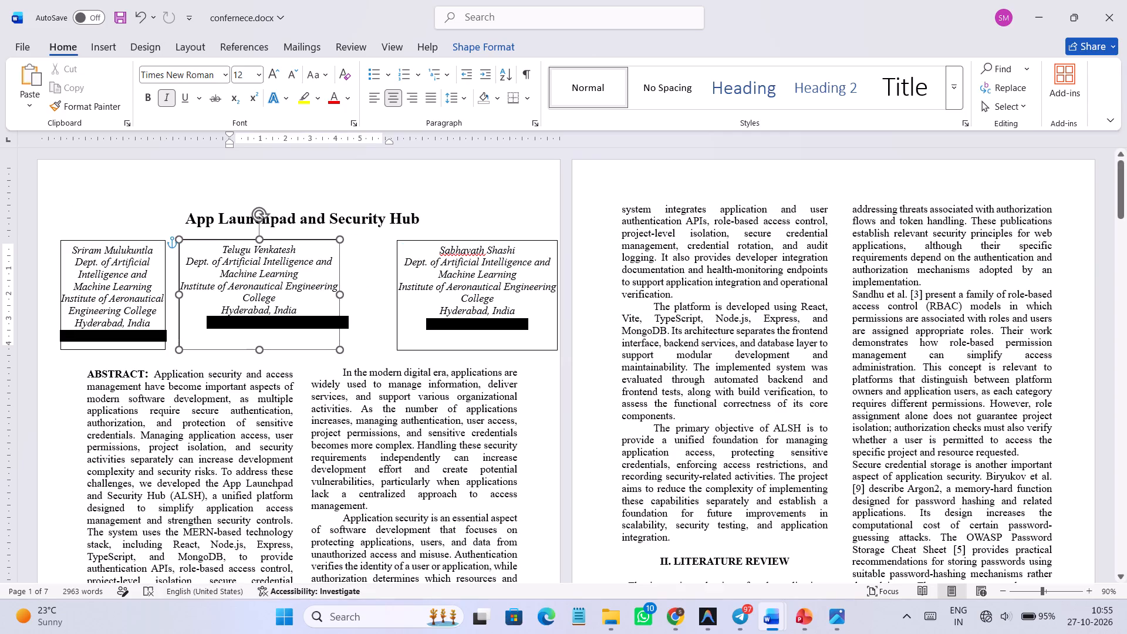
pyautogui.moveTo(238, 237); pyautogui.dragTo(234, 239)
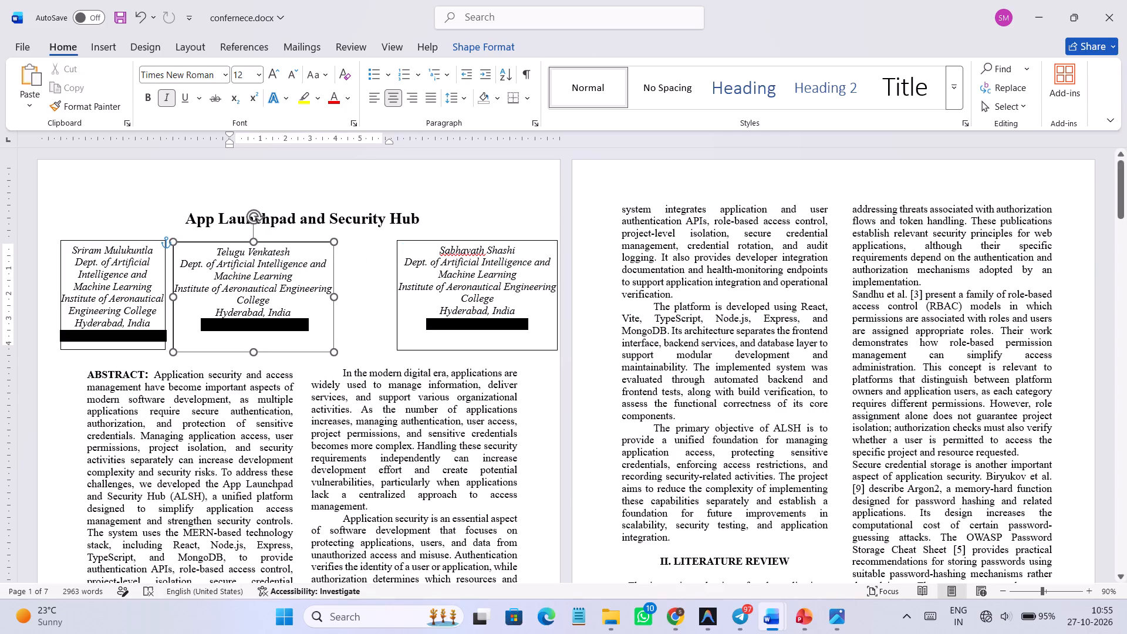
# Narrow the second author's box to about 4 cm and trim its height to match the first, keeping every line visible.
pyautogui.moveTo(335, 352); pyautogui.dragTo(289, 350)
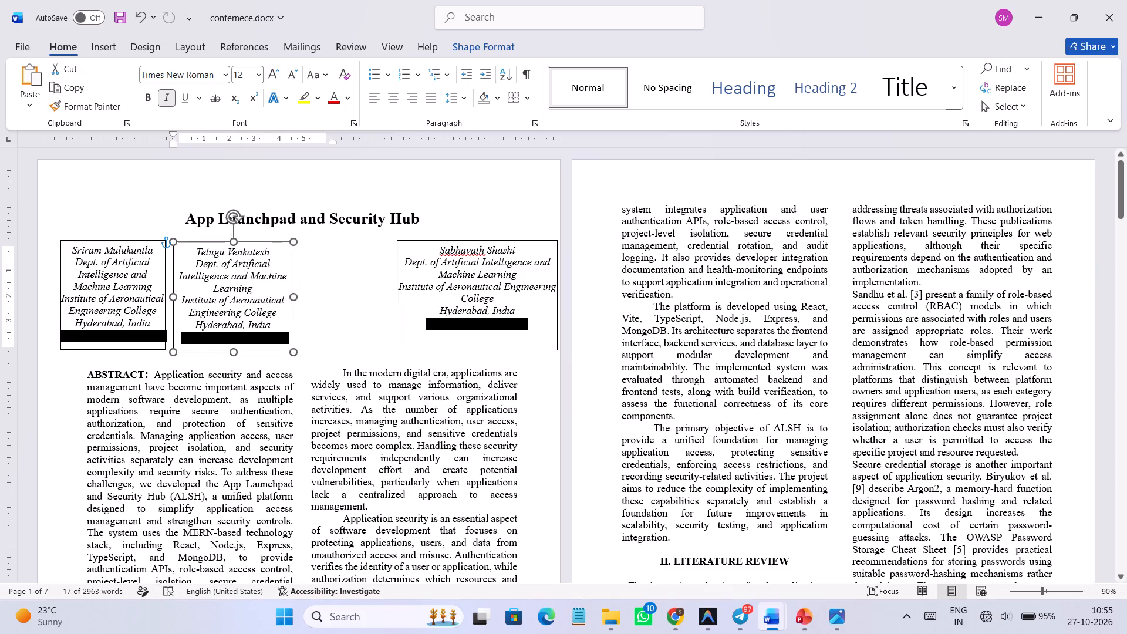
pyautogui.moveTo(289, 350); pyautogui.dragTo(259, 342)
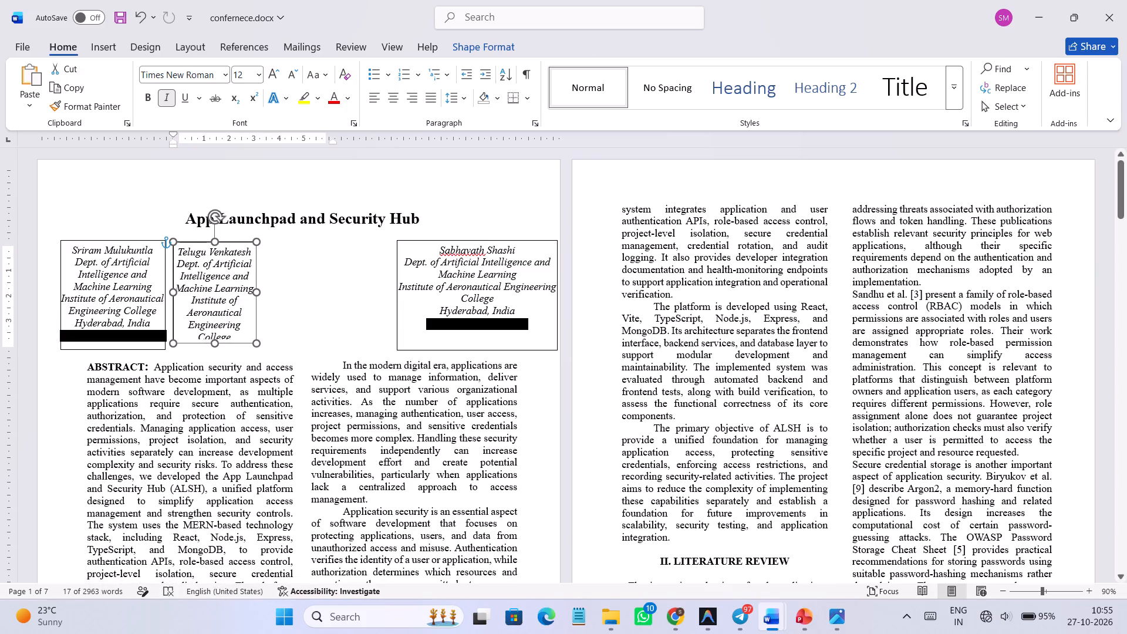
pyautogui.moveTo(259, 342); pyautogui.dragTo(264, 342)
pyautogui.moveTo(220, 342); pyautogui.dragTo(220, 348)
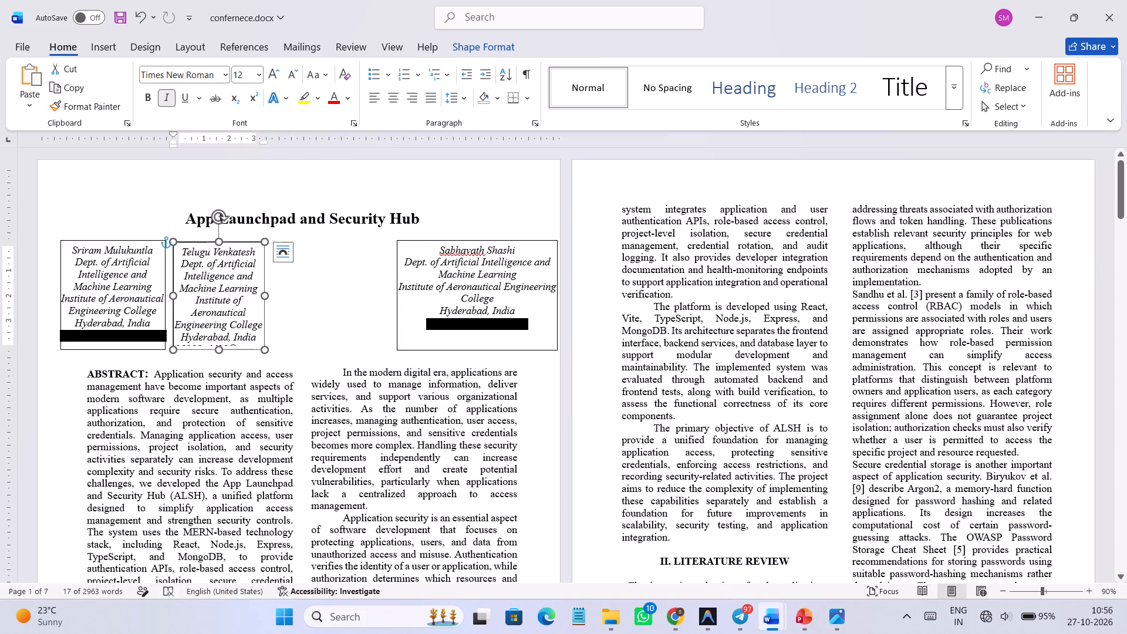
pyautogui.moveTo(266, 352); pyautogui.dragTo(278, 352)
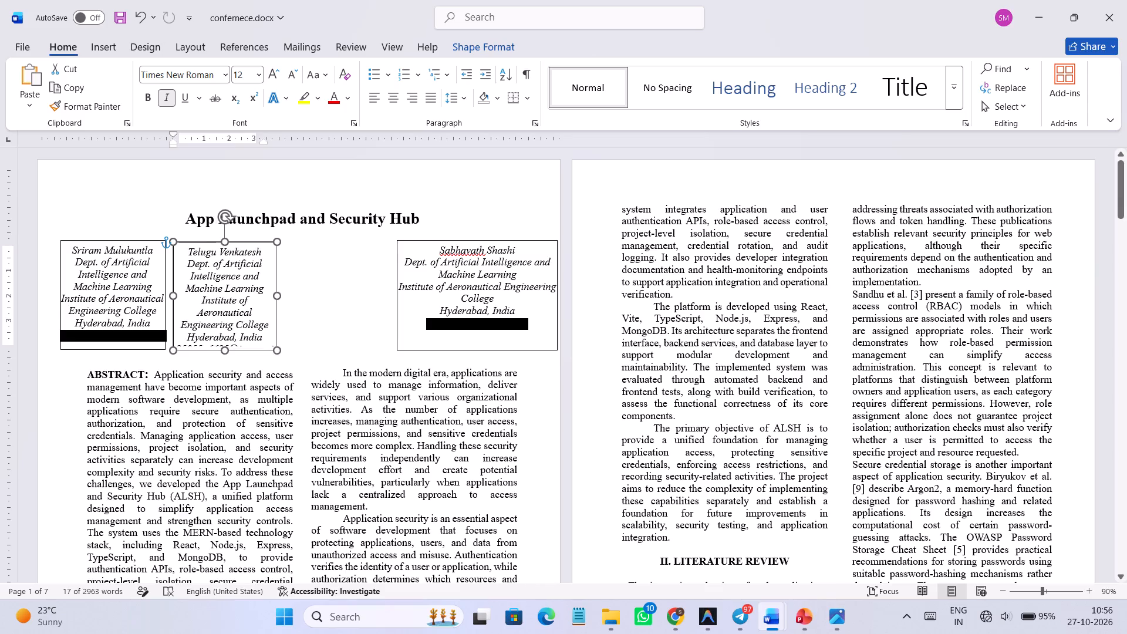
pyautogui.moveTo(278, 352); pyautogui.dragTo(278, 352)
pyautogui.click(312, 339)
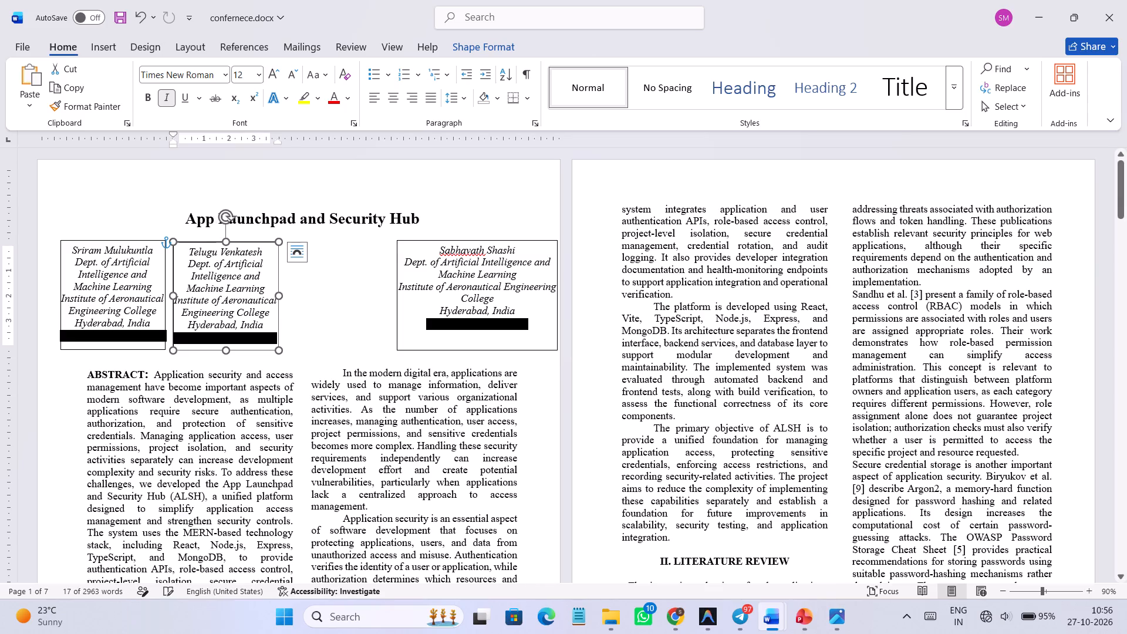
# Move the third author's box close beside the second and narrow it to about 4 cm so all its lines fit.
pyautogui.click(413, 289)
pyautogui.moveTo(431, 240); pyautogui.dragTo(328, 241)
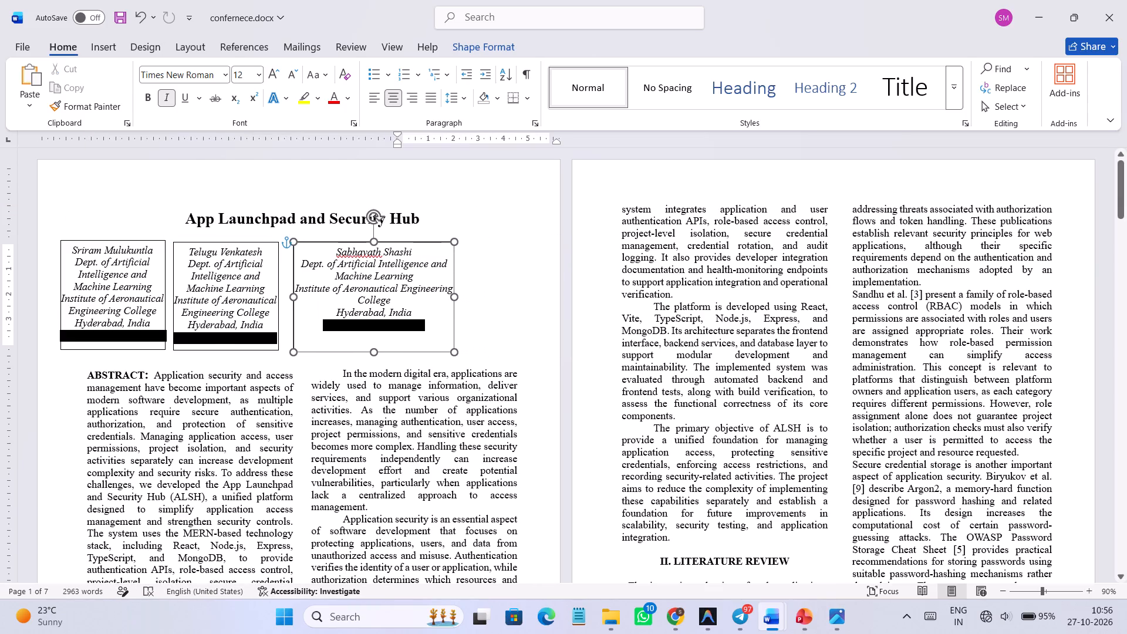
pyautogui.moveTo(328, 241); pyautogui.dragTo(319, 241)
pyautogui.moveTo(446, 353); pyautogui.dragTo(393, 350)
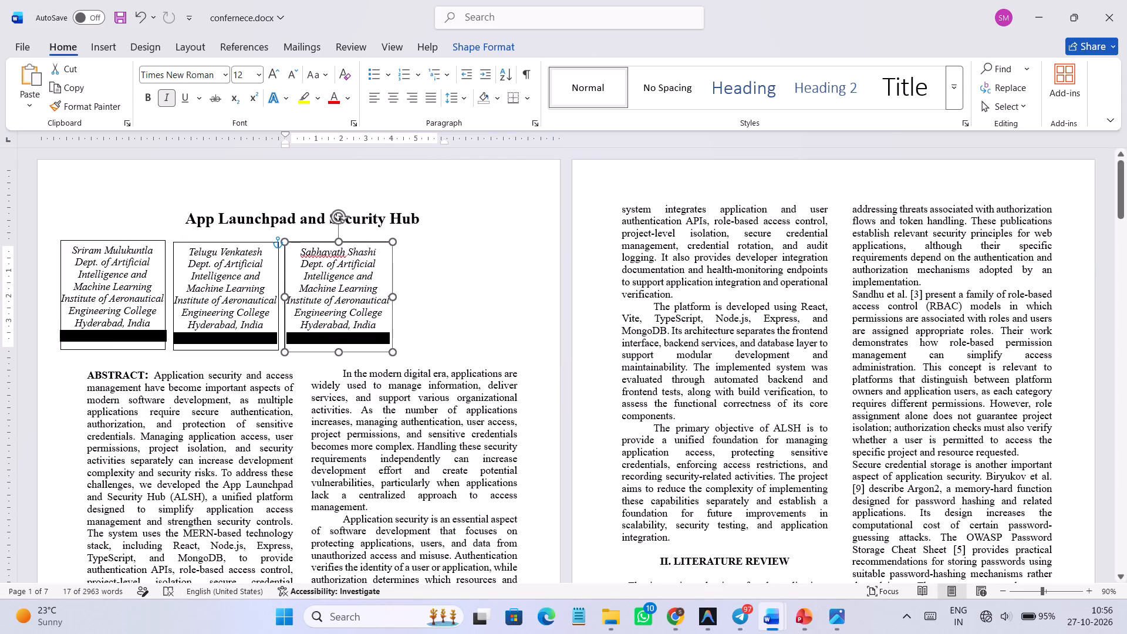
pyautogui.moveTo(393, 350); pyautogui.dragTo(393, 352)
pyautogui.click(427, 336)
# Duplicate the third author's box and place the copy beside it, level with the other boxes, as a fourth box.
pyautogui.click(378, 304)
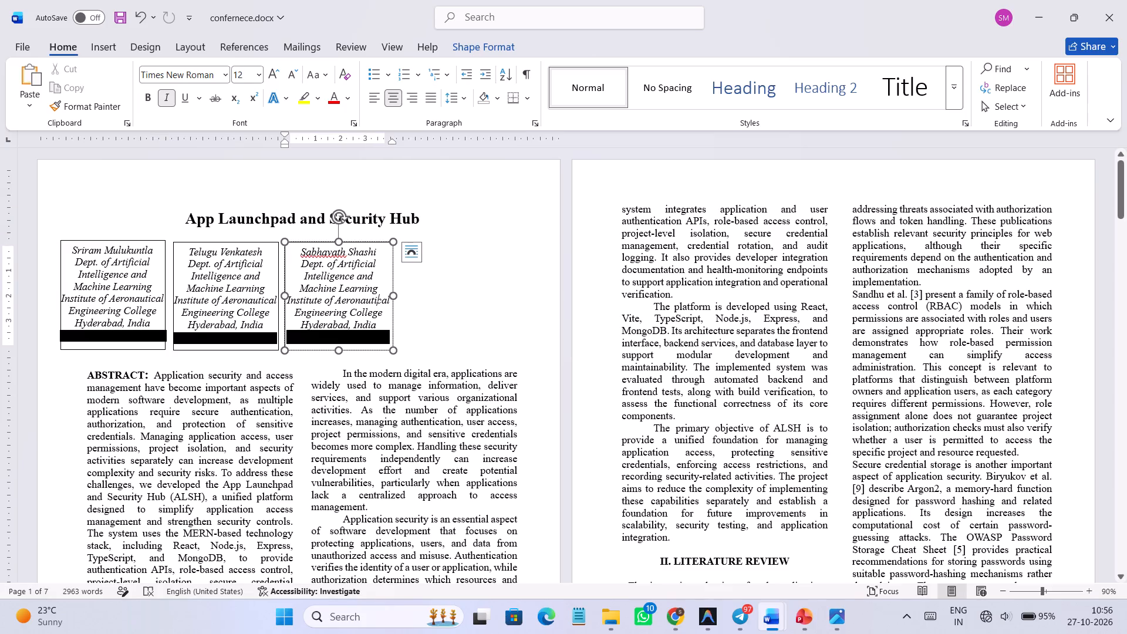
pyautogui.click(376, 241)
pyautogui.hotkey('ctrl', 'c')
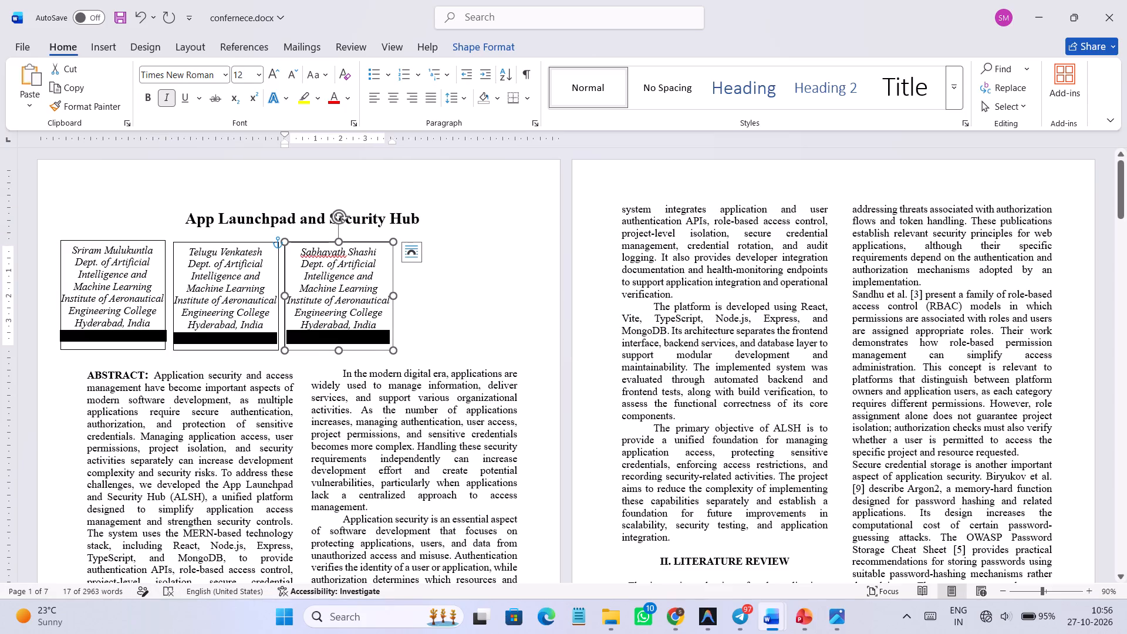
pyautogui.click(461, 233)
pyautogui.click(441, 264)
pyautogui.hotkey('ctrl', 'v')
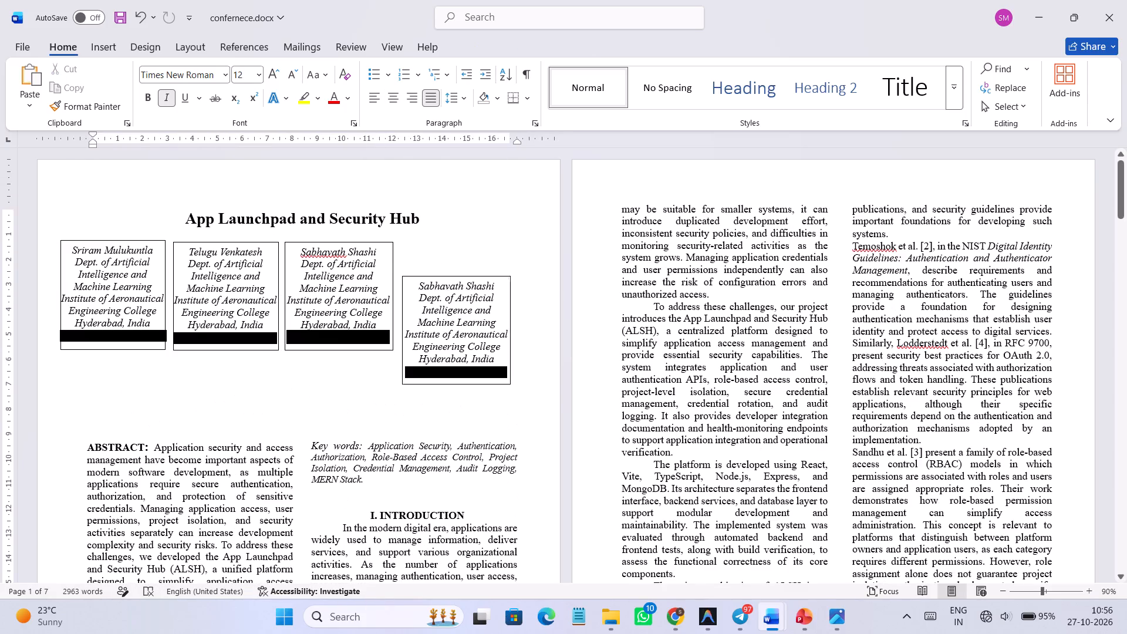
pyautogui.moveTo(444, 278); pyautogui.dragTo(448, 230)
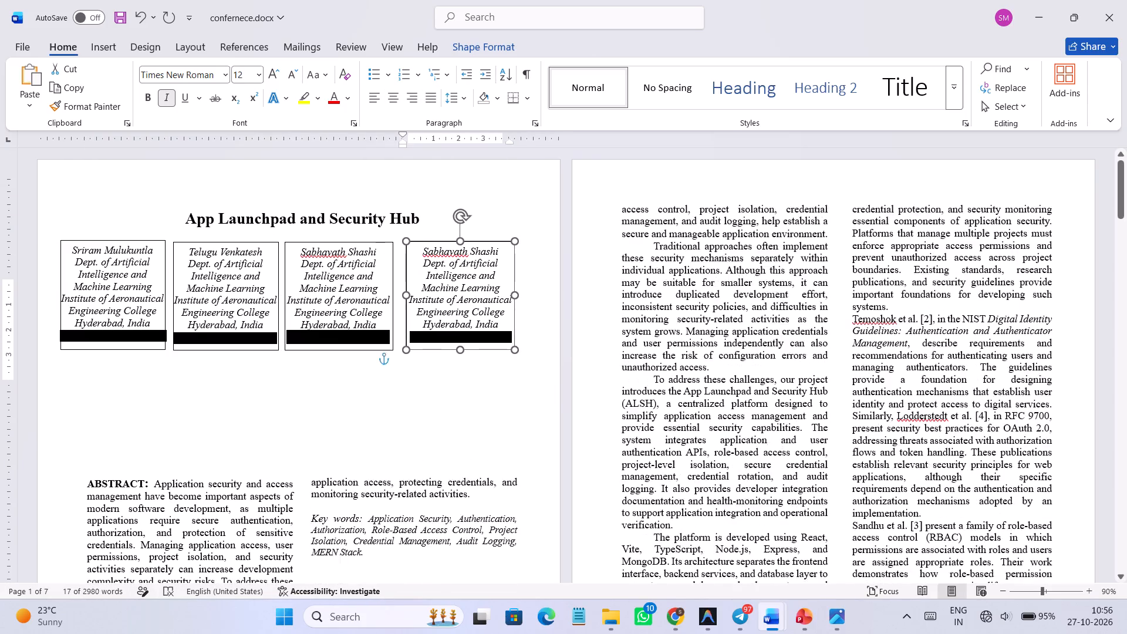
pyautogui.moveTo(448, 230); pyautogui.dragTo(449, 242)
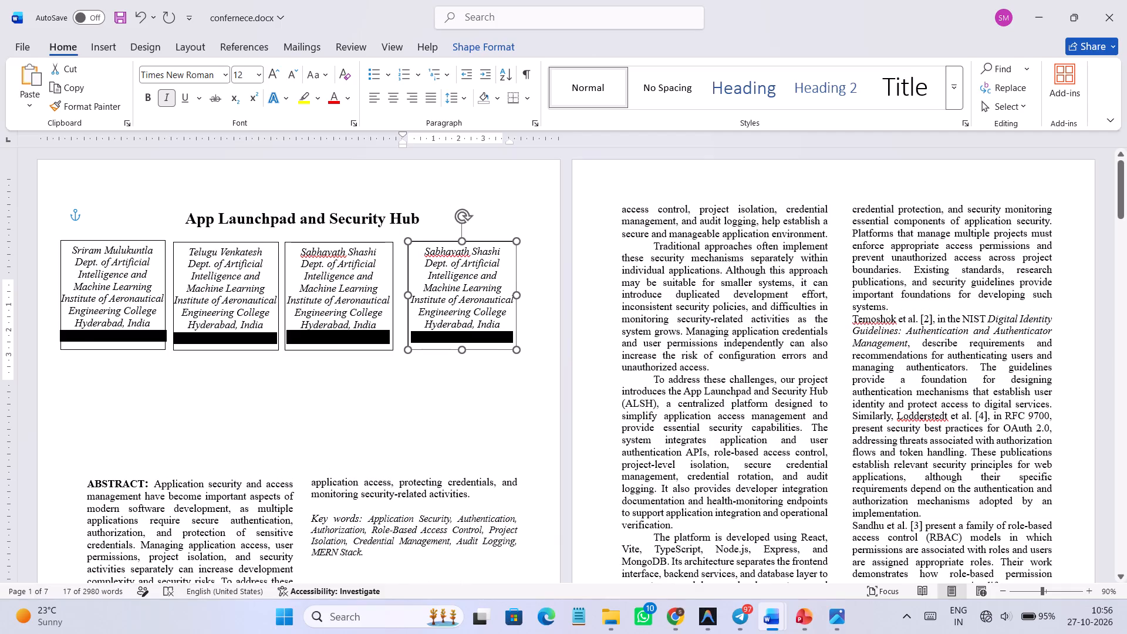
pyautogui.moveTo(449, 242); pyautogui.dragTo(448, 242)
# Replace the name in the fourth box with the fourth author's name, starting with the title Ms.
pyautogui.click(480, 274)
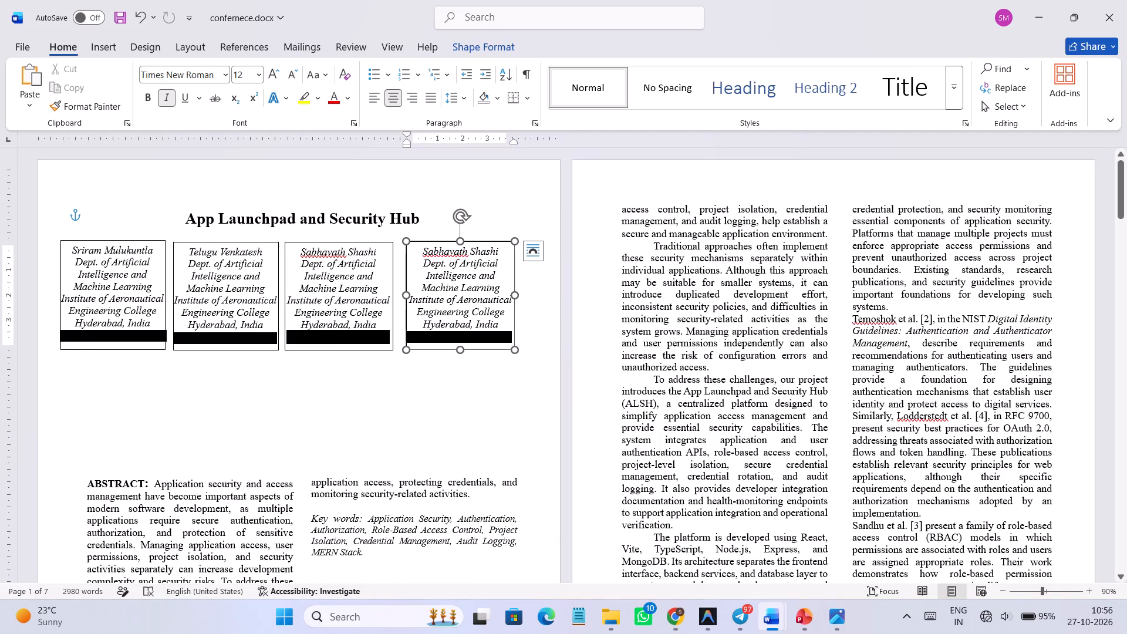
pyautogui.click(506, 252)
pyautogui.press('BackSpace')
pyautogui.press('BackSpace')
pyautogui.press('BackSpace')
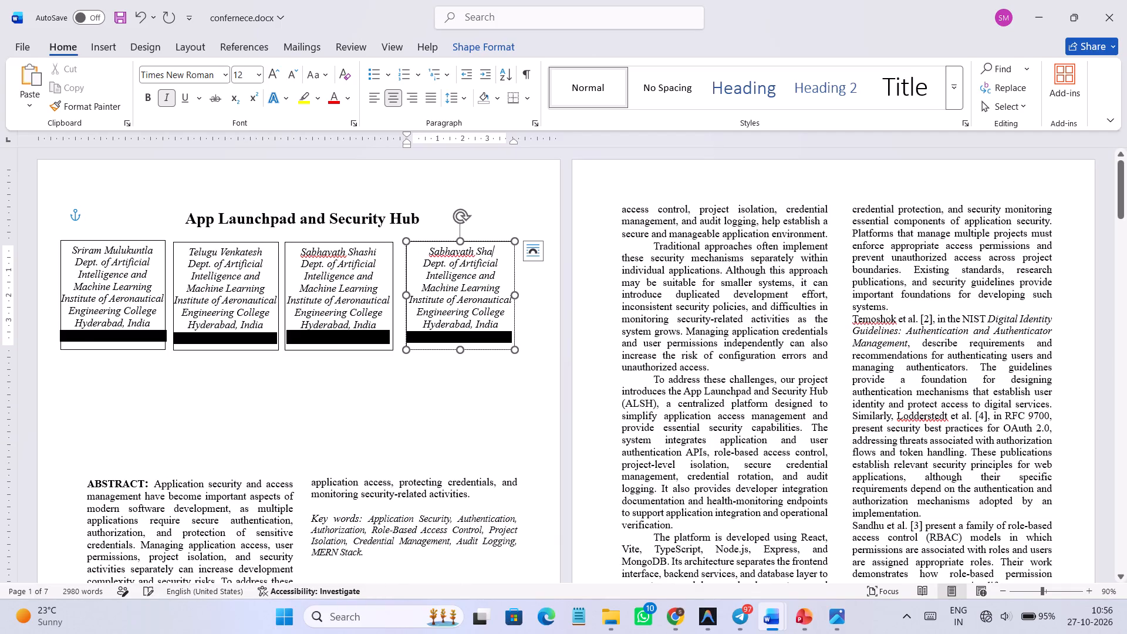
pyautogui.press('BackSpace')
pyautogui.press('BackSpace')
pyautogui.press('BackSpace')
pyautogui.press('BackSpace')
pyautogui.press('BackSpace')
pyautogui.press('BackSpace')
pyautogui.press('BackSpace')
pyautogui.press('BackSpace')
pyautogui.press('BackSpace')
pyautogui.press('BackSpace')
pyautogui.press('BackSpace')
pyautogui.press('BackSpace')
pyautogui.press('BackSpace')
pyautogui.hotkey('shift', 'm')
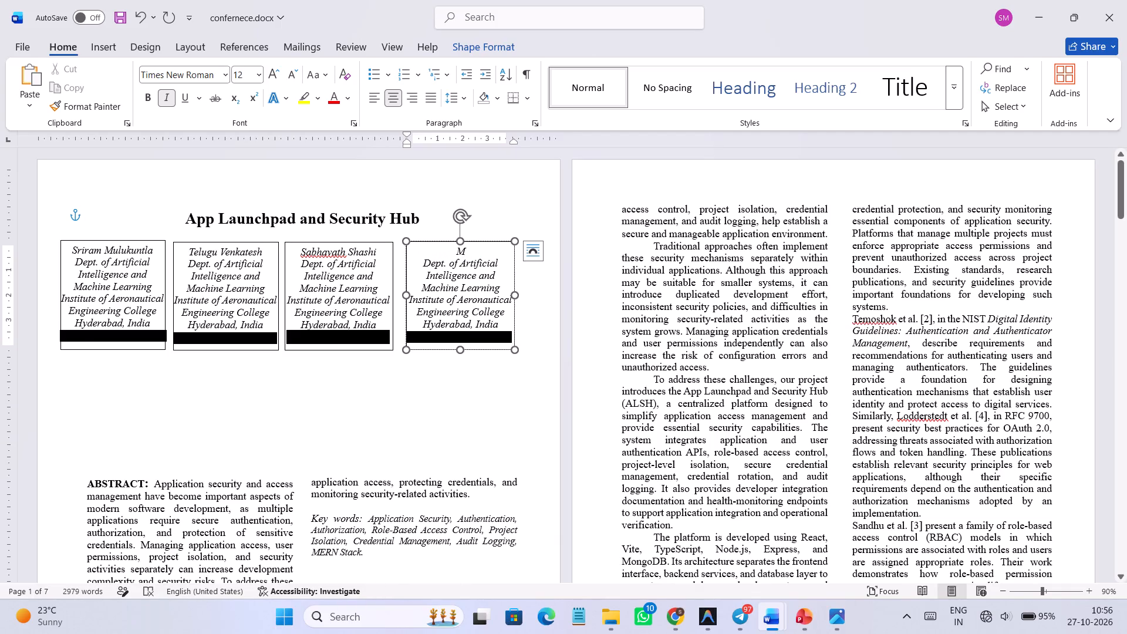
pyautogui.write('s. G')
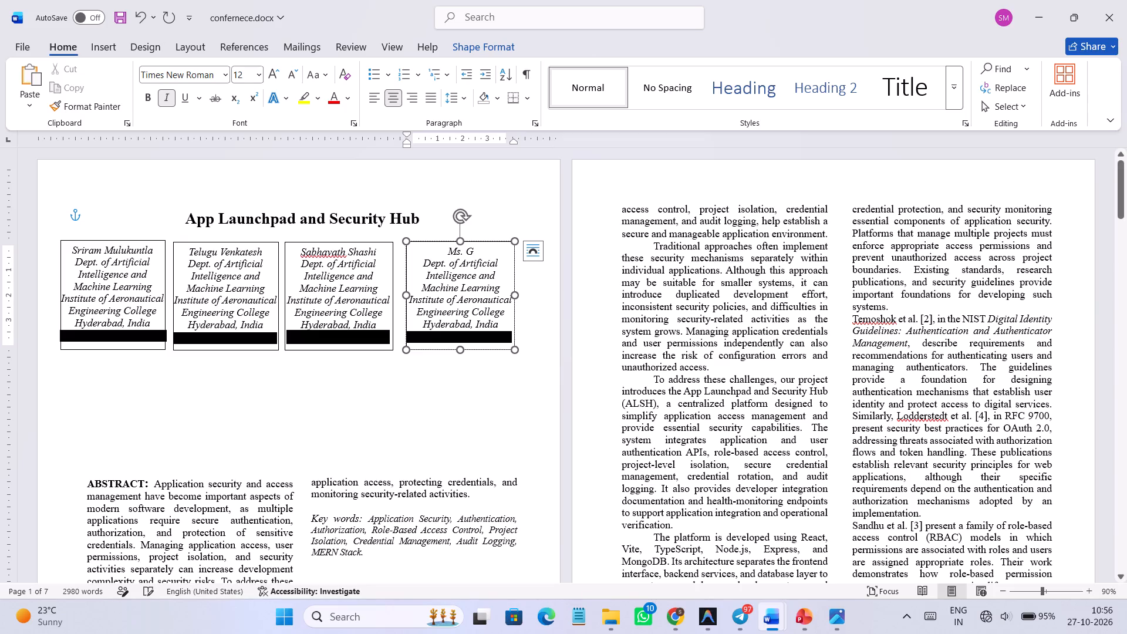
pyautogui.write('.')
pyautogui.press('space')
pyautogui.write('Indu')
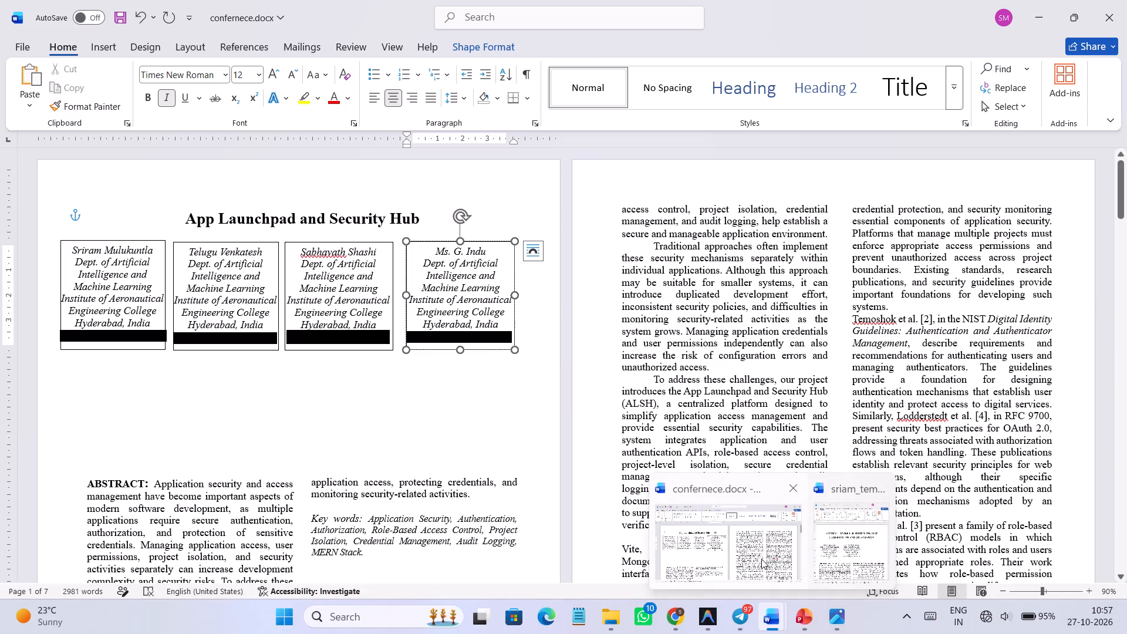
# Check the author block in the sriam_template document, and delete the copied roll number from the fourth box's e-mail address.
pyautogui.click(828, 544)
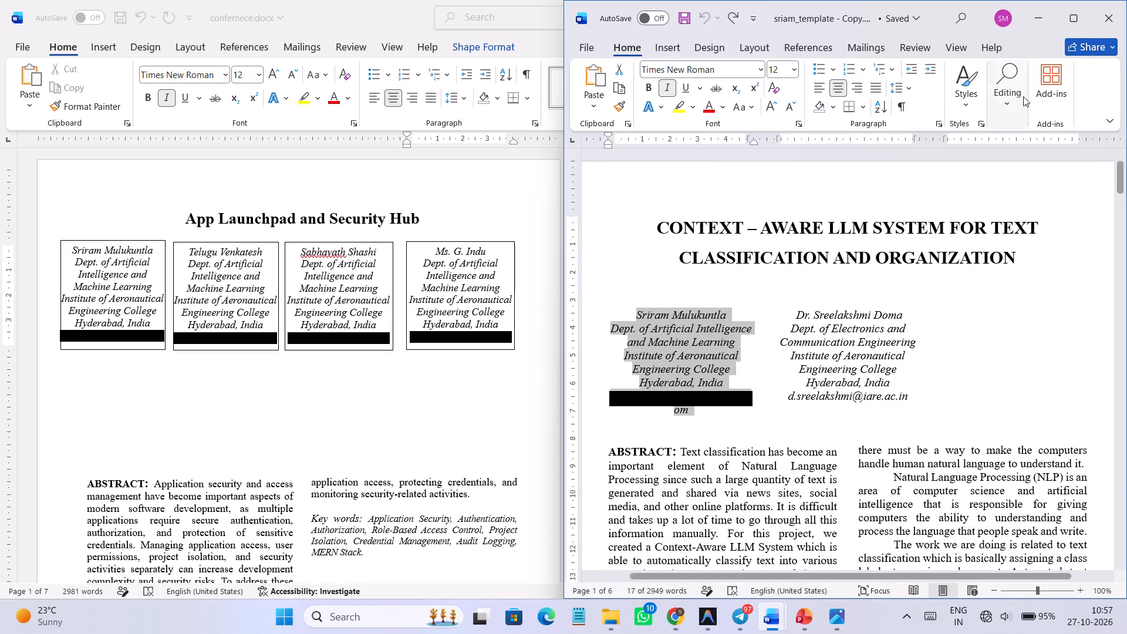
pyautogui.click(1039, 9)
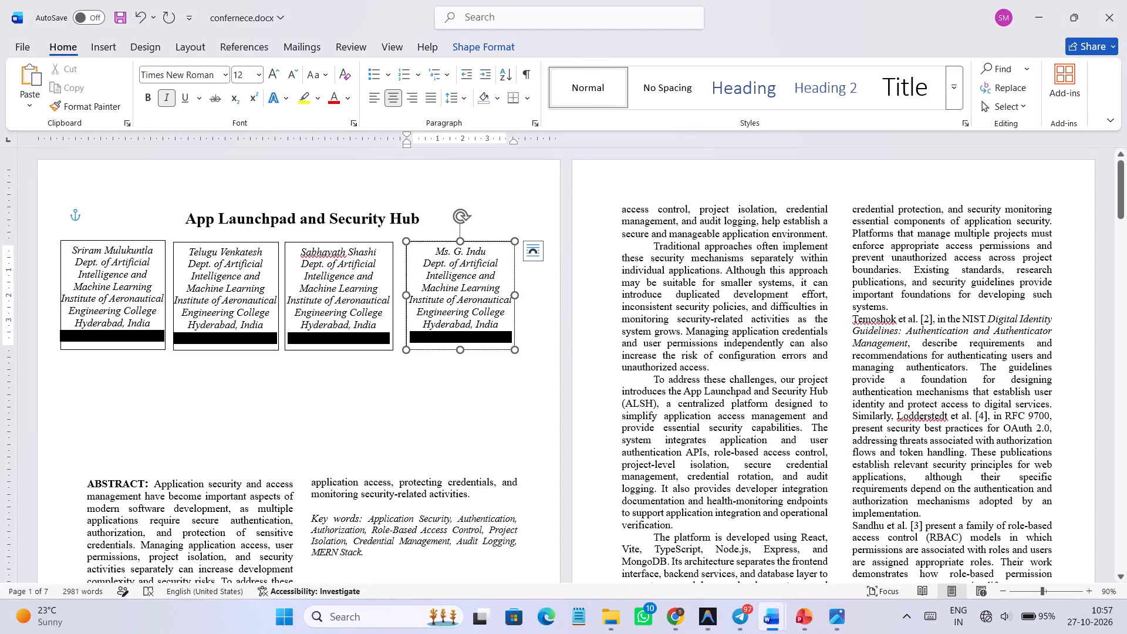
pyautogui.click(465, 342)
pyautogui.press('BackSpace')
pyautogui.press('BackSpace')
pyautogui.press('BackSpace')
pyautogui.press('BackSpace')
pyautogui.press('BackSpace')
pyautogui.press('BackSpace')
pyautogui.press('BackSpace')
pyautogui.press('BackSpace')
pyautogui.press('BackSpace')
pyautogui.press('BackSpace')
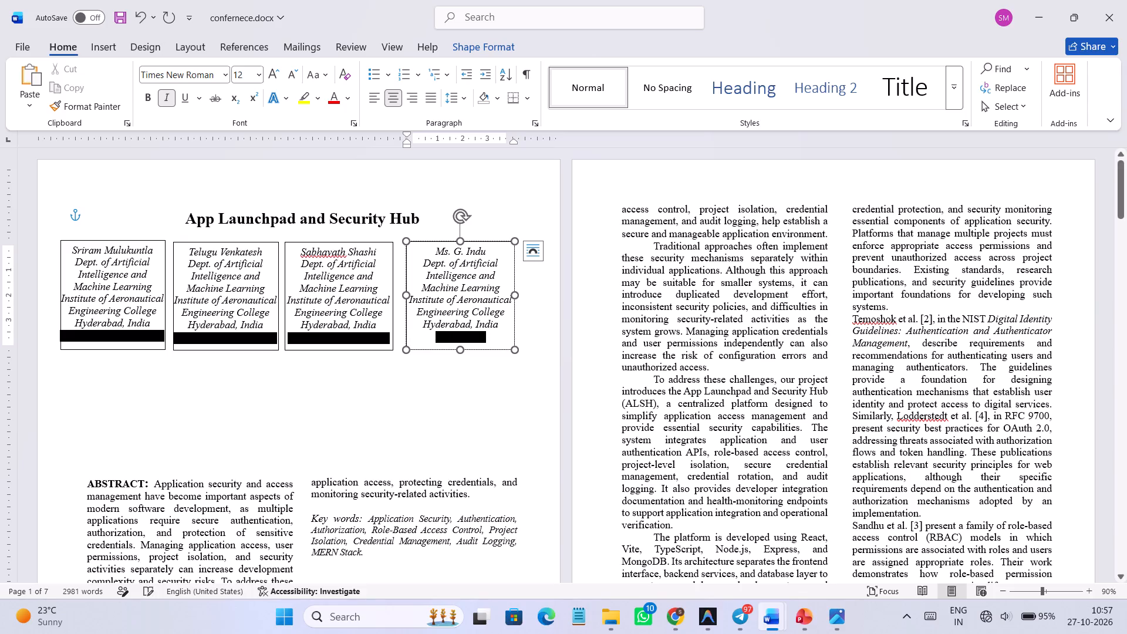
# Delete the extra blank lines between the row of author boxes and the ABSTRACT section.
pyautogui.click(305, 463)
pyautogui.press('BackSpace')
pyautogui.press('BackSpace')
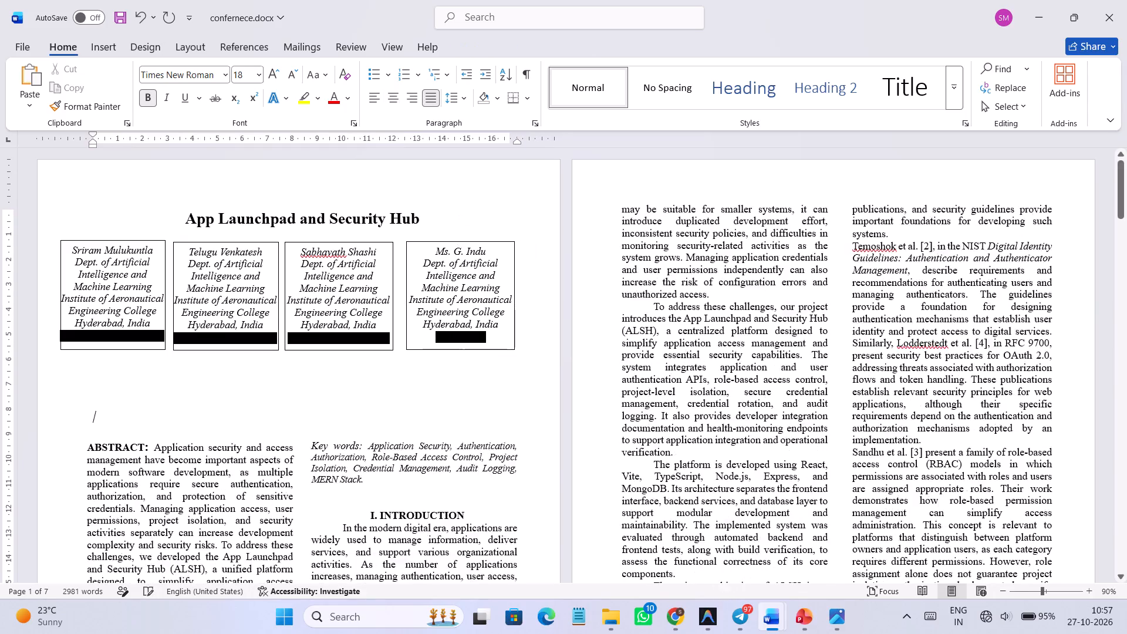
pyautogui.press('BackSpace')
pyautogui.press('BackSpace')
pyautogui.press('BackSpace')
pyautogui.press('BackSpace')
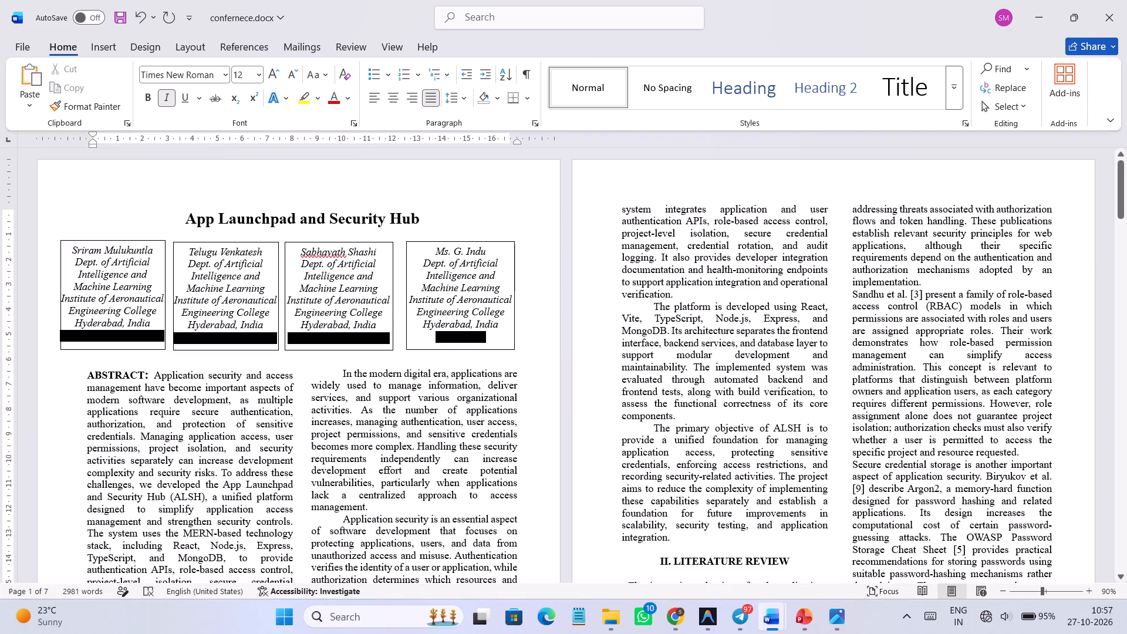
# Set the outline of the first author's box to white.
pyautogui.click(159, 239)
pyautogui.click(159, 241)
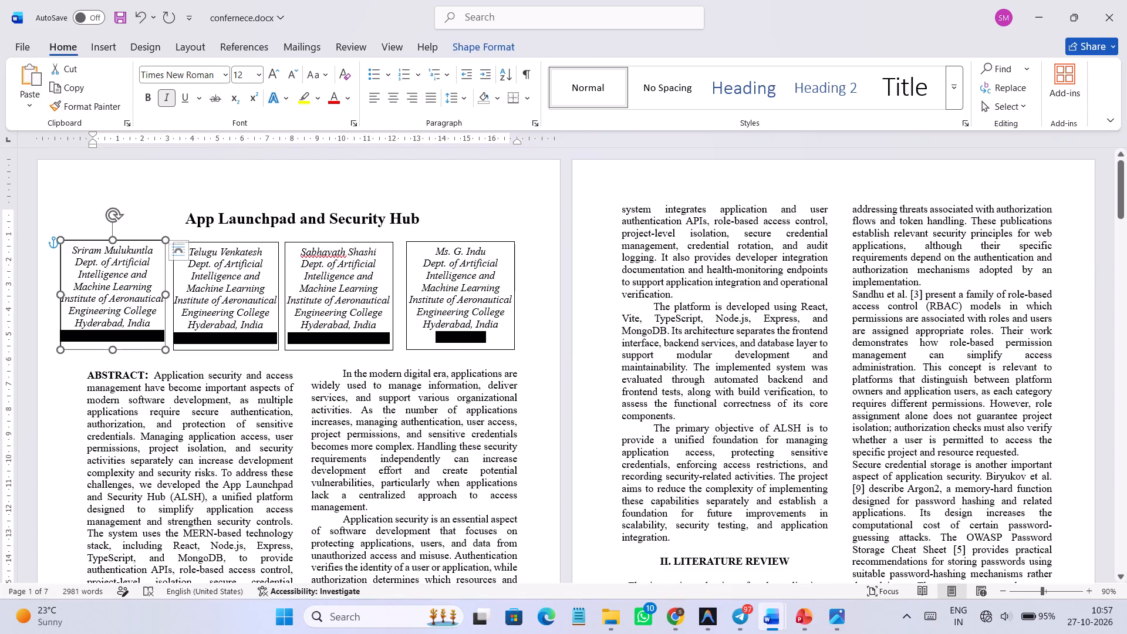
pyautogui.rightClick(159, 241)
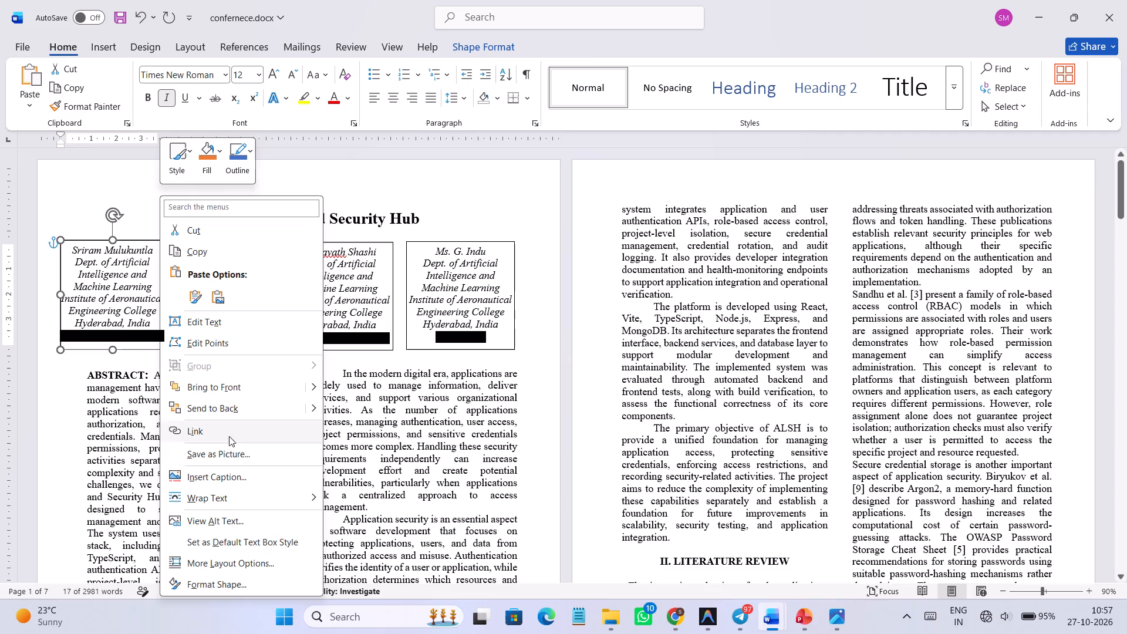
pyautogui.scroll(-1, 239, 575)
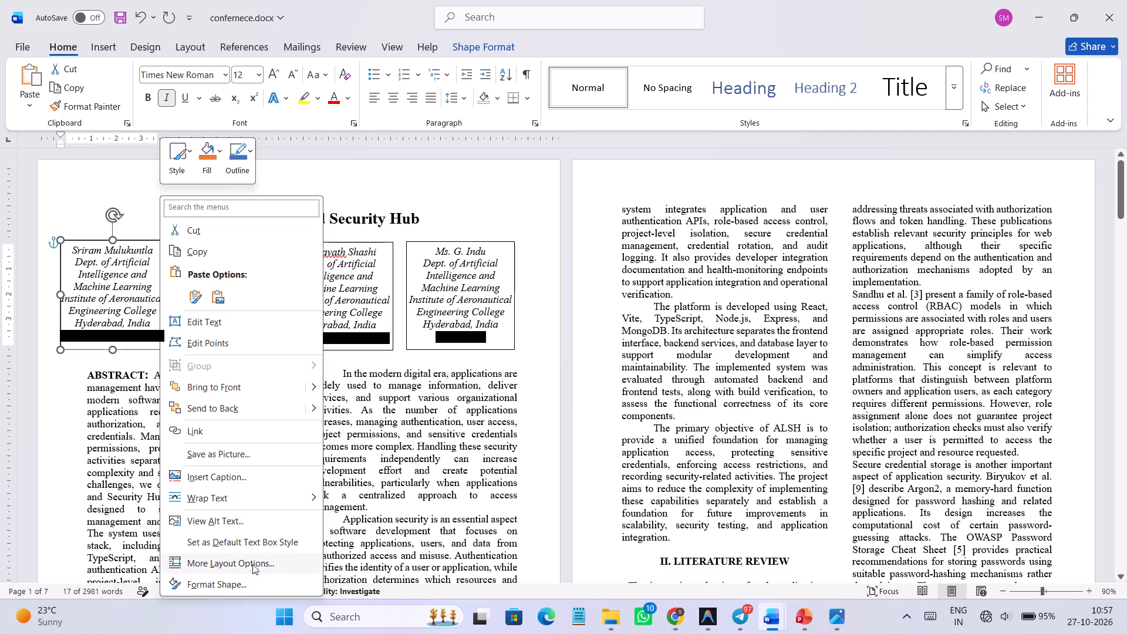
pyautogui.click(251, 151)
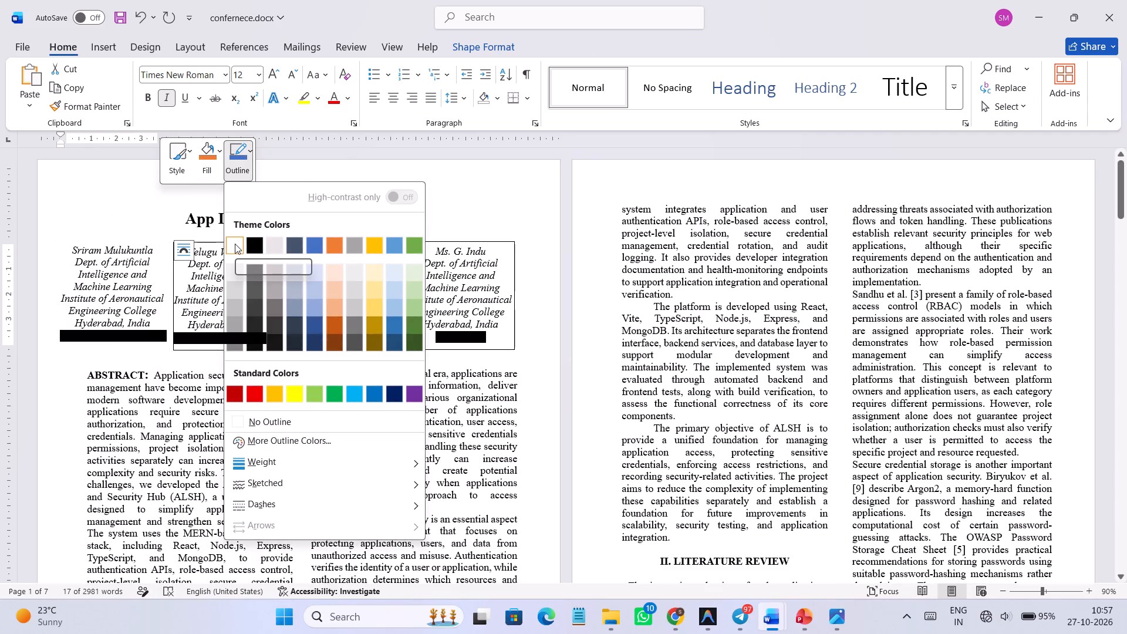
pyautogui.click(235, 244)
pyautogui.click(214, 259)
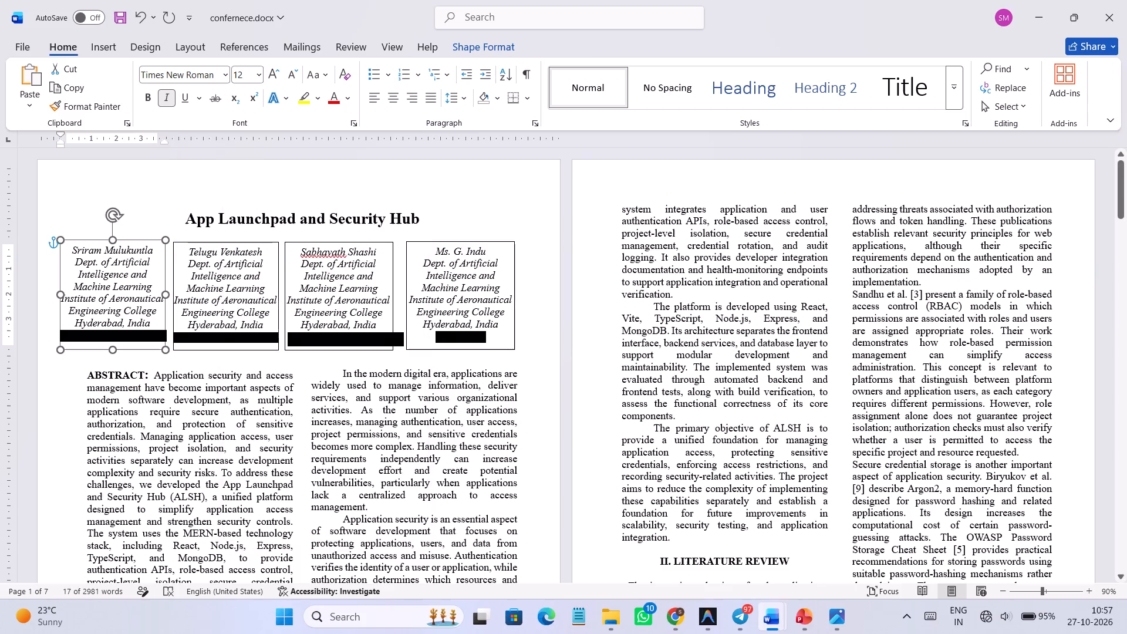
# Set the outline of the second author's box to white.
pyautogui.click(248, 241)
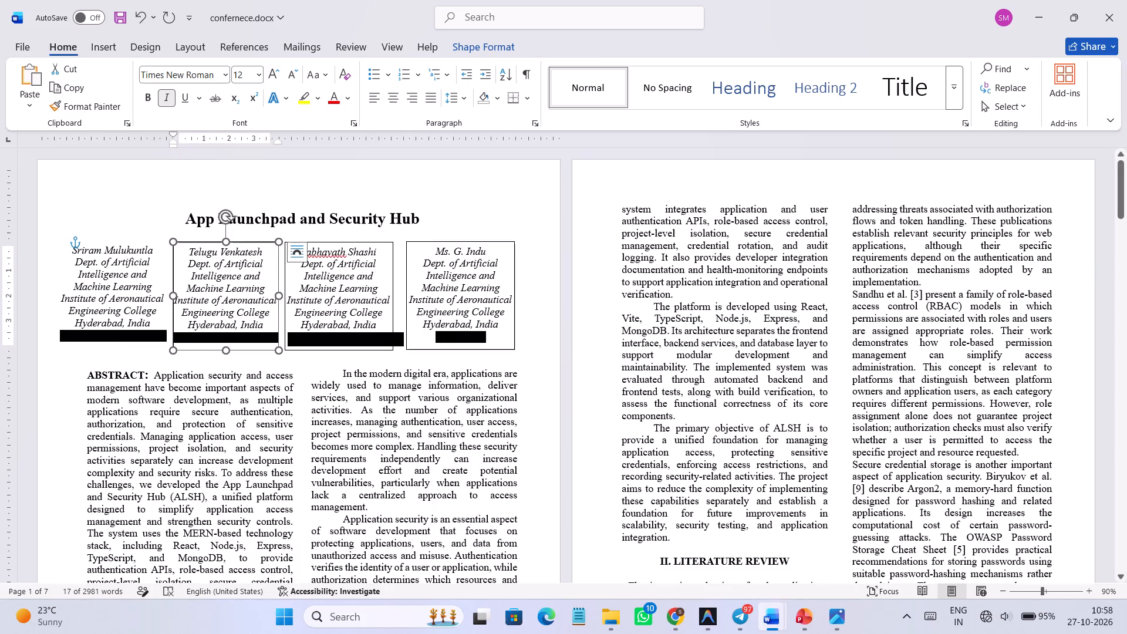
pyautogui.rightClick(248, 241)
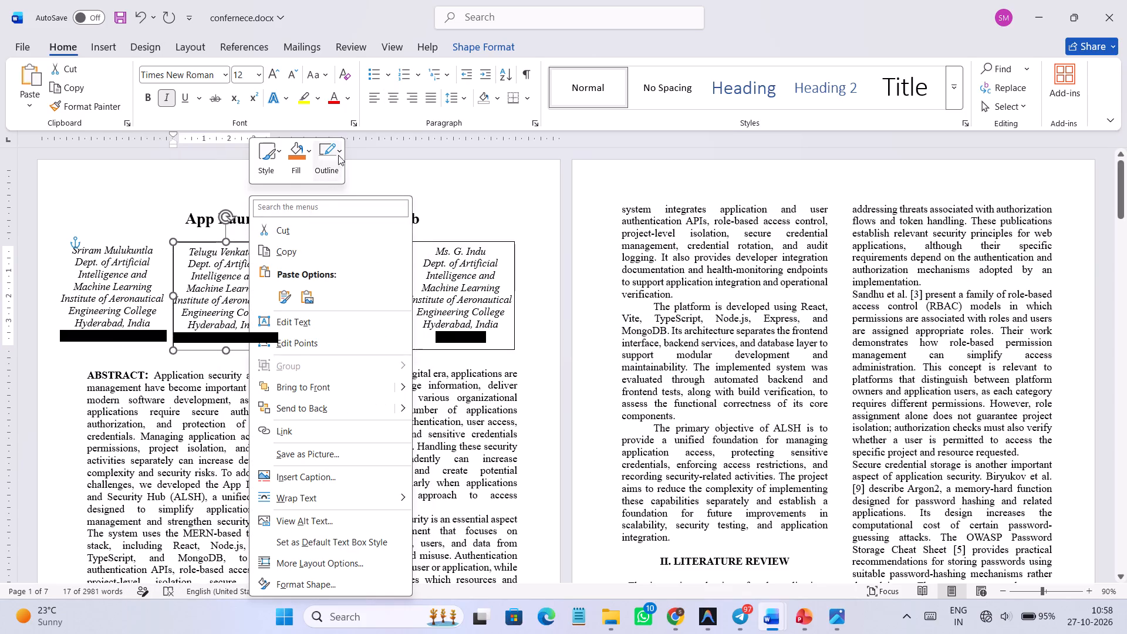
pyautogui.click(328, 158)
pyautogui.click(325, 246)
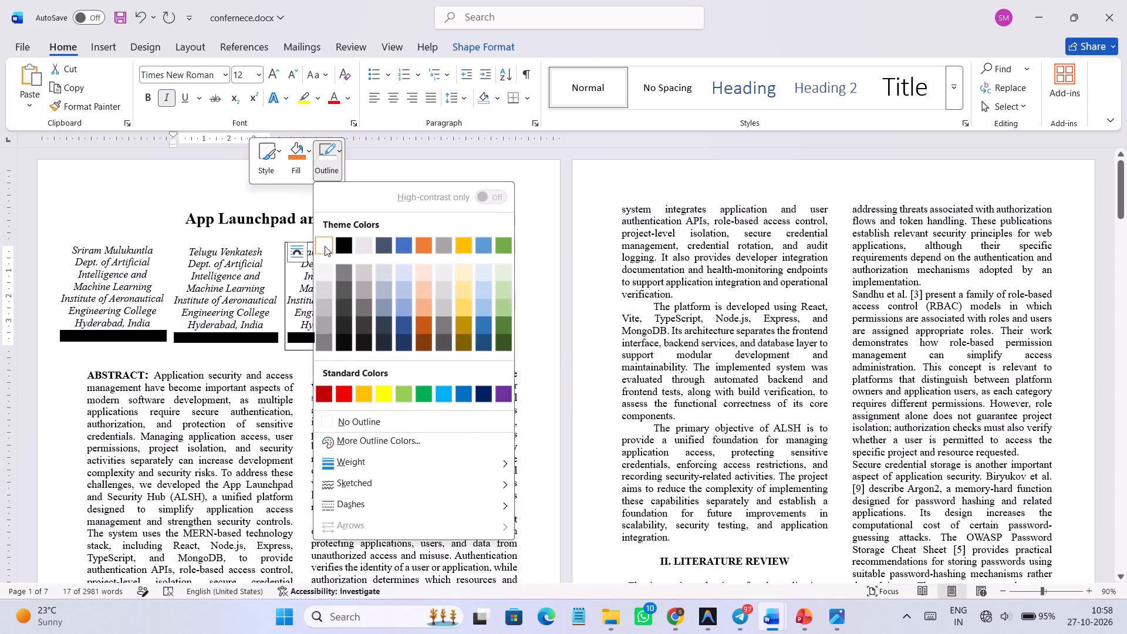
pyautogui.click(324, 274)
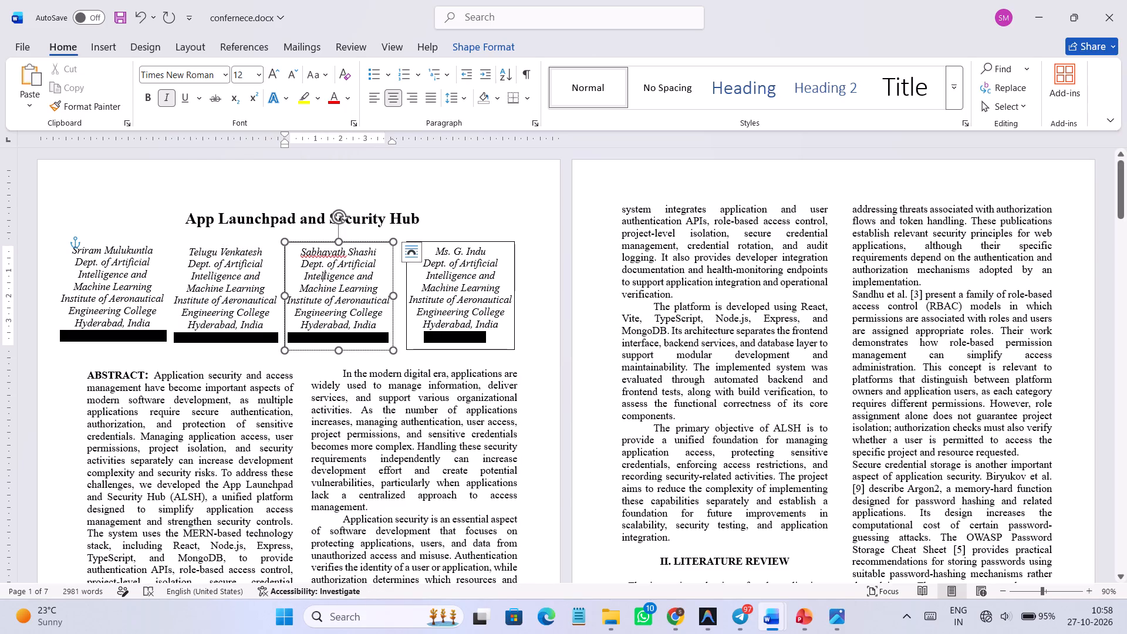
# Set the outline of the third author's box to white.
pyautogui.click(326, 241)
pyautogui.rightClick(326, 241)
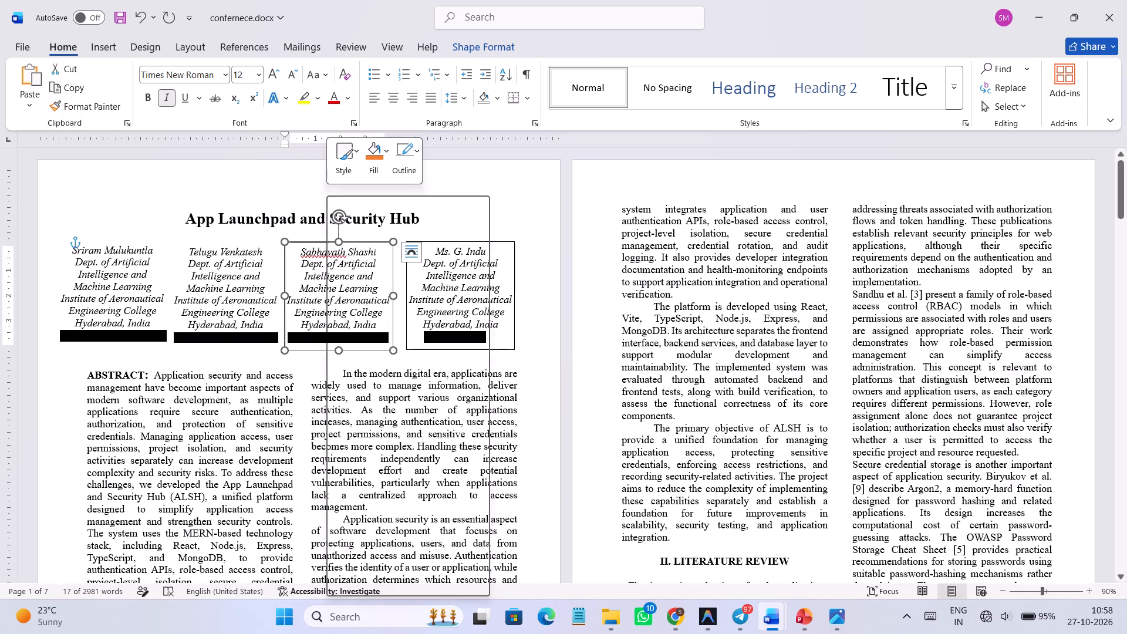
pyautogui.click(419, 160)
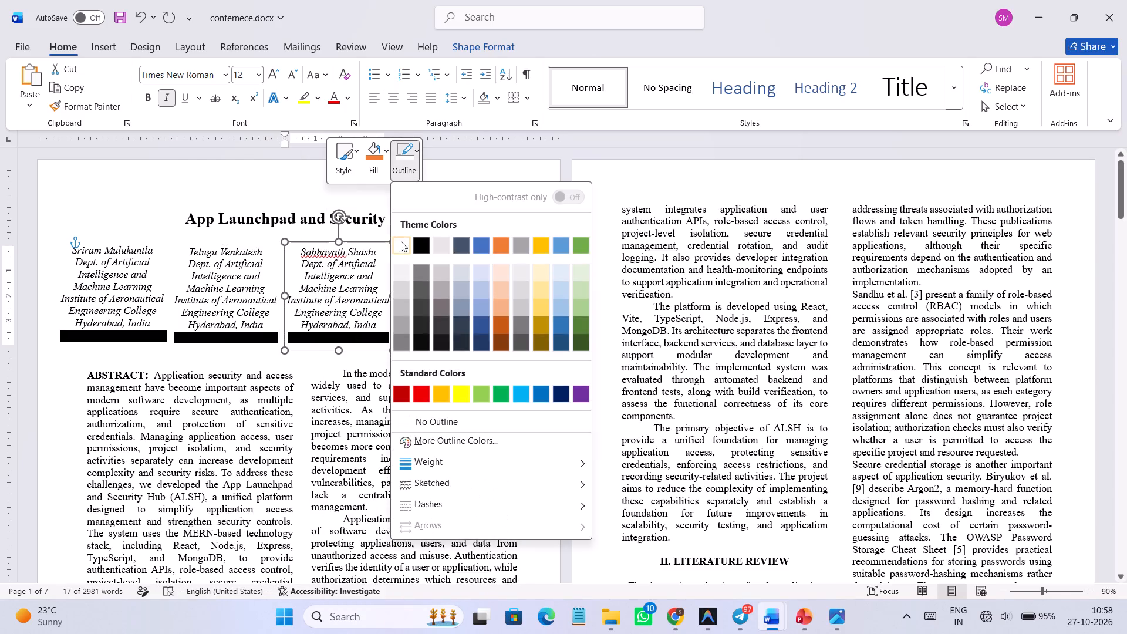
pyautogui.click(401, 243)
# Set the outline of the fourth author's box to white.
pyautogui.click(457, 304)
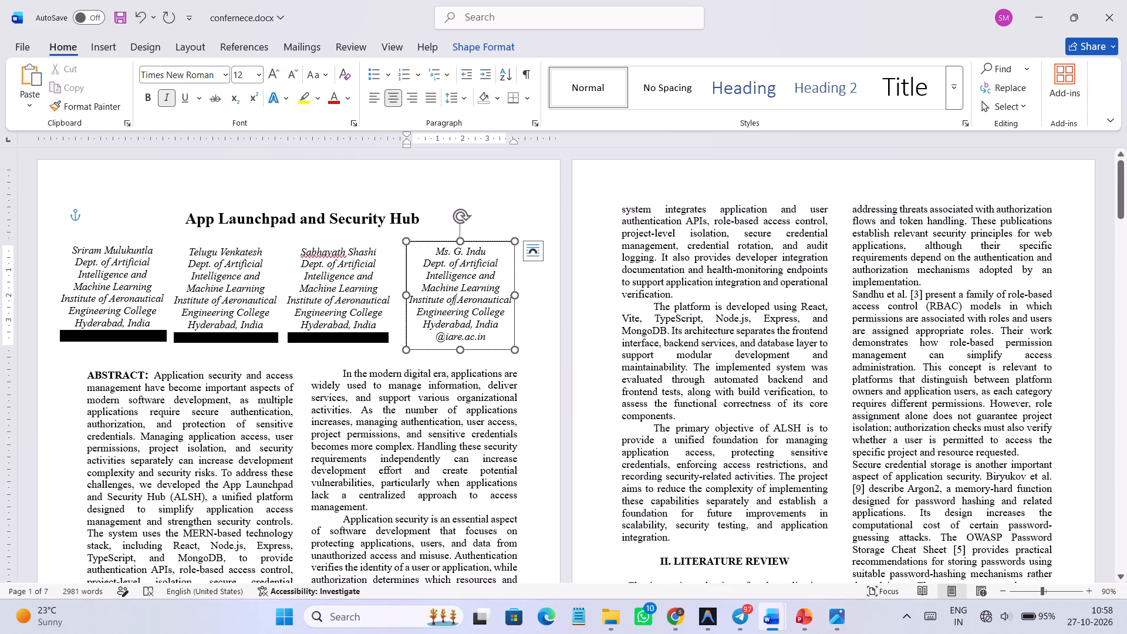
pyautogui.rightClick(466, 240)
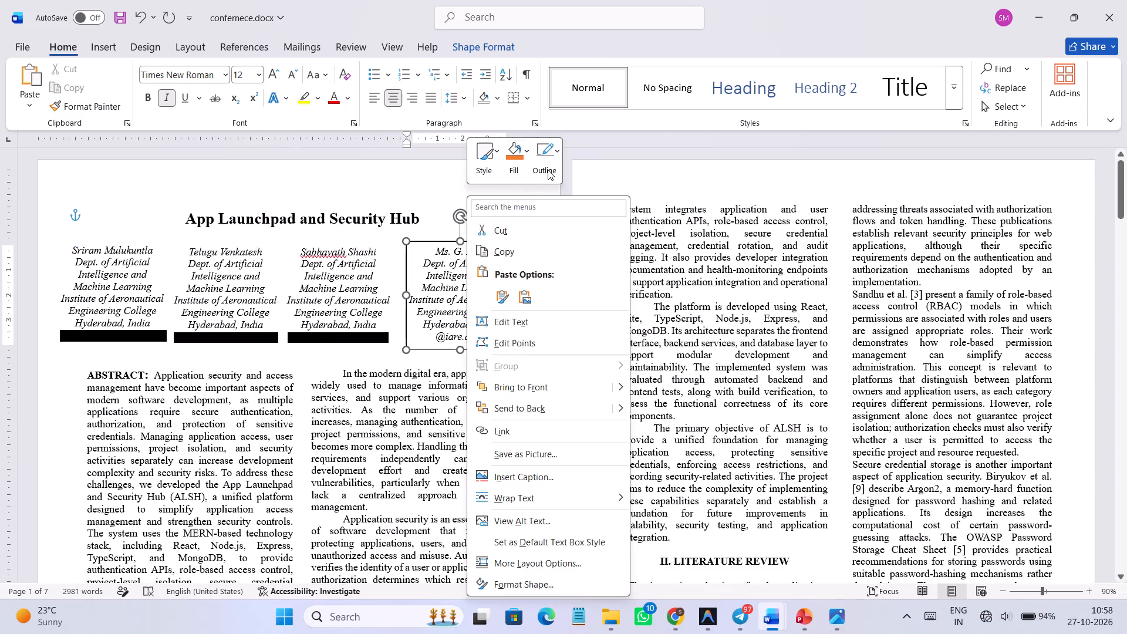
pyautogui.click(548, 170)
pyautogui.click(541, 245)
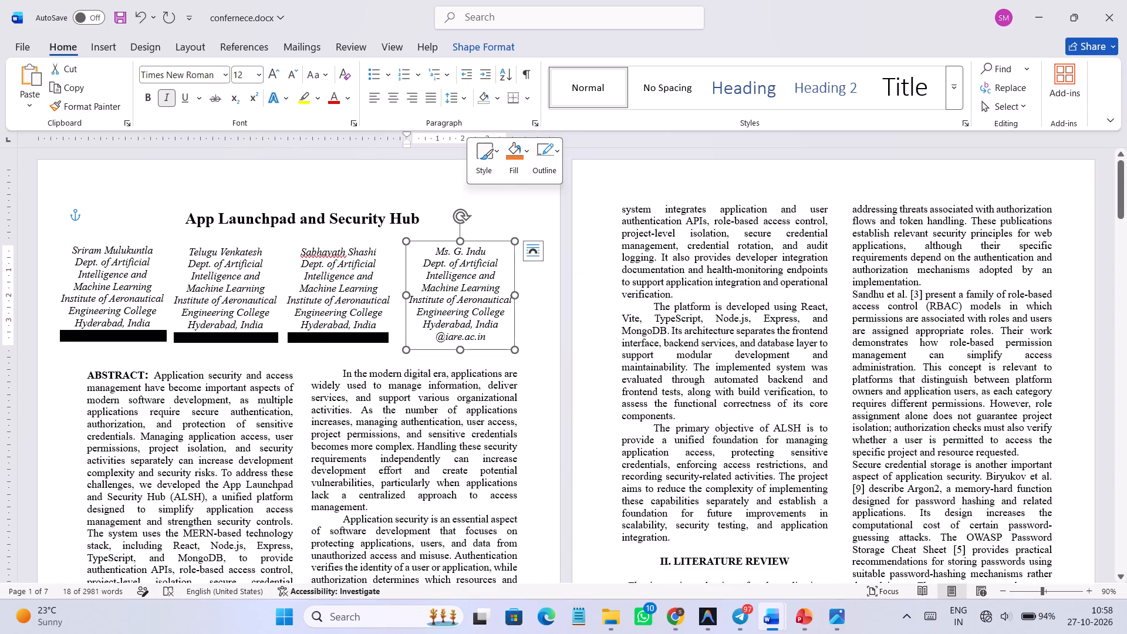
pyautogui.click(361, 355)
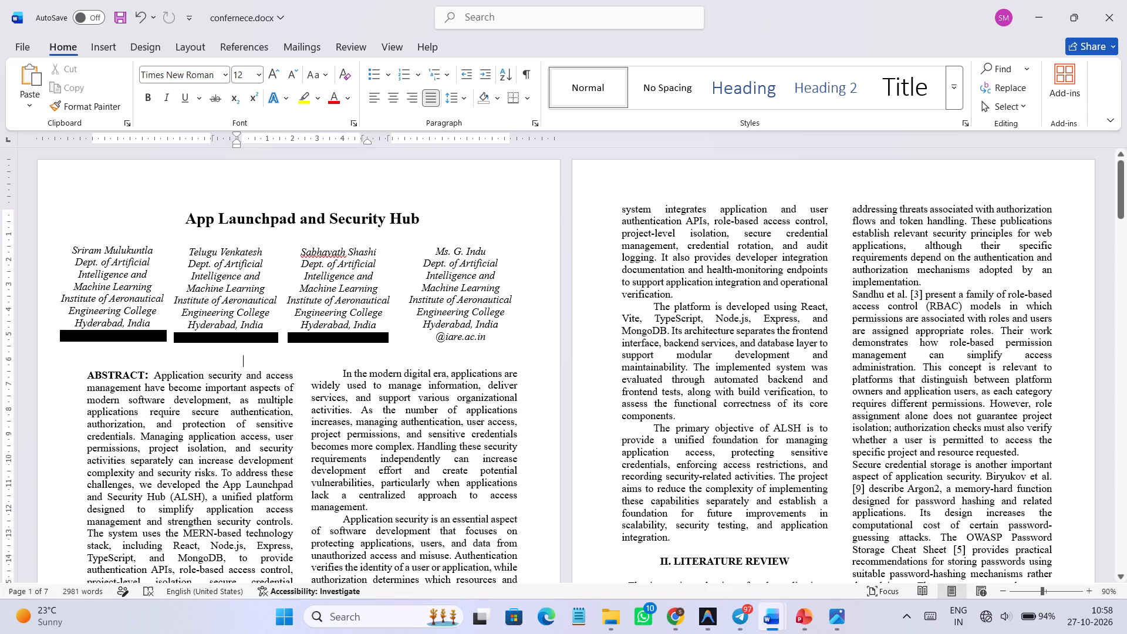
# Enter the missing user name before the domain in the fourth author's e-mail address.
pyautogui.click(436, 338)
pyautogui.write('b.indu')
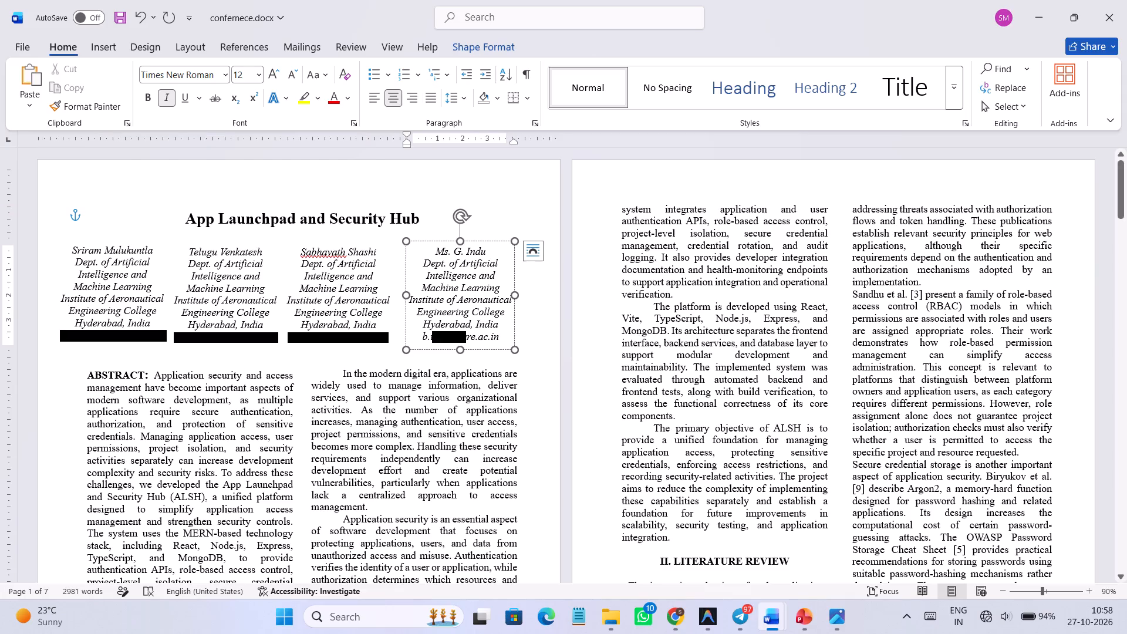
pyautogui.click(373, 350)
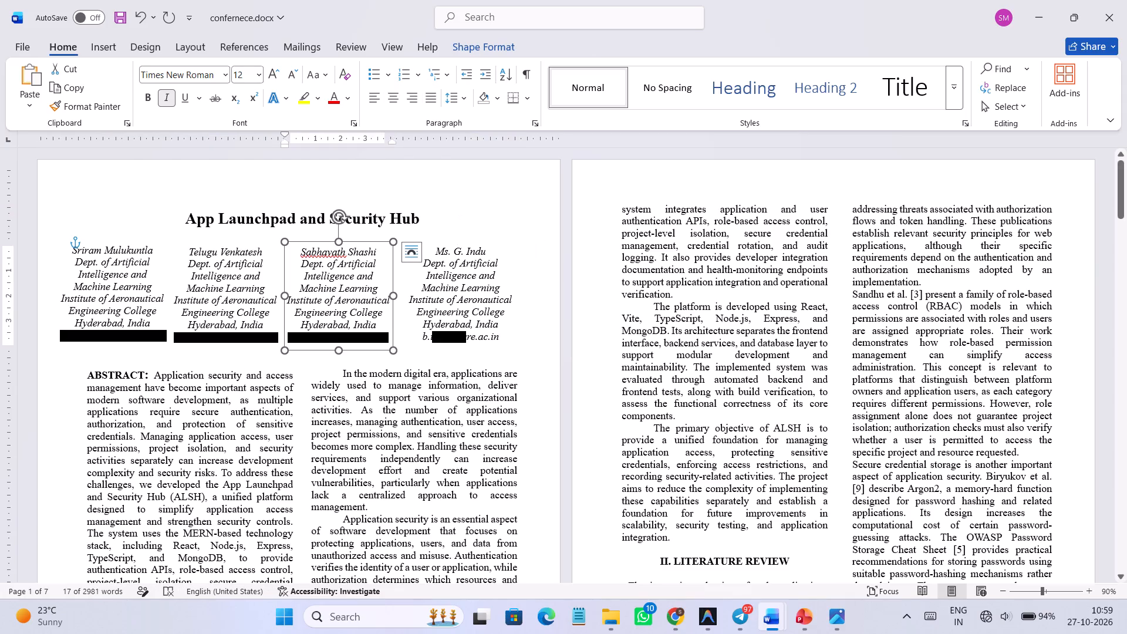
pyautogui.click(263, 402)
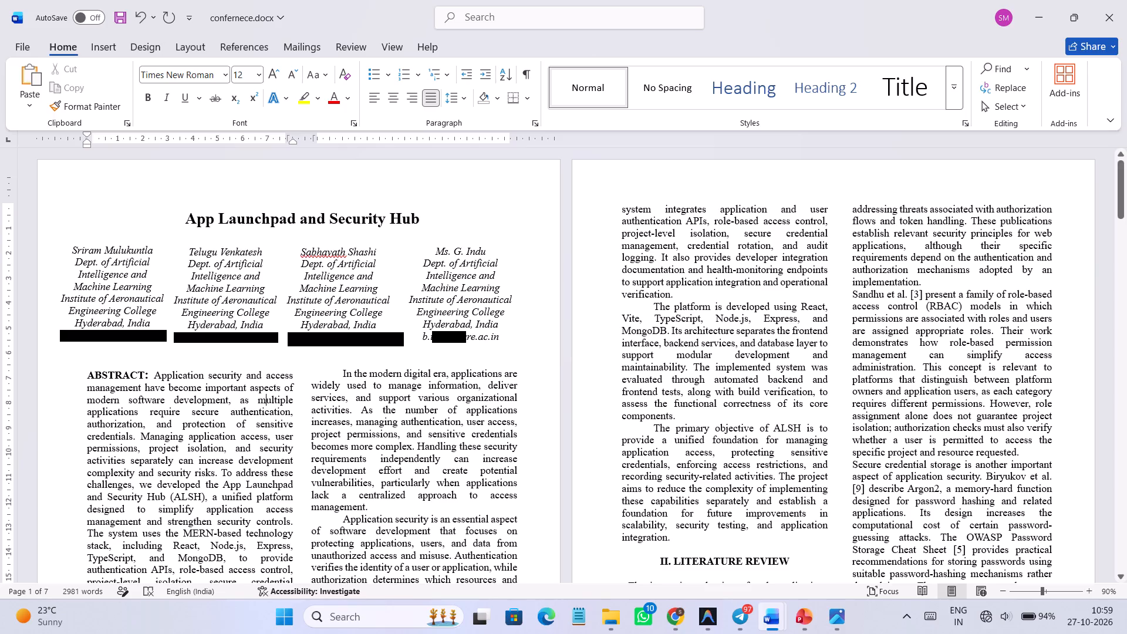
# Reorder the first author's name in the first box so that the surname comes before the given name.
pyautogui.click(110, 247)
pyautogui.press('Left')
pyautogui.press('BackSpace')
pyautogui.press('BackSpace')
pyautogui.press('BackSpace')
pyautogui.press('BackSpace')
pyautogui.press('BackSpace')
pyautogui.press('BackSpace')
pyautogui.press('BackSpace')
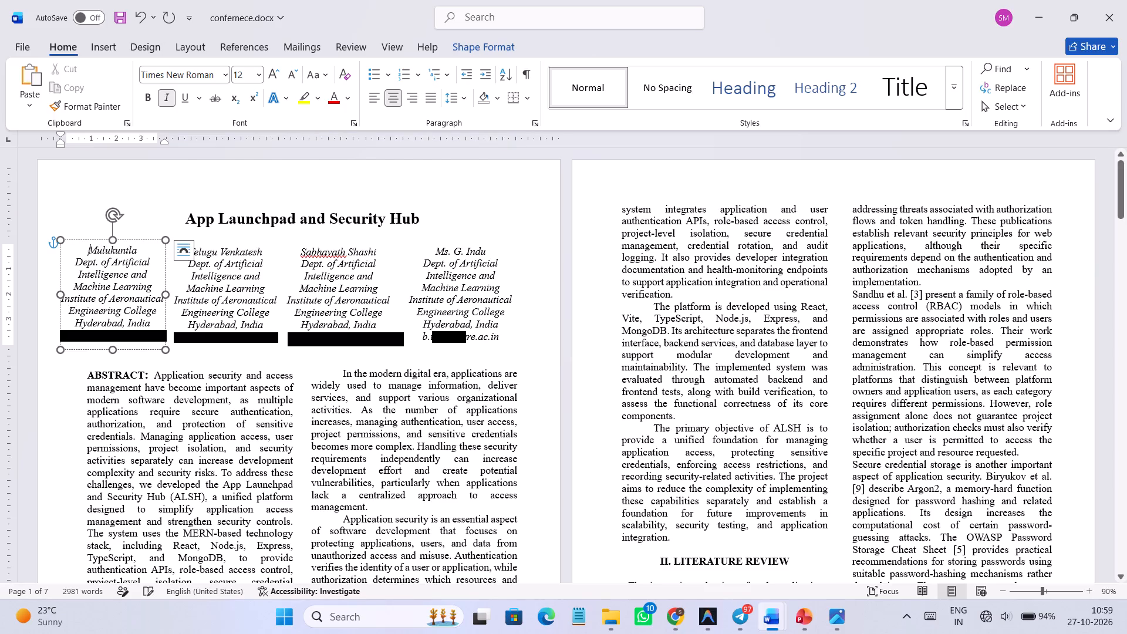
pyautogui.press('Right')
pyautogui.press('Right')
pyautogui.press('Right')
pyautogui.press('Right')
pyautogui.press('Right')
pyautogui.press('Right')
pyautogui.press('Right')
pyautogui.press('Right')
pyautogui.press('Right')
pyautogui.press('Right')
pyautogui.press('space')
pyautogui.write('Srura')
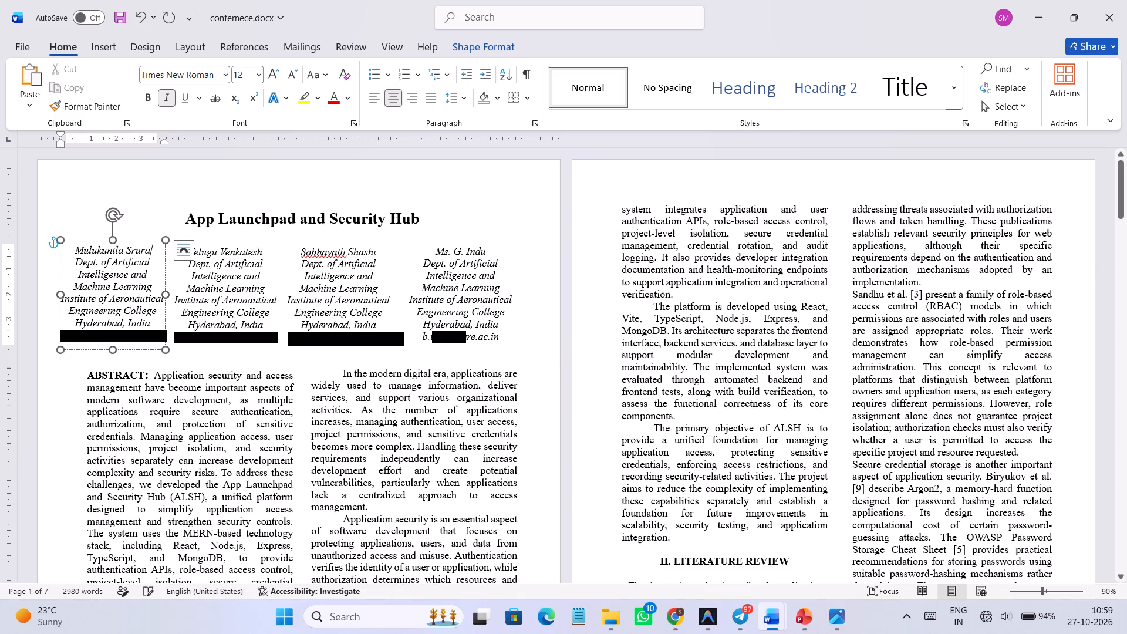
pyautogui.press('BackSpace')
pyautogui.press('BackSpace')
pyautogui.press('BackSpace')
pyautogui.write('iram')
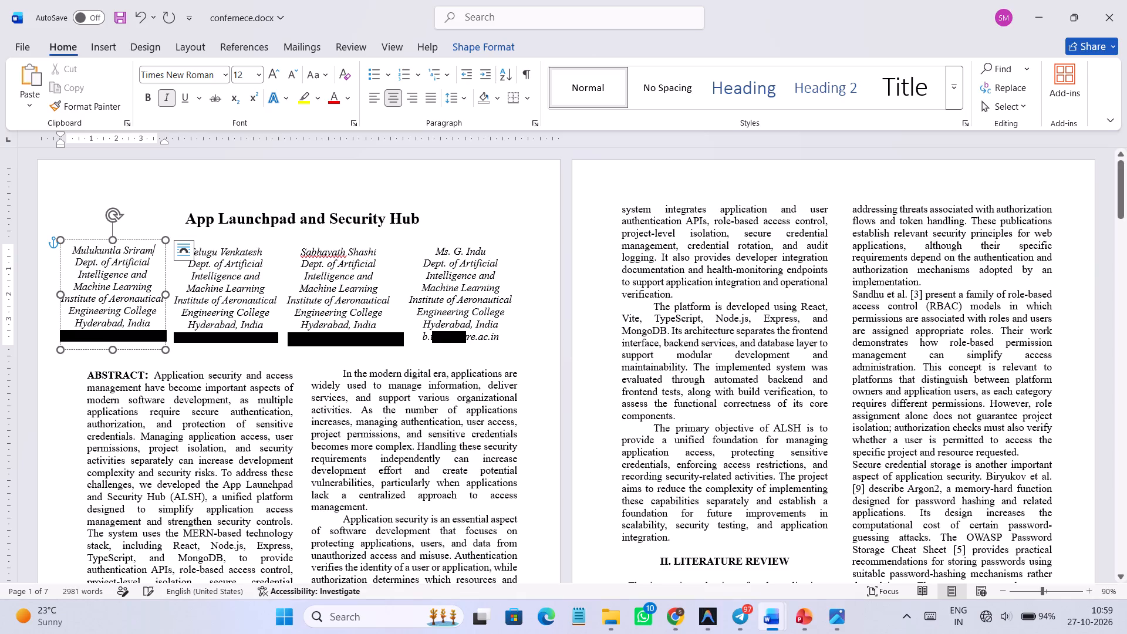
pyautogui.click(207, 366)
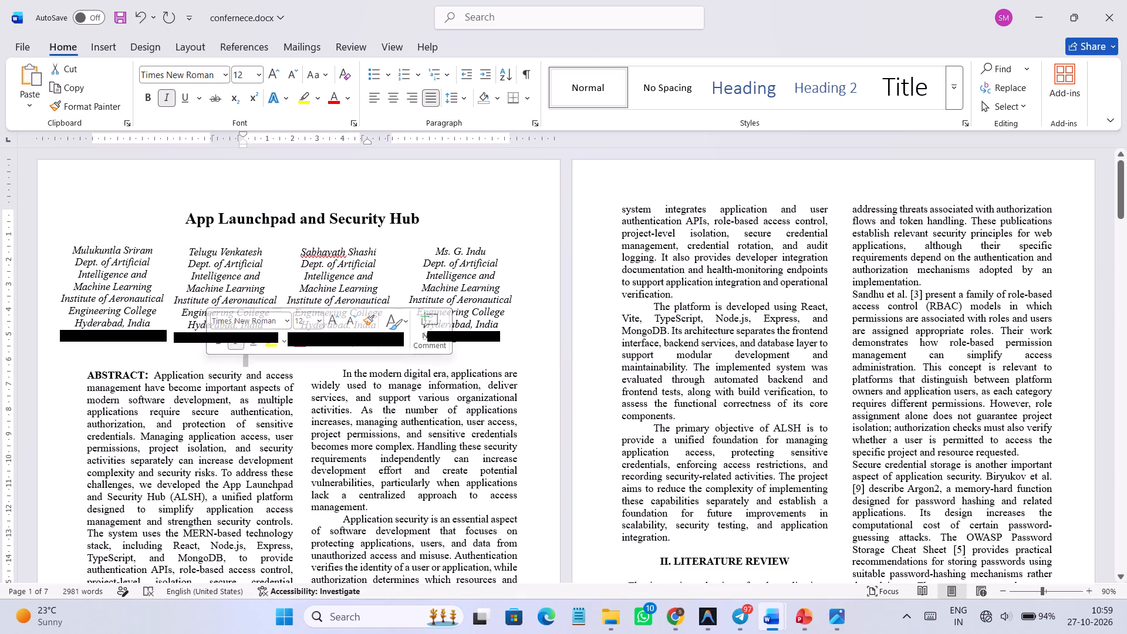
pyautogui.click(177, 436)
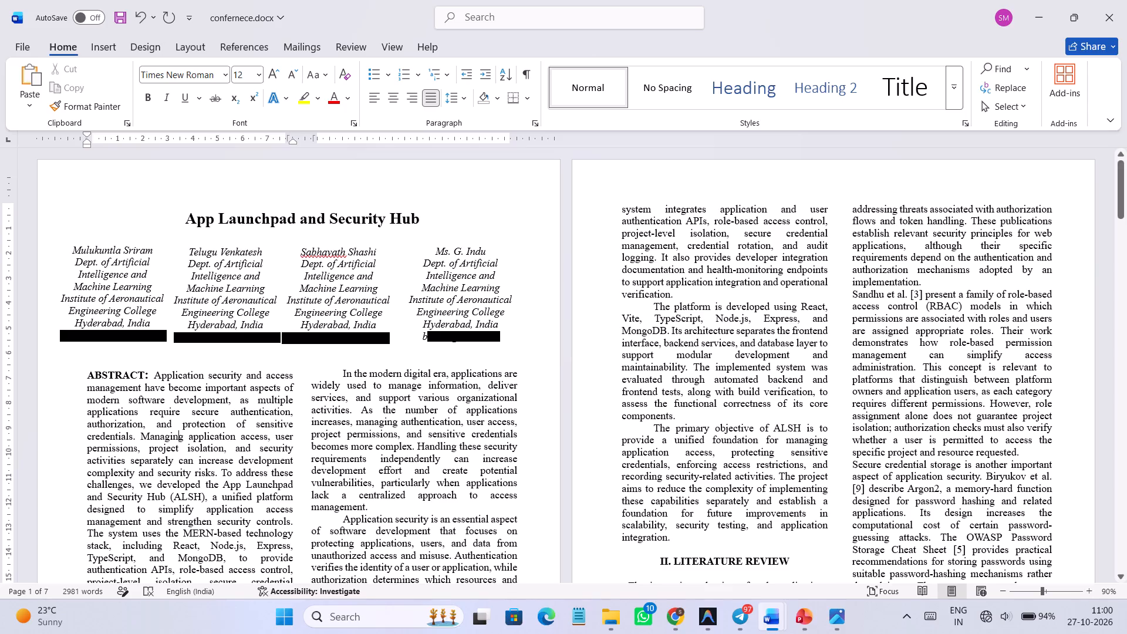
# Save the conference paper document under its existing file name.
pyautogui.hotkey('ctrl', 's')
pyautogui.hotkey('ctrl', 's')
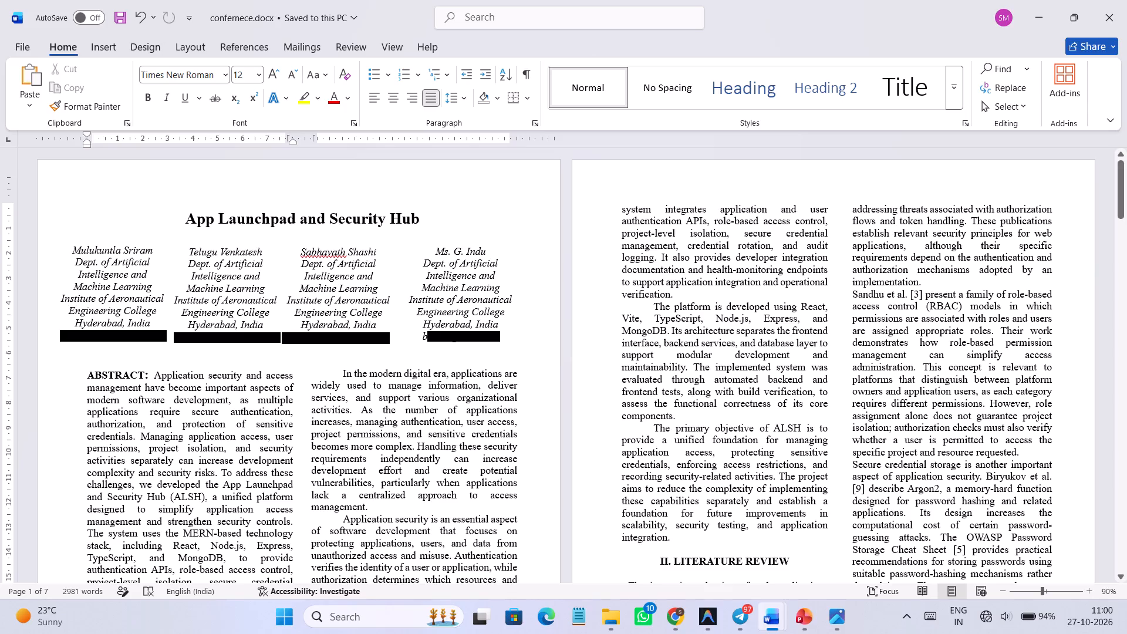
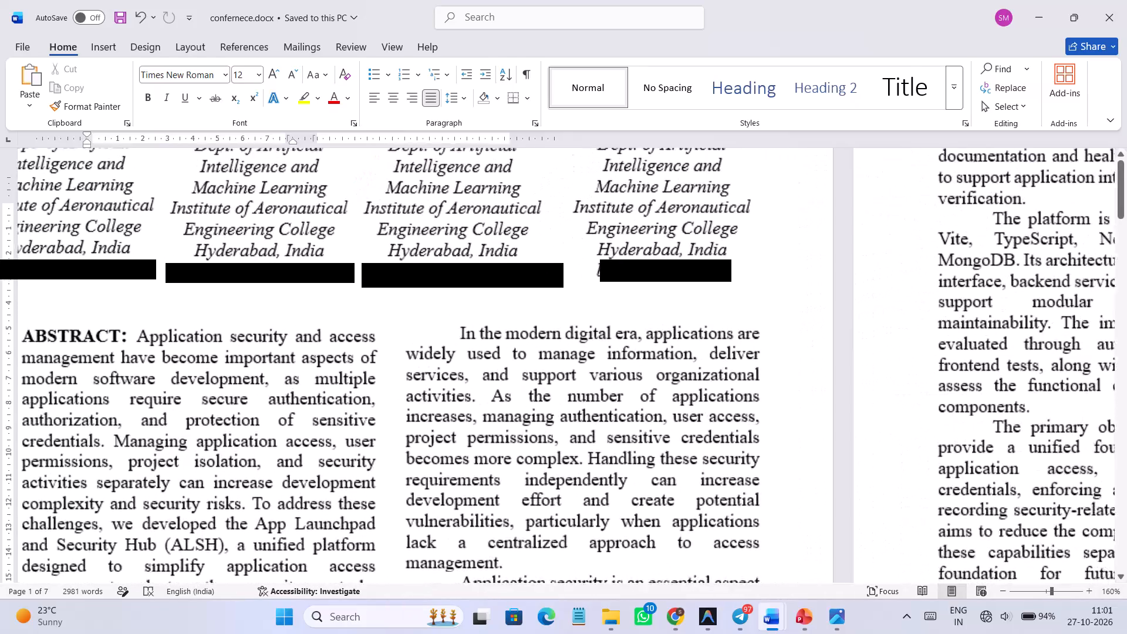
# Increase the font size of the App Launchpad and Security Hub title to 24.
pyautogui.scroll(2, 437, 332)
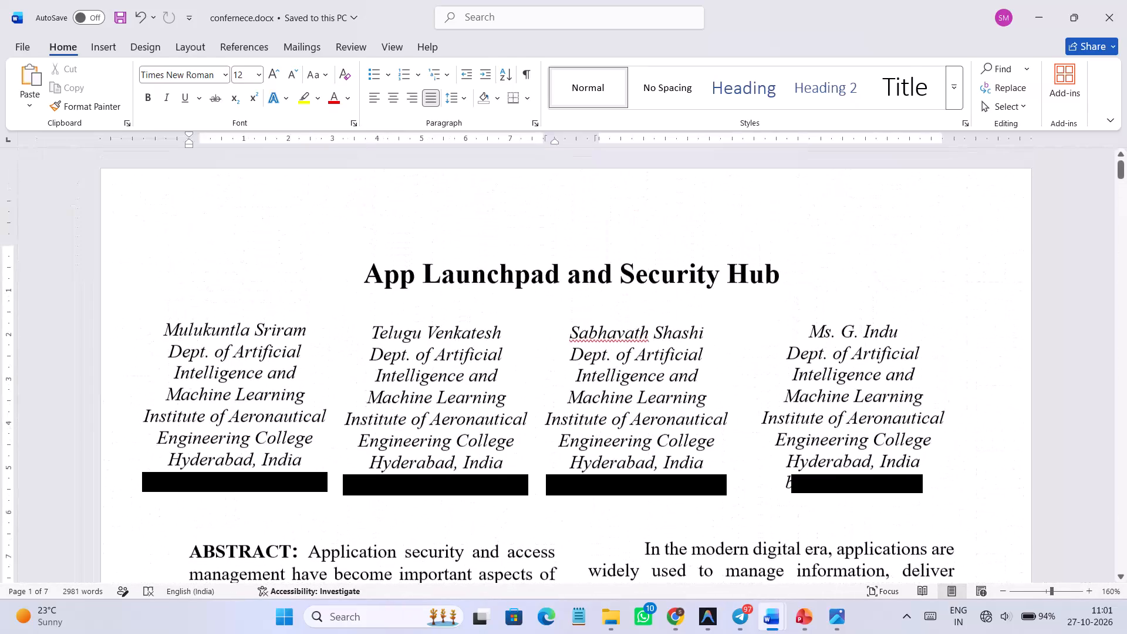
pyautogui.scroll(-2, 437, 332)
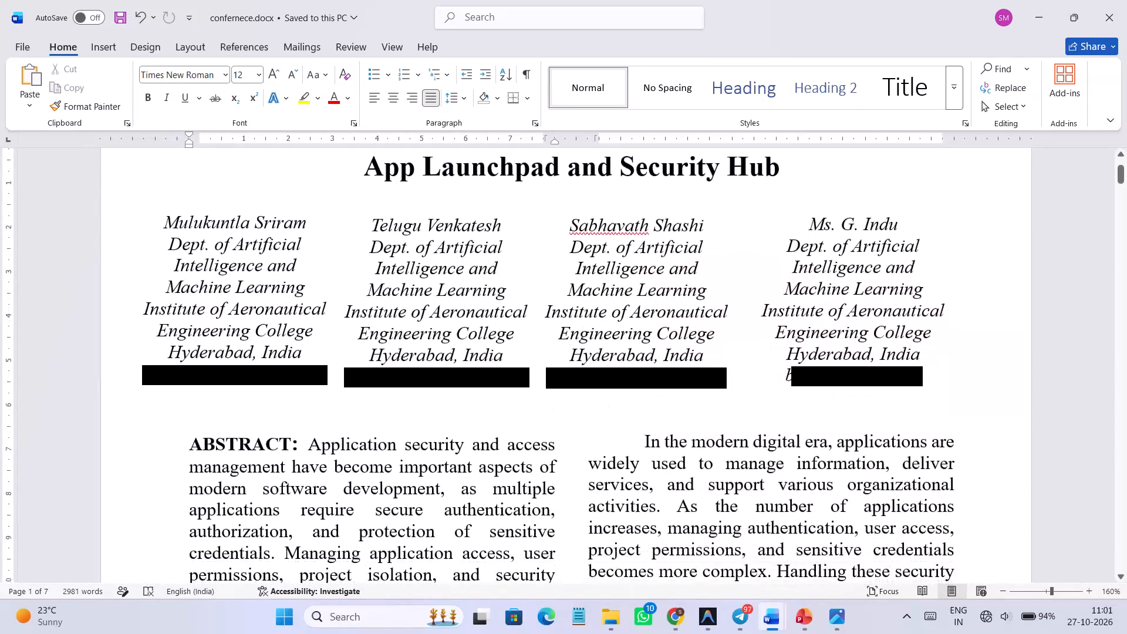
pyautogui.scroll(1, 447, 322)
pyautogui.scroll(-1, 447, 322)
pyautogui.keyDown('ctrl'); pyautogui.scroll(-6, 447, 322); pyautogui.keyUp('ctrl')
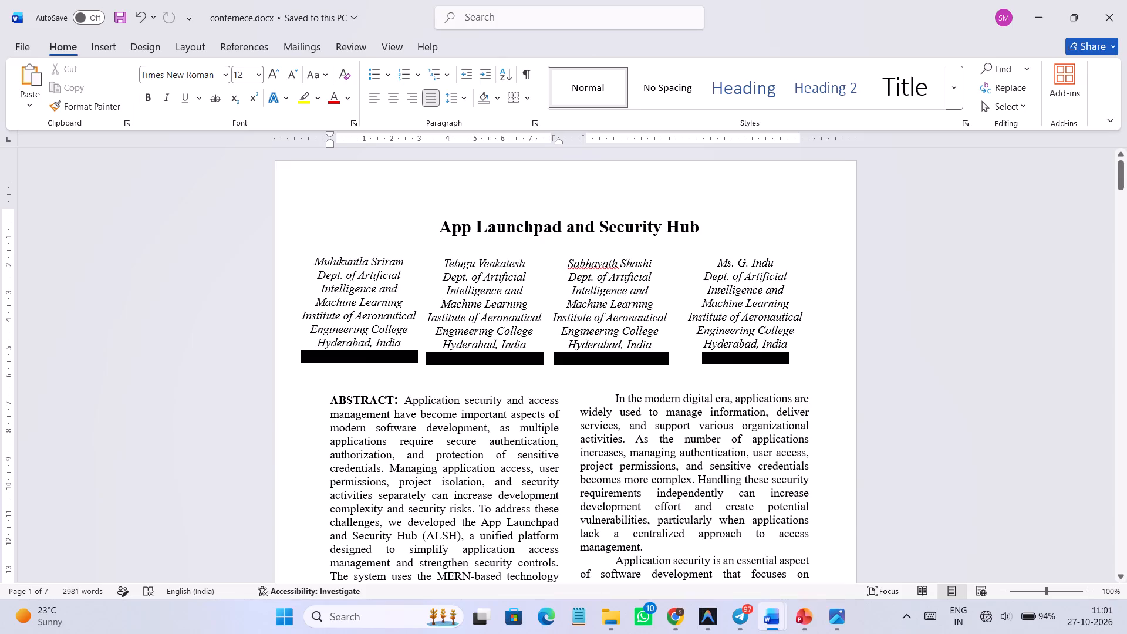
pyautogui.moveTo(694, 227); pyautogui.dragTo(443, 225)
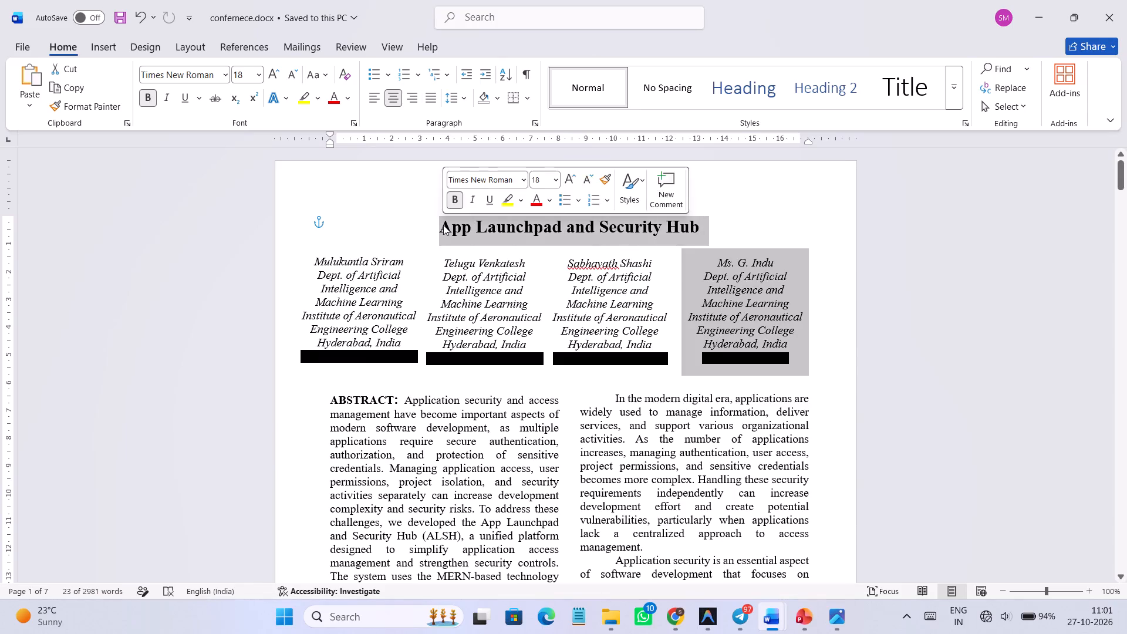
pyautogui.tripleClick(443, 225)
pyautogui.doubleClick(443, 225)
pyautogui.click(571, 225)
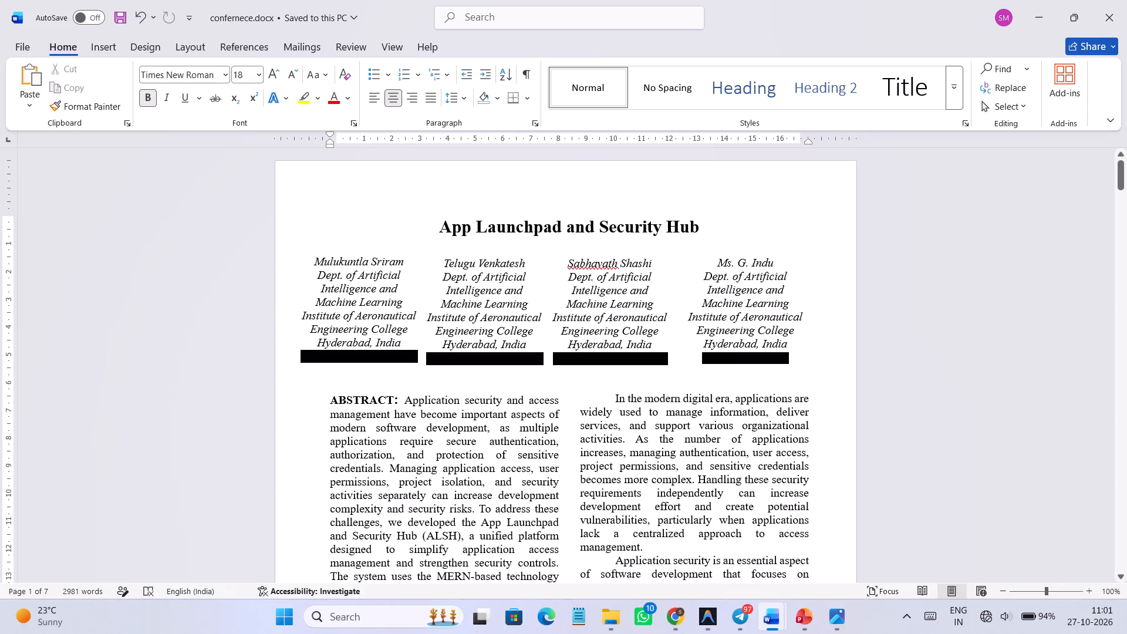
pyautogui.moveTo(707, 227); pyautogui.dragTo(458, 217)
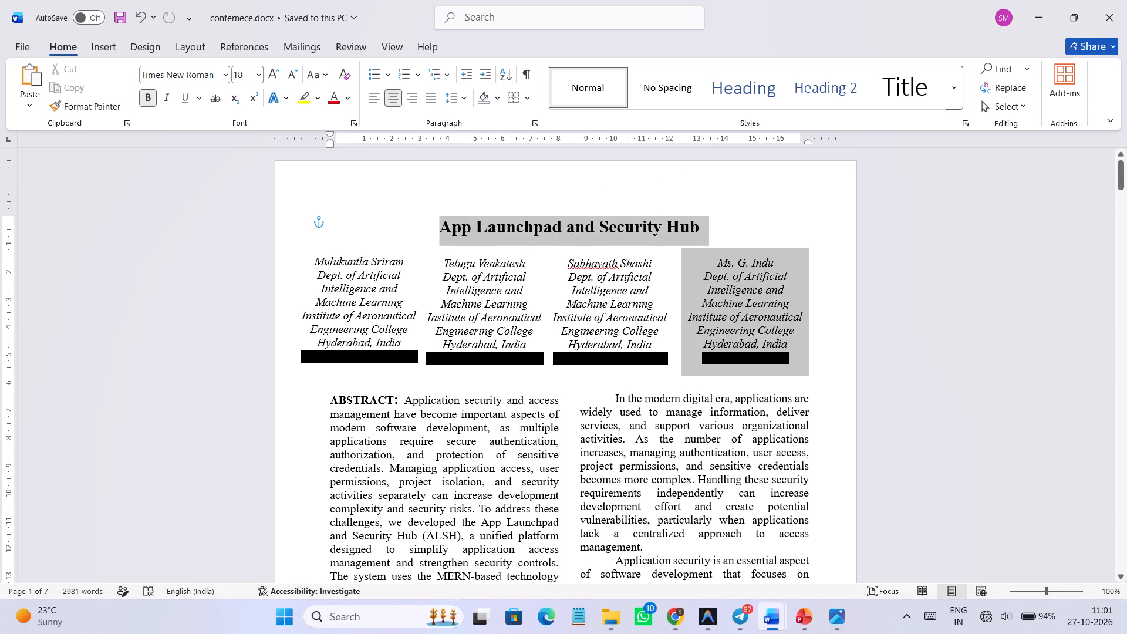
pyautogui.moveTo(458, 217); pyautogui.dragTo(446, 221)
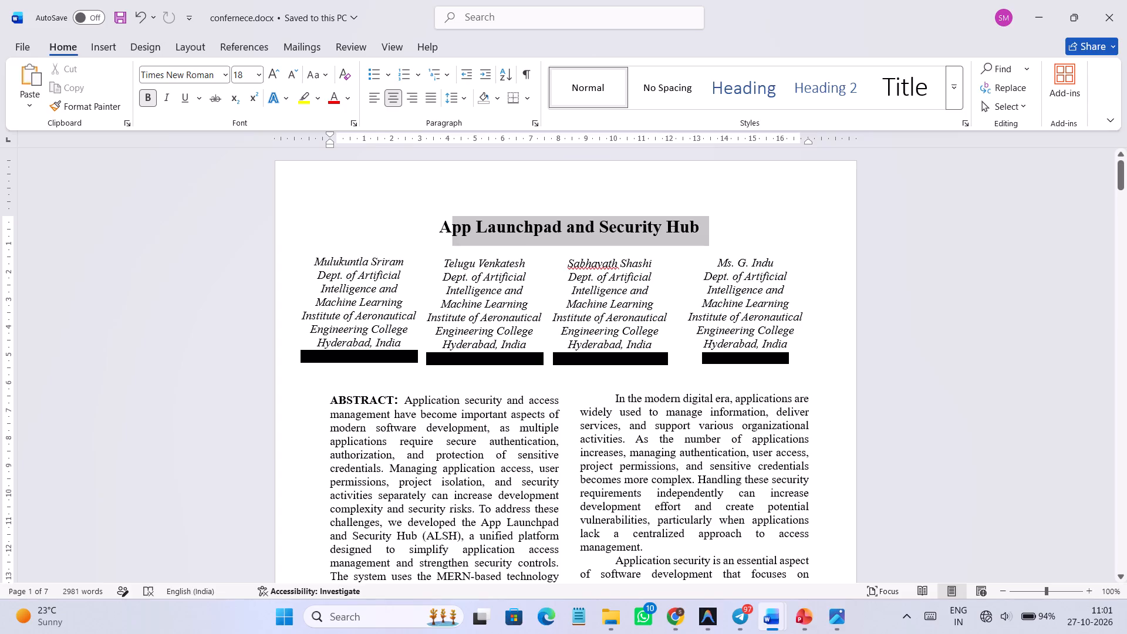
pyautogui.moveTo(446, 221); pyautogui.dragTo(452, 221)
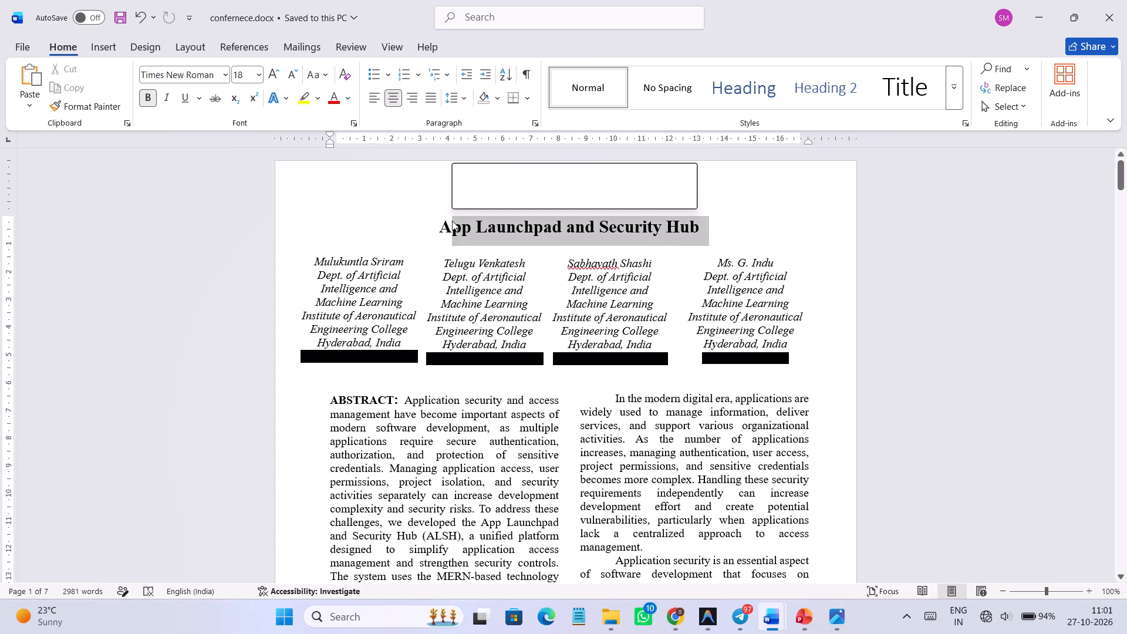
pyautogui.click(452, 221)
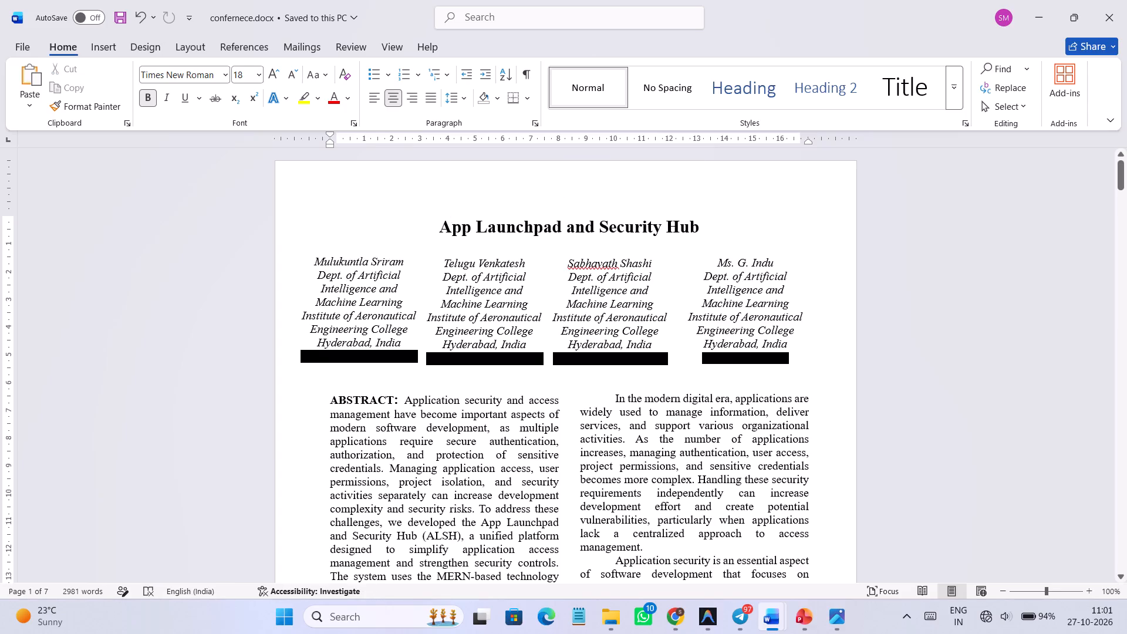
pyautogui.moveTo(443, 222); pyautogui.dragTo(694, 215)
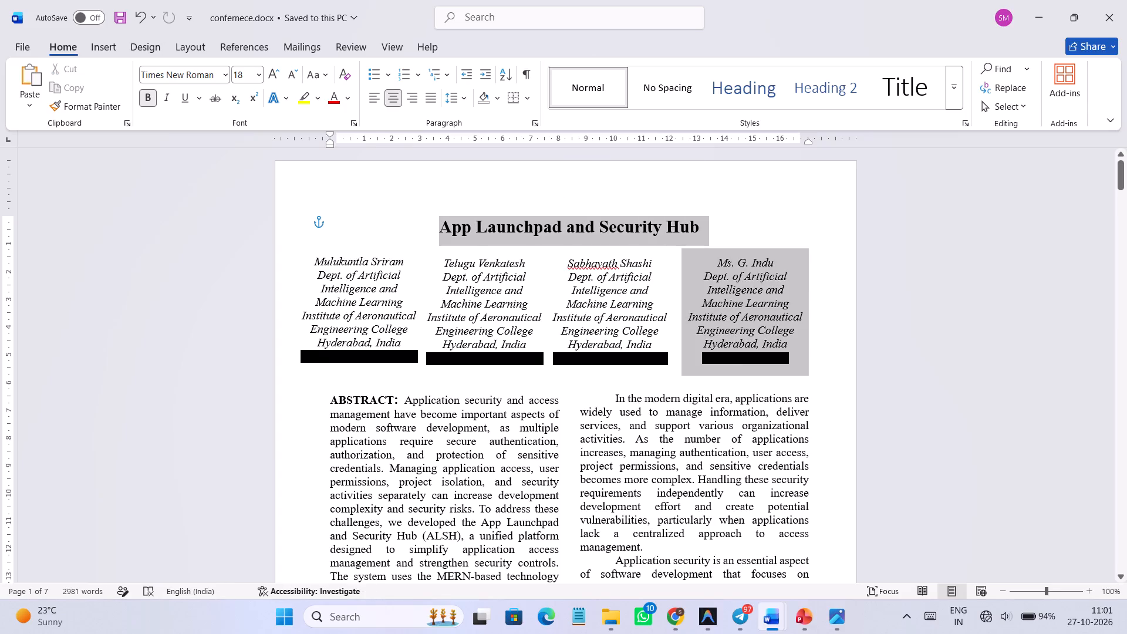
pyautogui.moveTo(694, 215); pyautogui.dragTo(684, 216)
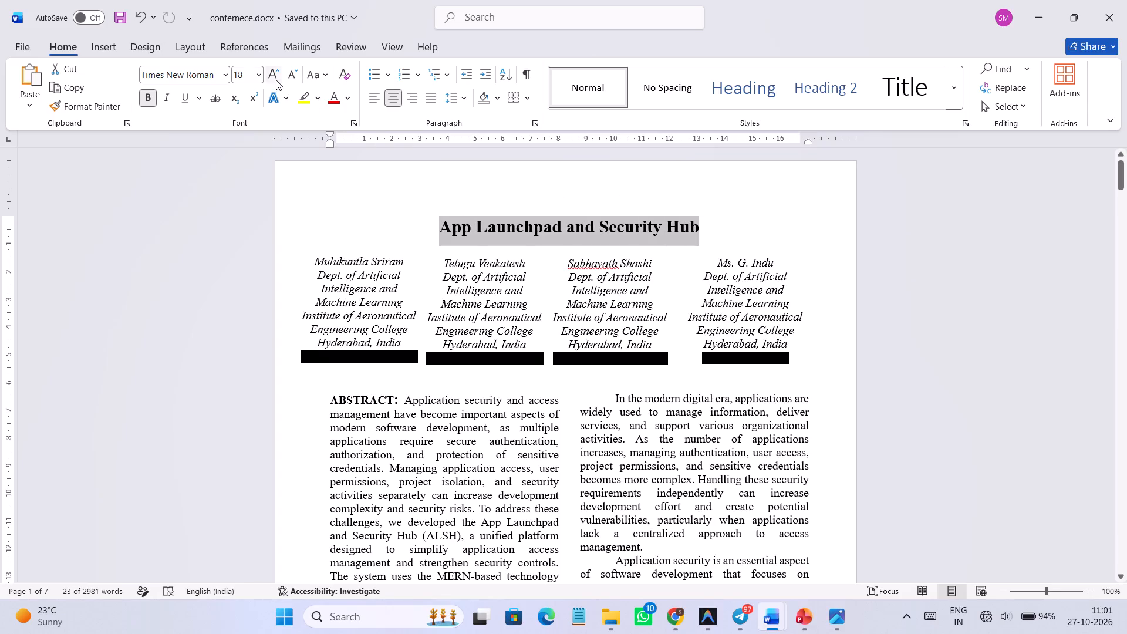
pyautogui.click(276, 80)
pyautogui.click(276, 80)
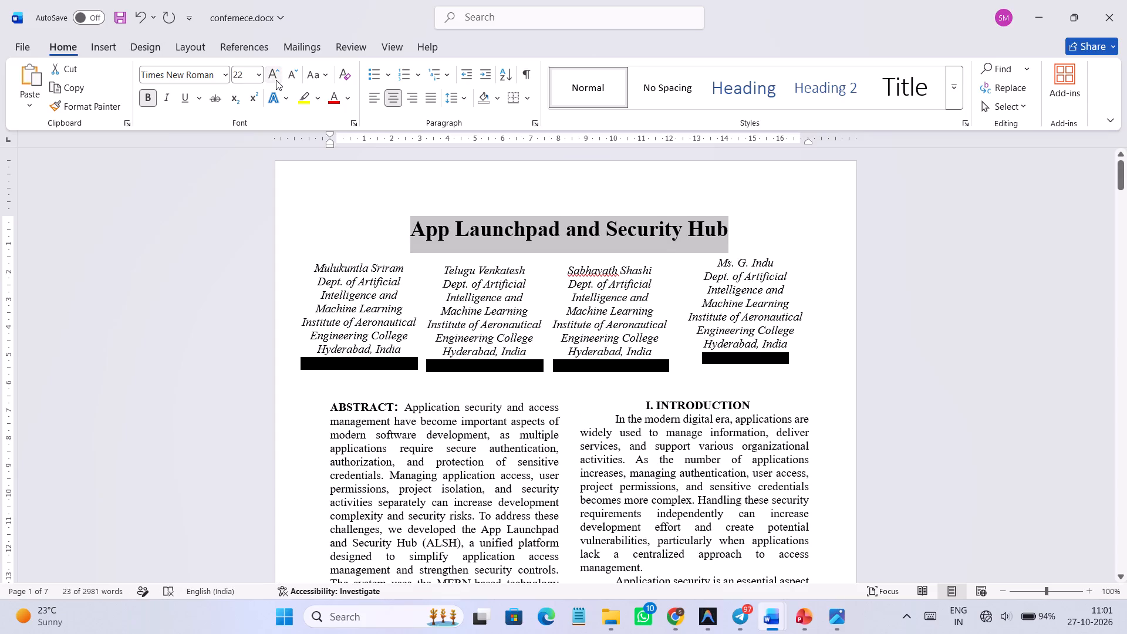
pyautogui.click(276, 80)
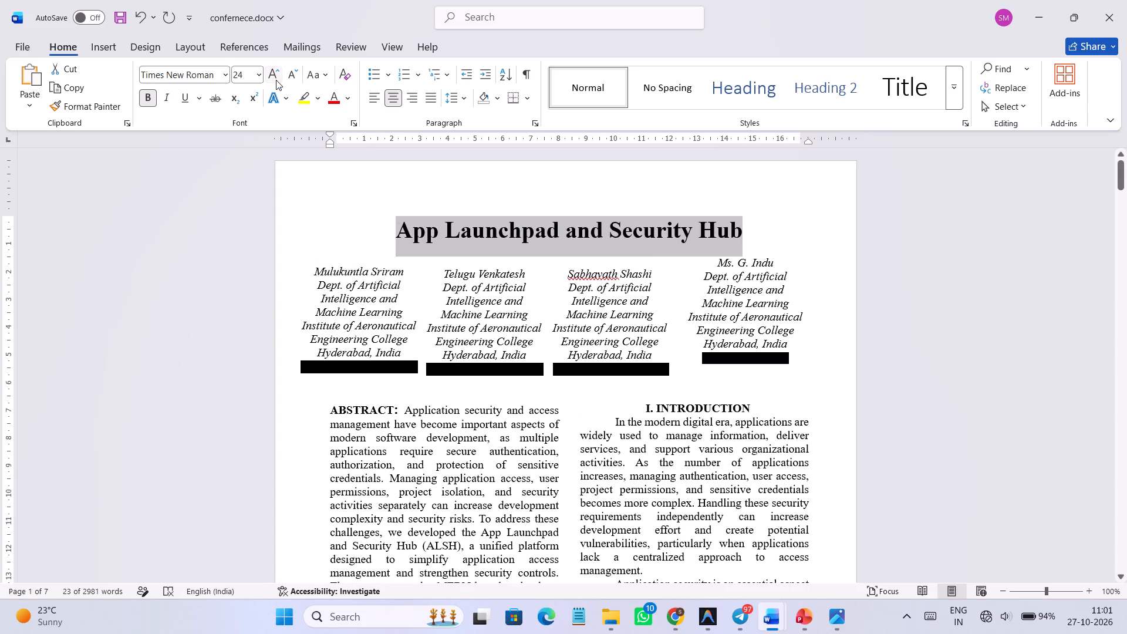
# Shift the fourth author's text box slightly down to line it up with the other three author blocks below the title.
pyautogui.click(561, 288)
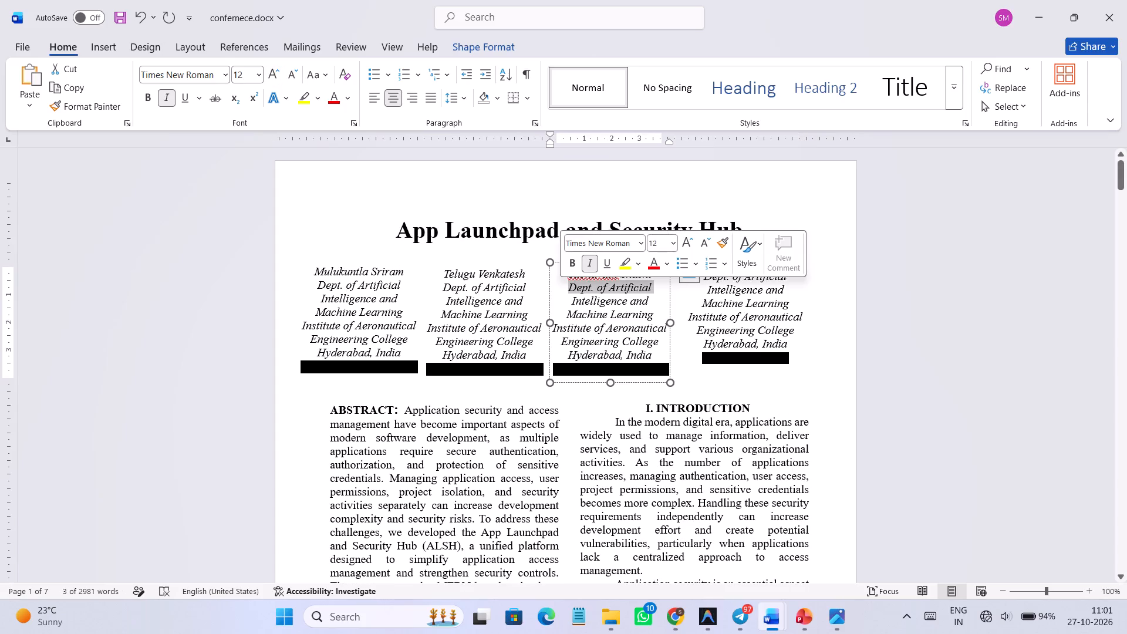
pyautogui.click(309, 183)
pyautogui.click(590, 259)
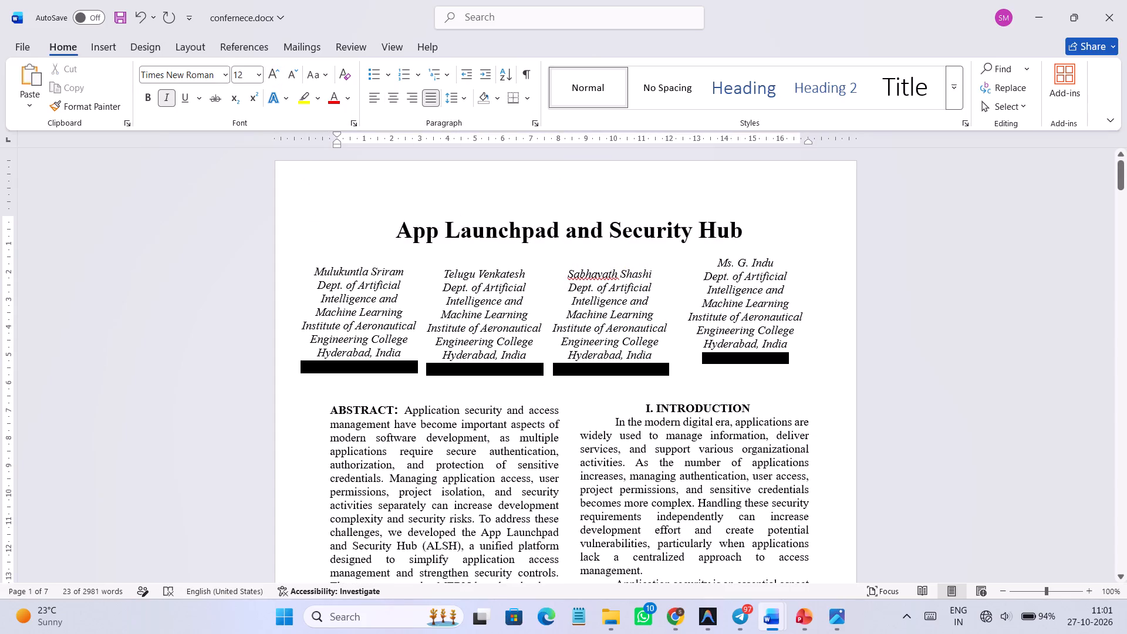
pyautogui.click(718, 268)
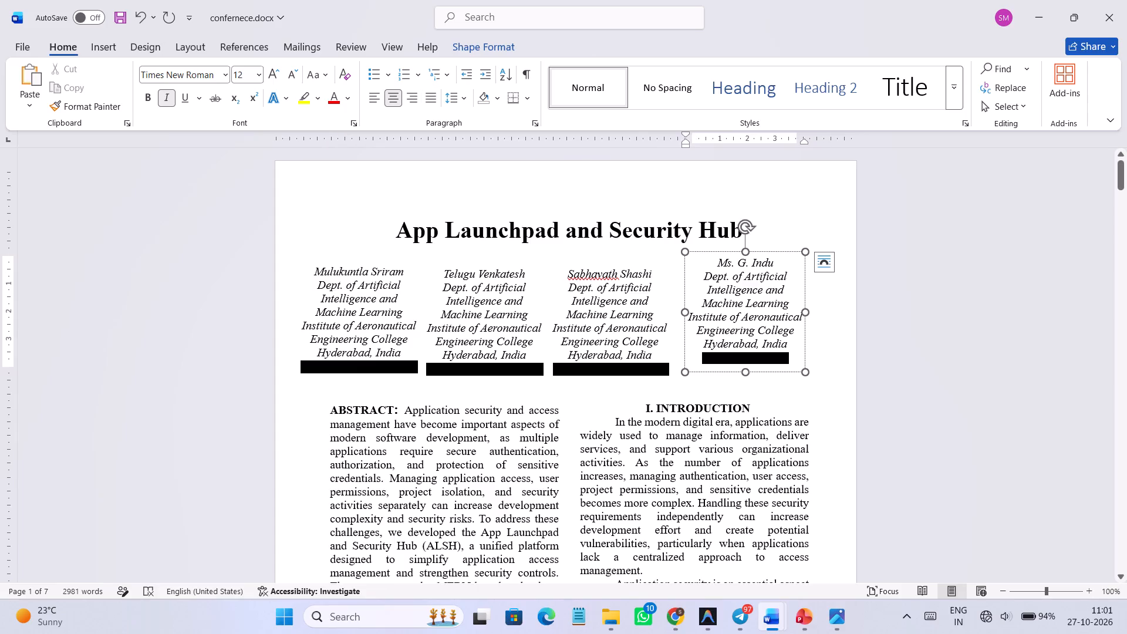
pyautogui.click(717, 251)
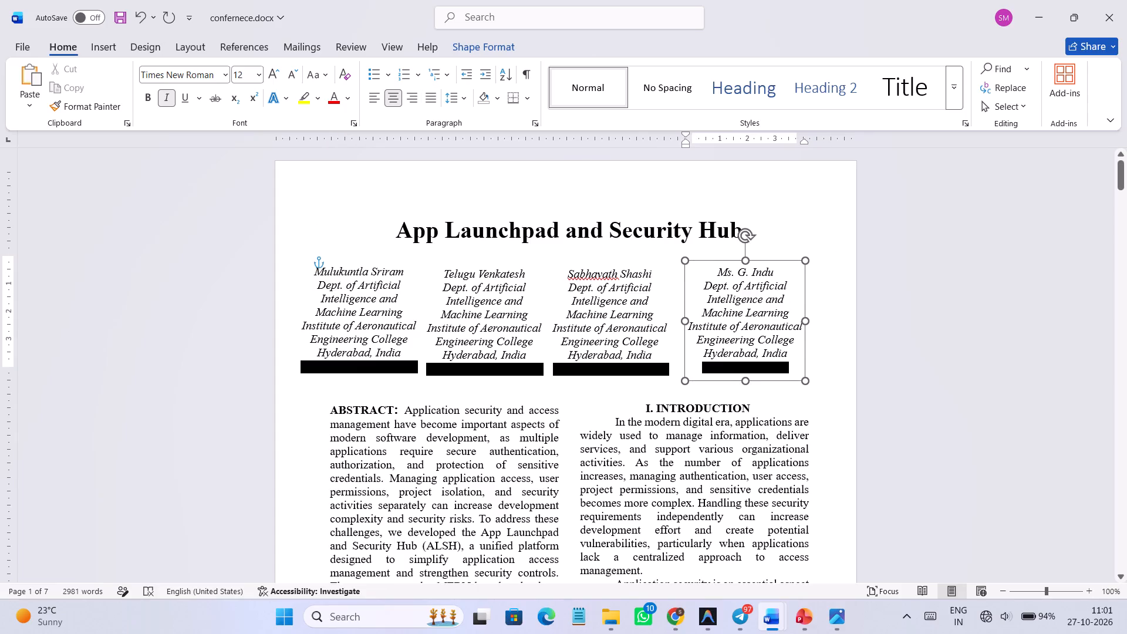
pyautogui.click(642, 388)
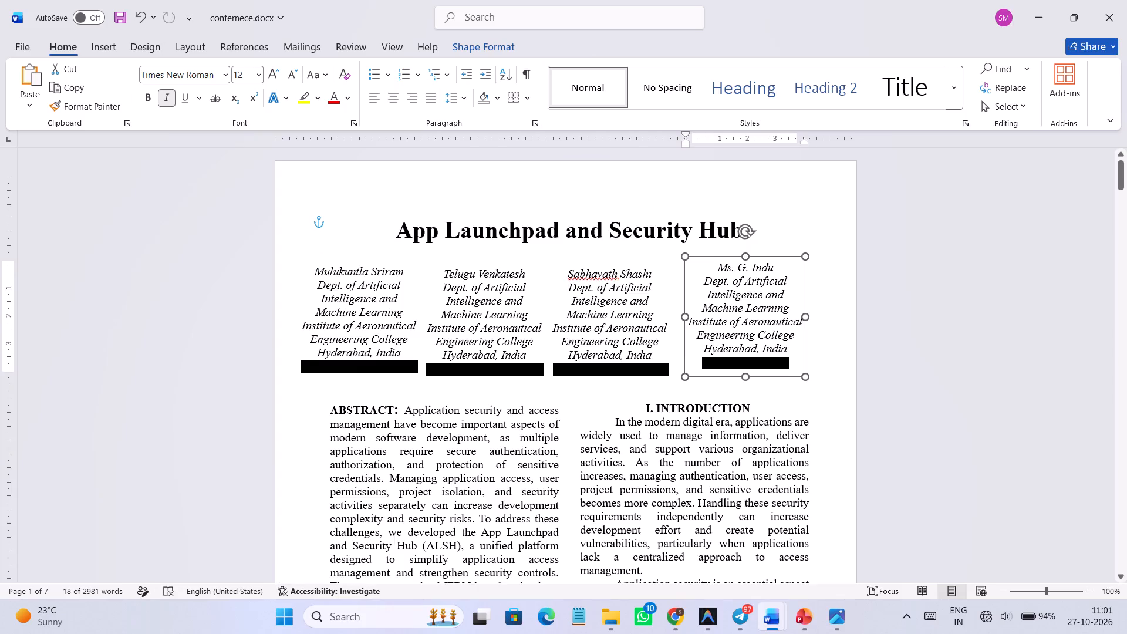
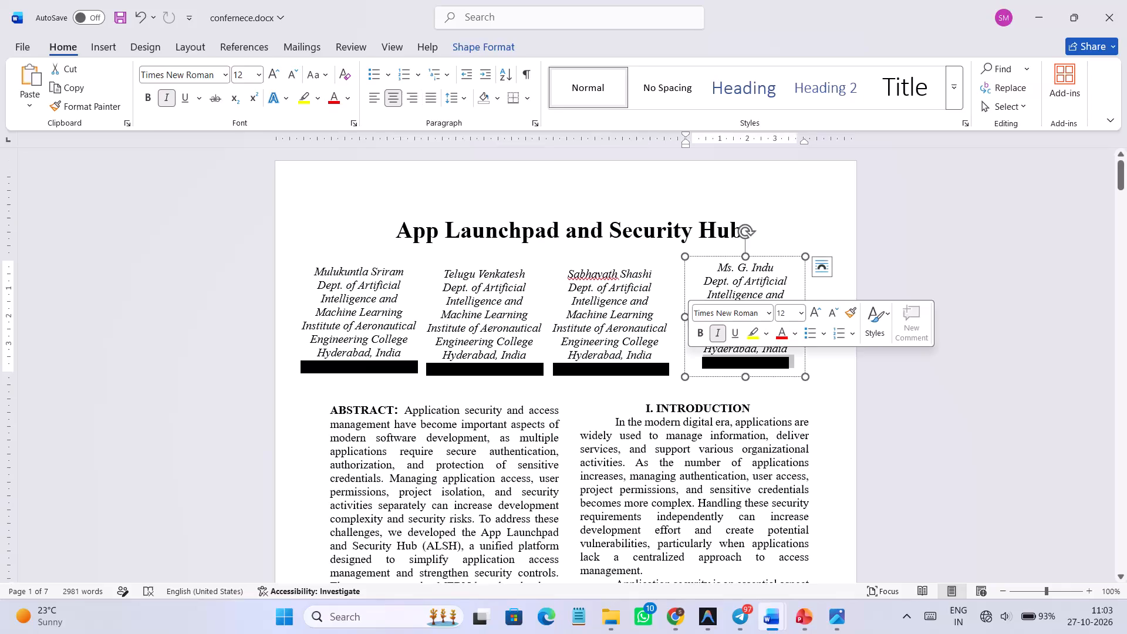
# Nudge the fourth author's text box slightly down so its lines sit level with the neighbouring author blocks.
pyautogui.click(723, 257)
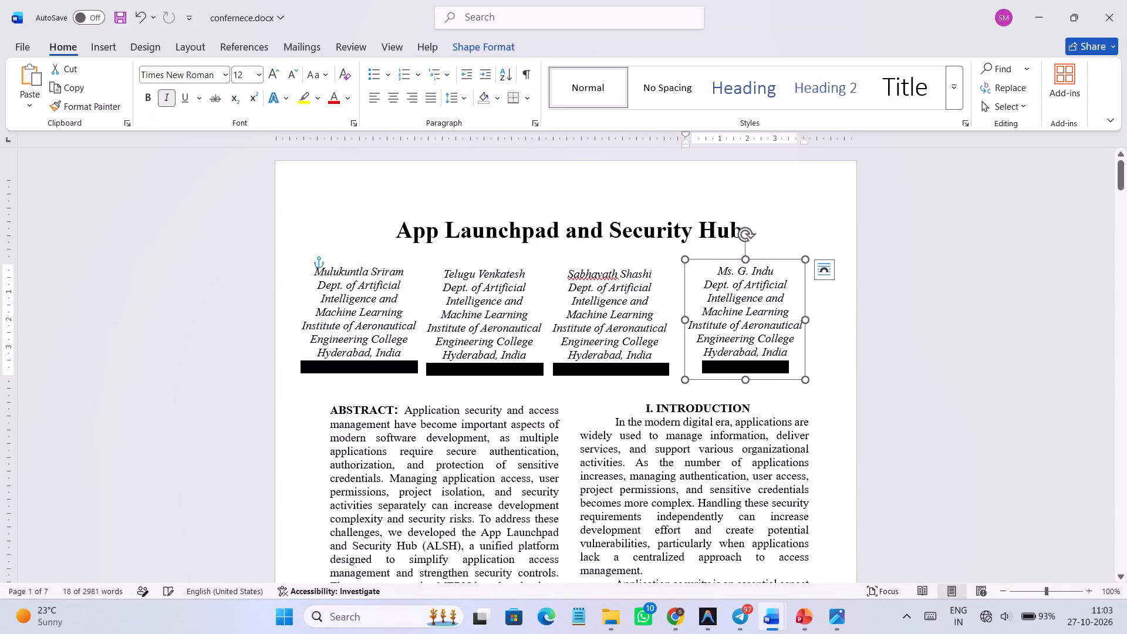
# Save the conference paper with the new author layout and deselect the fourth author's text box.
pyautogui.hotkey('ctrl', 's')
pyautogui.click(654, 375)
pyautogui.click(785, 239)
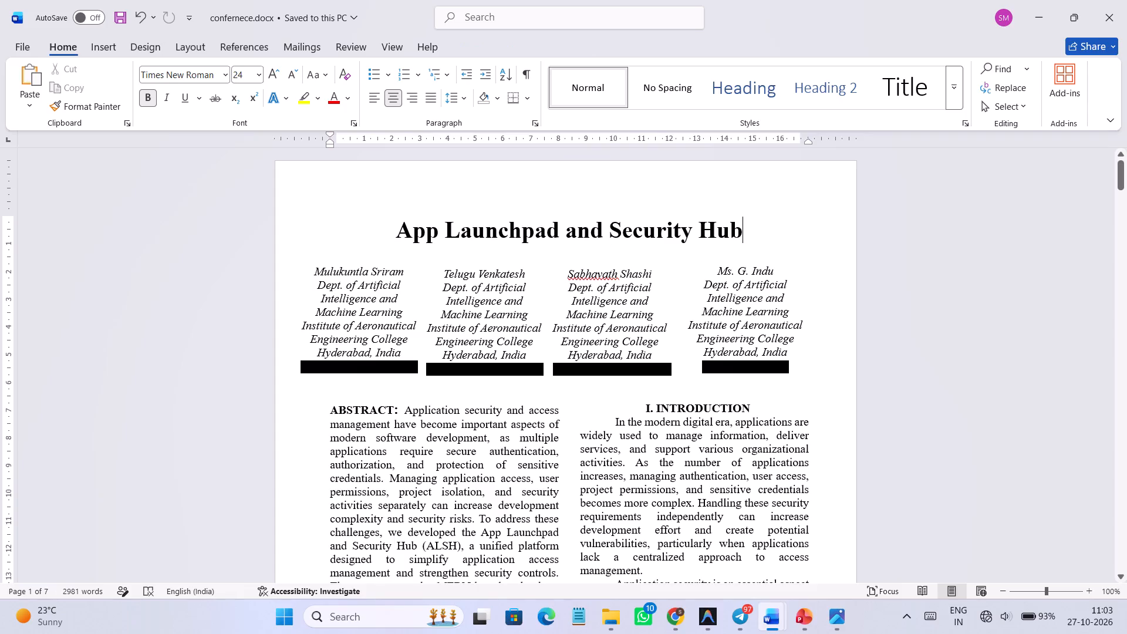
# Save the conference paper with the cursor moved out of the title.
pyautogui.click(1013, 373)
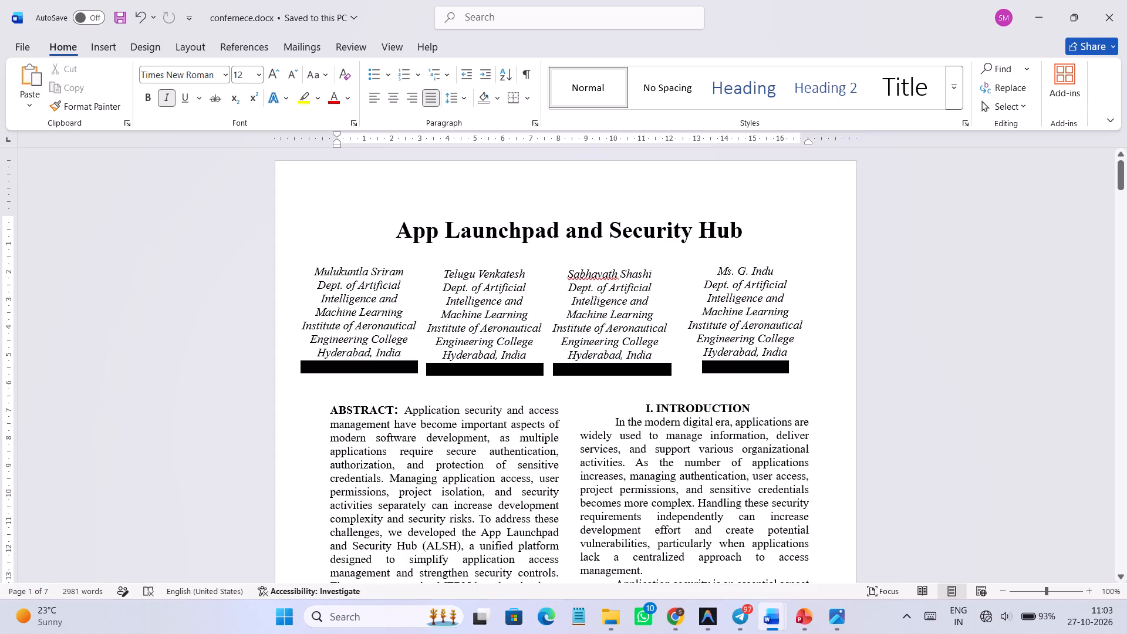
pyautogui.hotkey('ctrl', 's')
# Replace the first character of the line below Hyderabad, India in the fourth author's block with a lowercase b, and leave the text box.
pyautogui.click(707, 370)
pyautogui.press('BackSpace')
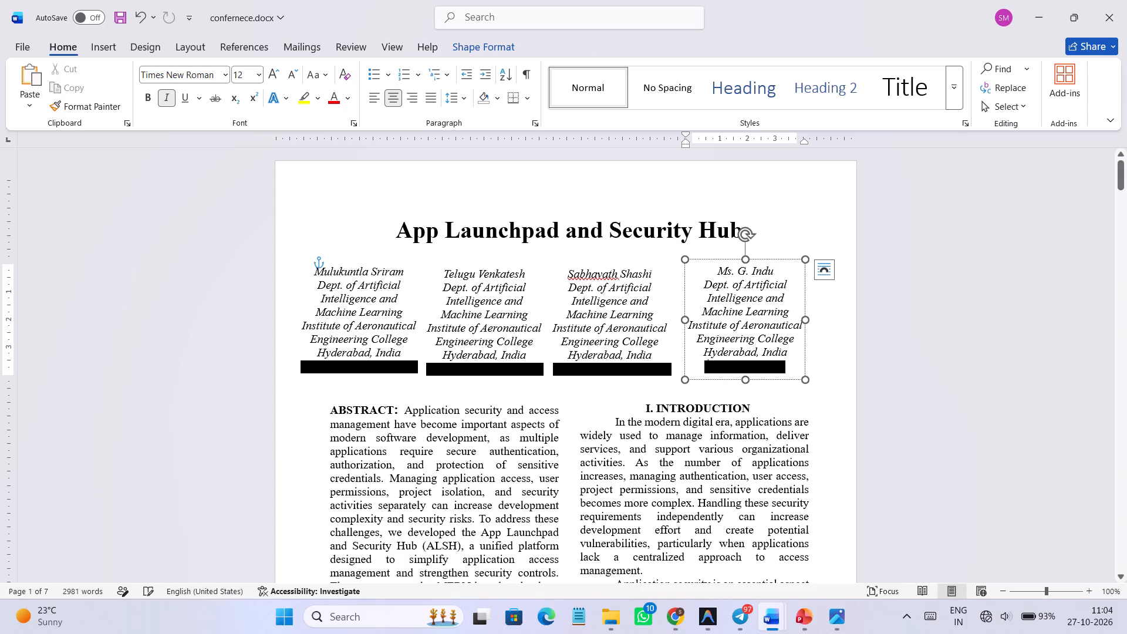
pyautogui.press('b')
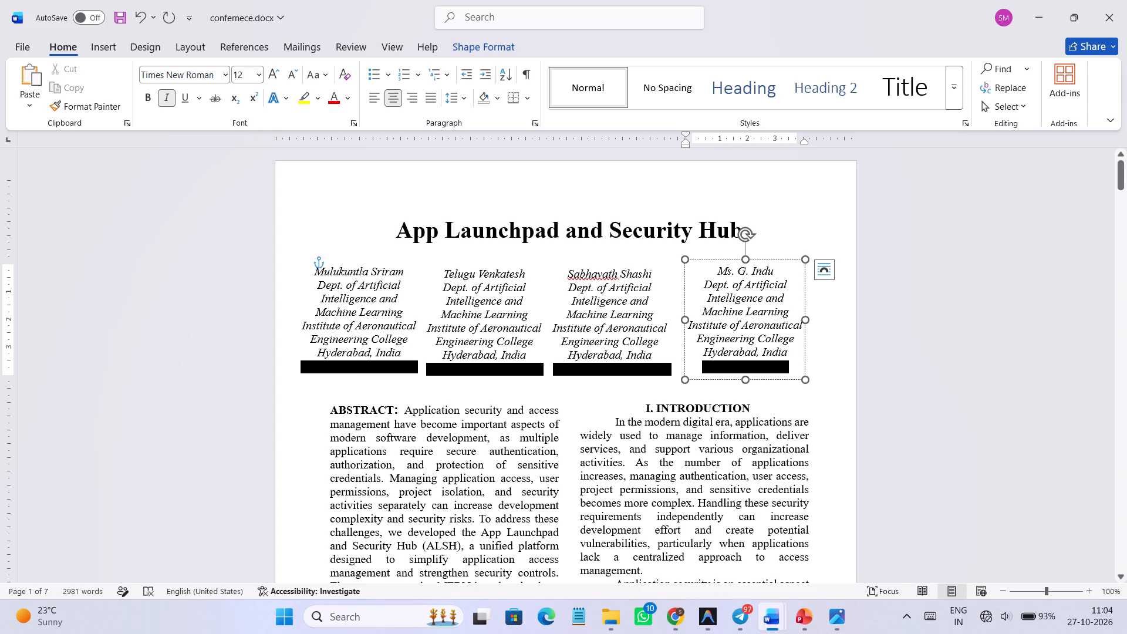
pyautogui.click(895, 419)
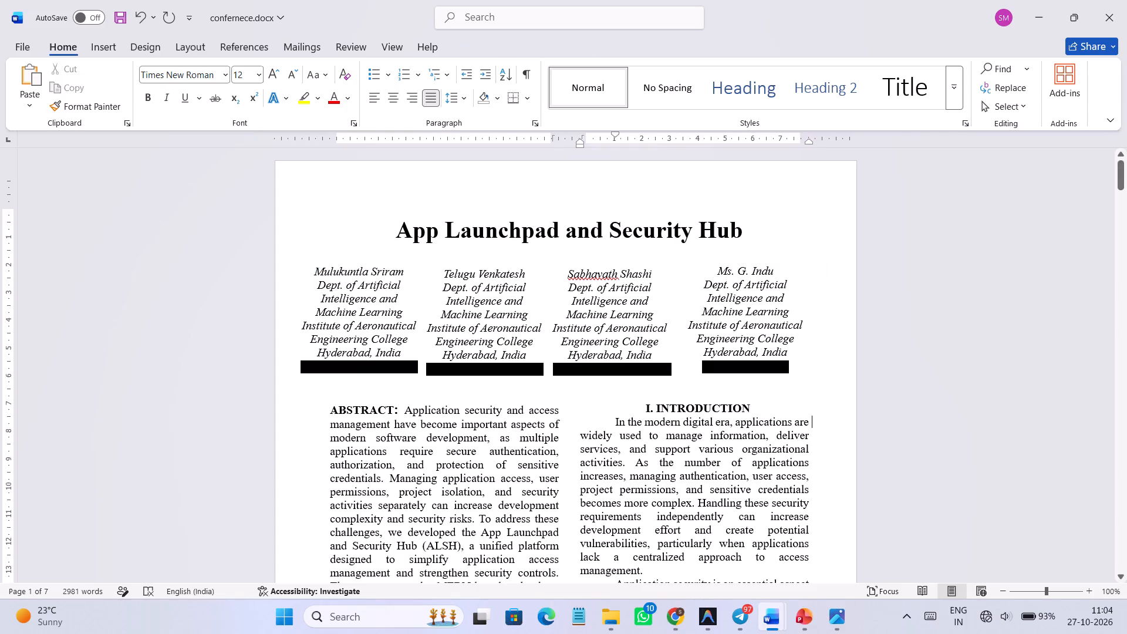
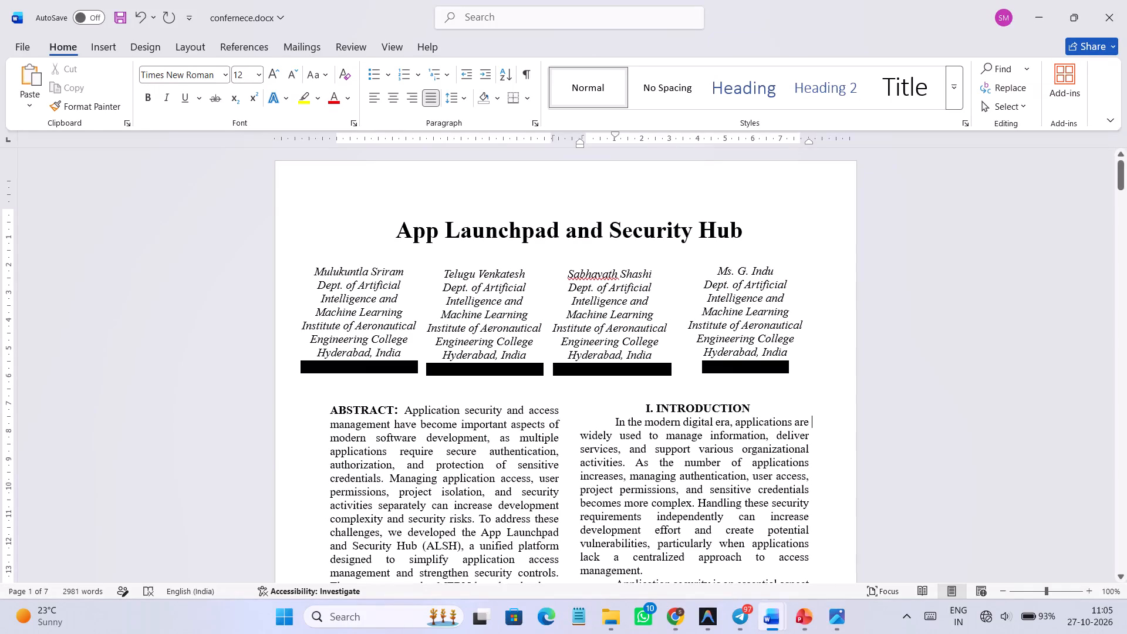
# Replace the department name in the fourth author's block with the abbreviation CSE(AI&ML), so the line reads "Dept. of CSE(AI&ML)".
pyautogui.click(794, 317)
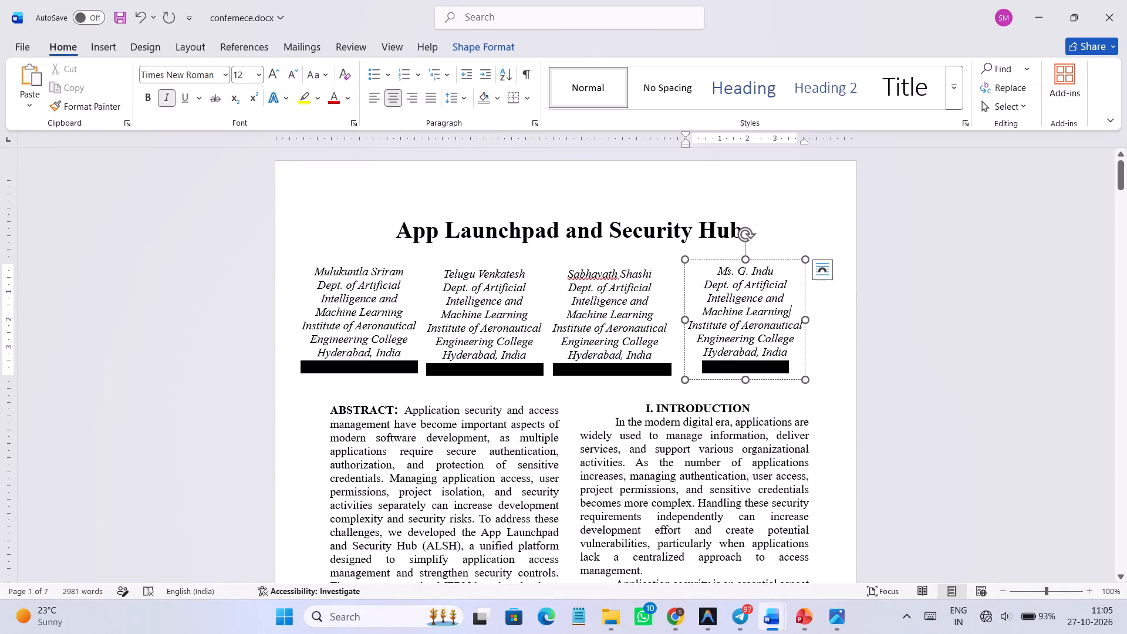
pyautogui.press('BackSpace')
pyautogui.press('BackSpace')
pyautogui.press('BackSpace')
pyautogui.press('BackSpace')
pyautogui.press('BackSpace')
pyautogui.press('BackSpace')
pyautogui.press('BackSpace')
pyautogui.press('BackSpace')
pyautogui.press('BackSpace')
pyautogui.press('BackSpace')
pyautogui.press('BackSpace')
pyautogui.press('BackSpace')
pyautogui.press('BackSpace')
pyautogui.press('BackSpace')
pyautogui.press('BackSpace')
pyautogui.press('BackSpace')
pyautogui.press('BackSpace')
pyautogui.press('BackSpace')
pyautogui.press('BackSpace')
pyautogui.press('BackSpace')
pyautogui.press('BackSpace')
pyautogui.press('BackSpace')
pyautogui.press('BackSpace')
pyautogui.press('BackSpace')
pyautogui.press('BackSpace')
pyautogui.press('BackSpace')
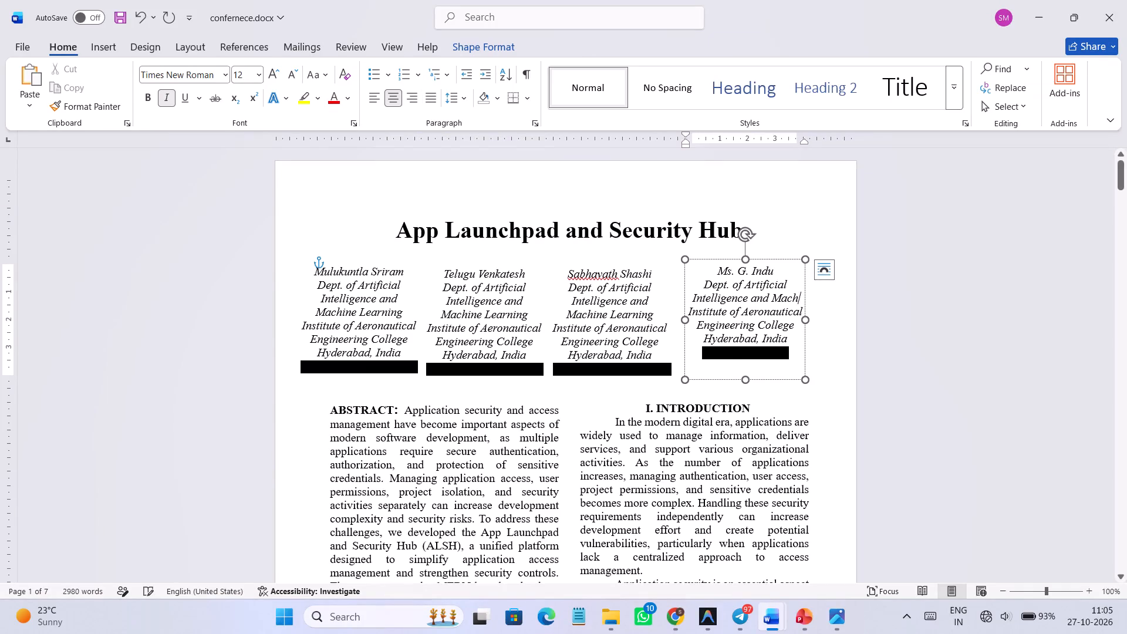
pyautogui.press('BackSpace')
pyautogui.press('BackSpace')
pyautogui.press('BackSpace')
pyautogui.press('BackSpace')
pyautogui.press('BackSpace')
pyautogui.press('BackSpace')
pyautogui.press('BackSpace')
pyautogui.press('BackSpace')
pyautogui.press('BackSpace')
pyautogui.press('BackSpace')
pyautogui.press('BackSpace')
pyautogui.press('BackSpace')
pyautogui.press('BackSpace')
pyautogui.press('BackSpace')
pyautogui.press('BackSpace')
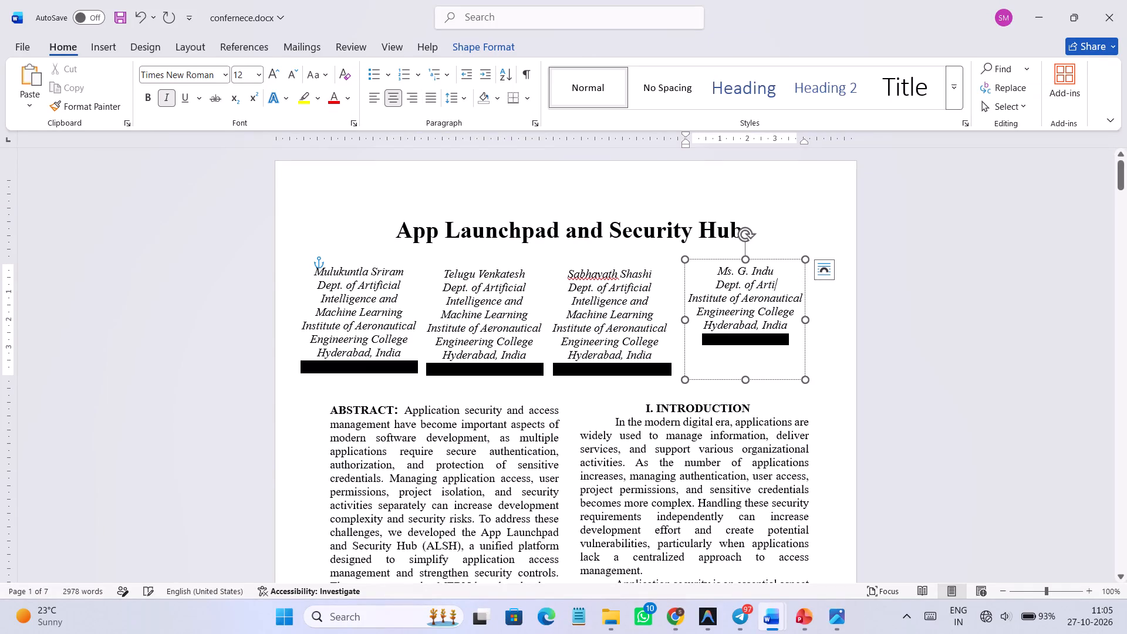
pyautogui.press('BackSpace')
pyautogui.press('BackSpace')
pyautogui.press('BackSpace')
pyautogui.write('CSE')
pyautogui.write('()')
pyautogui.press('Left')
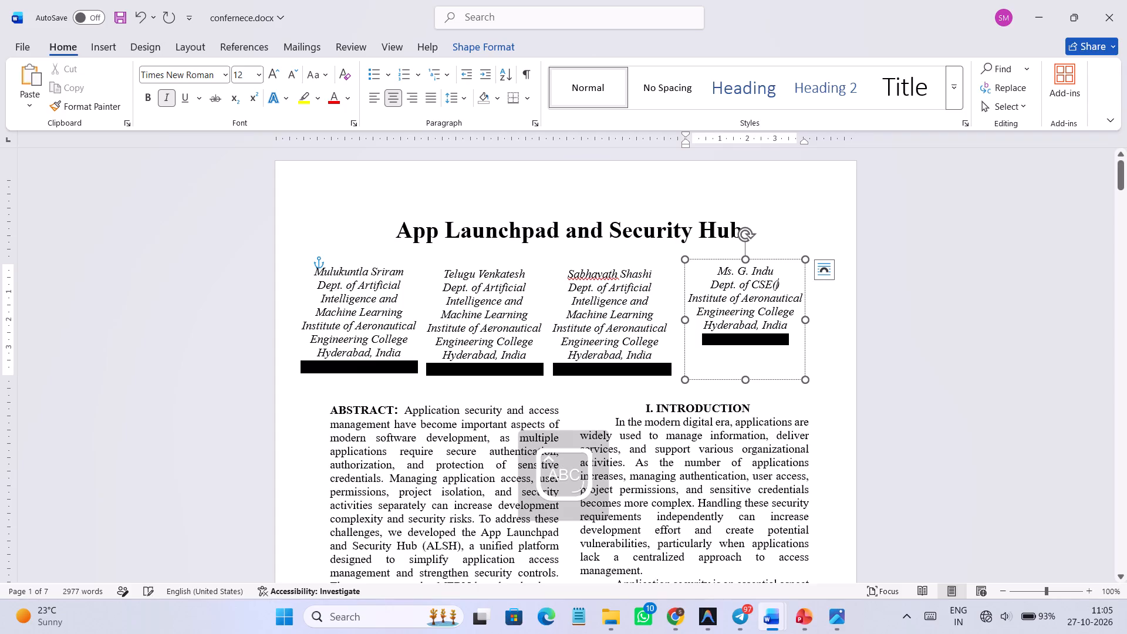
pyautogui.write('AI')
pyautogui.write('&ML')
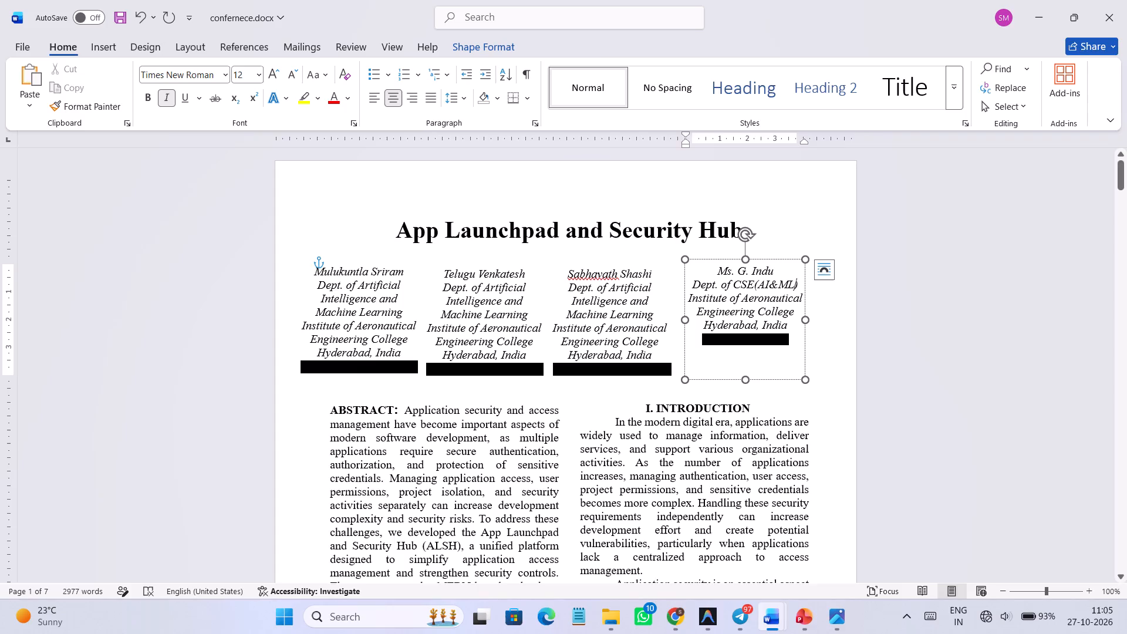
pyautogui.press('BackSpace')
pyautogui.hotkey('ctrl', 'z')
# Copy CSE(AI&ML) from the fourth author's block and paste it over the full department name in the other three author blocks.
pyautogui.click(797, 286)
pyautogui.click(797, 286)
pyautogui.click(798, 285)
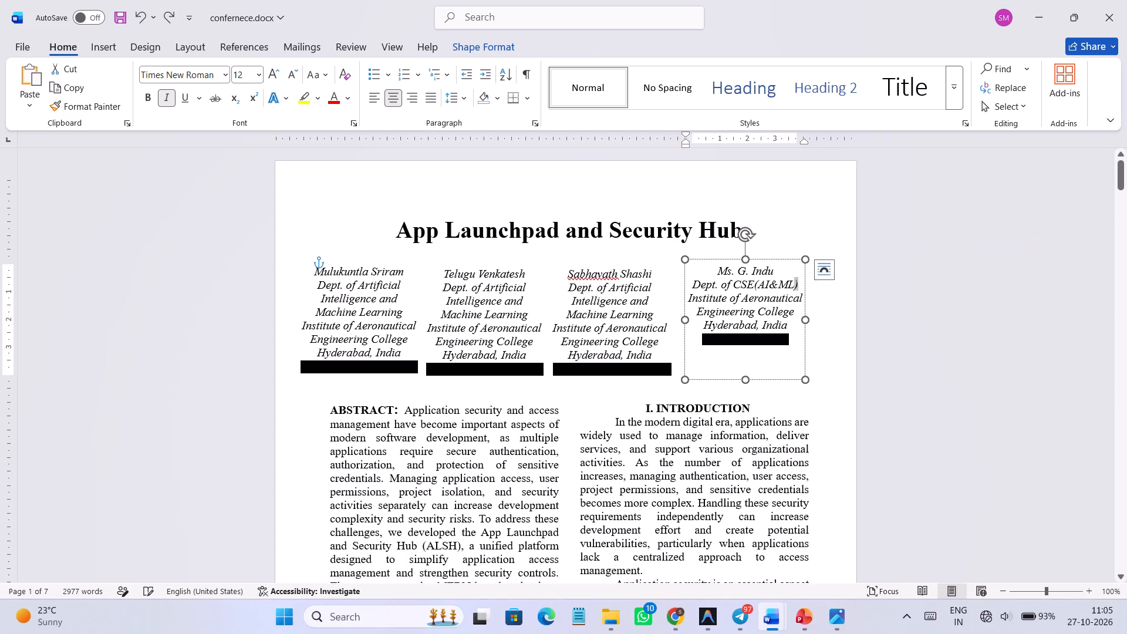
pyautogui.moveTo(798, 285); pyautogui.dragTo(741, 284)
pyautogui.hotkey('ctrl', 'c')
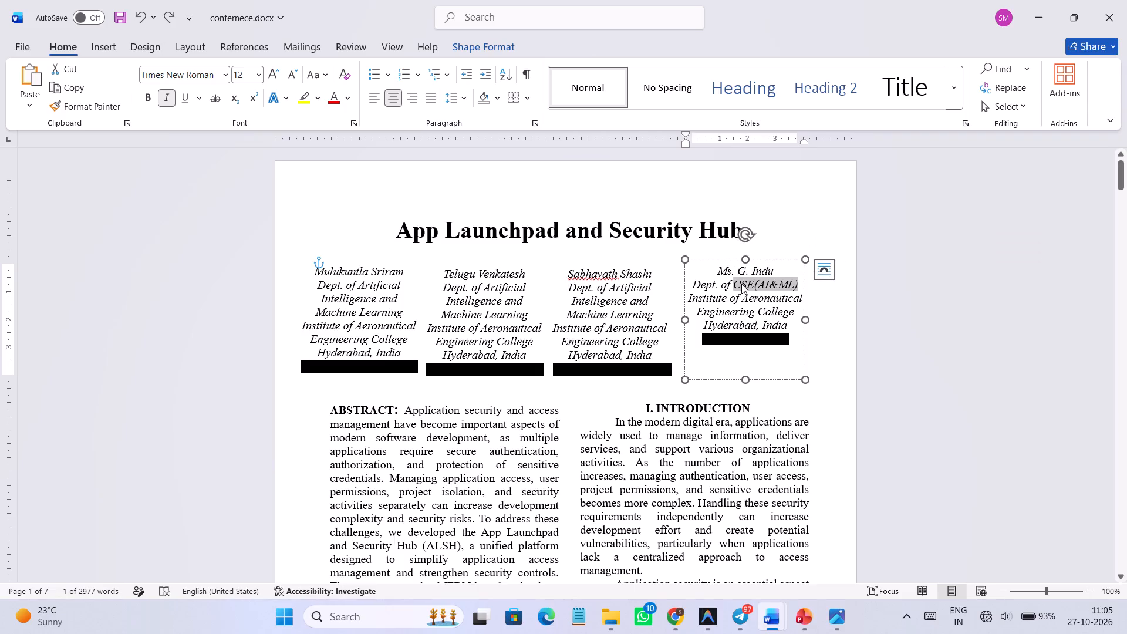
pyautogui.moveTo(656, 318); pyautogui.dragTo(622, 293)
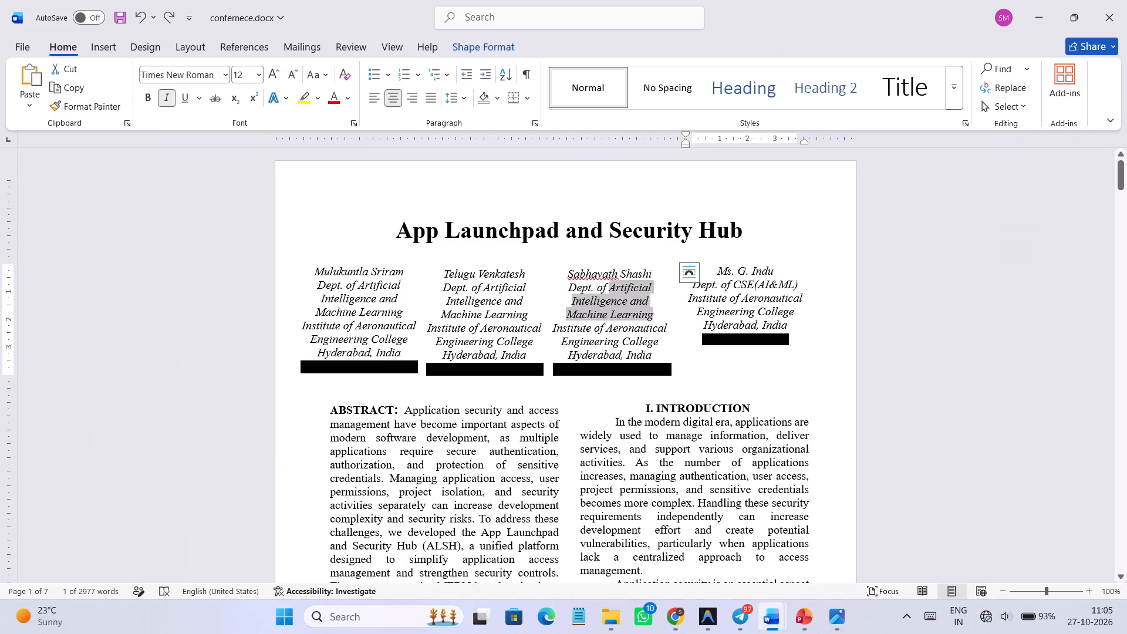
pyautogui.moveTo(622, 293); pyautogui.dragTo(618, 291)
pyautogui.hotkey('ctrl', 'v')
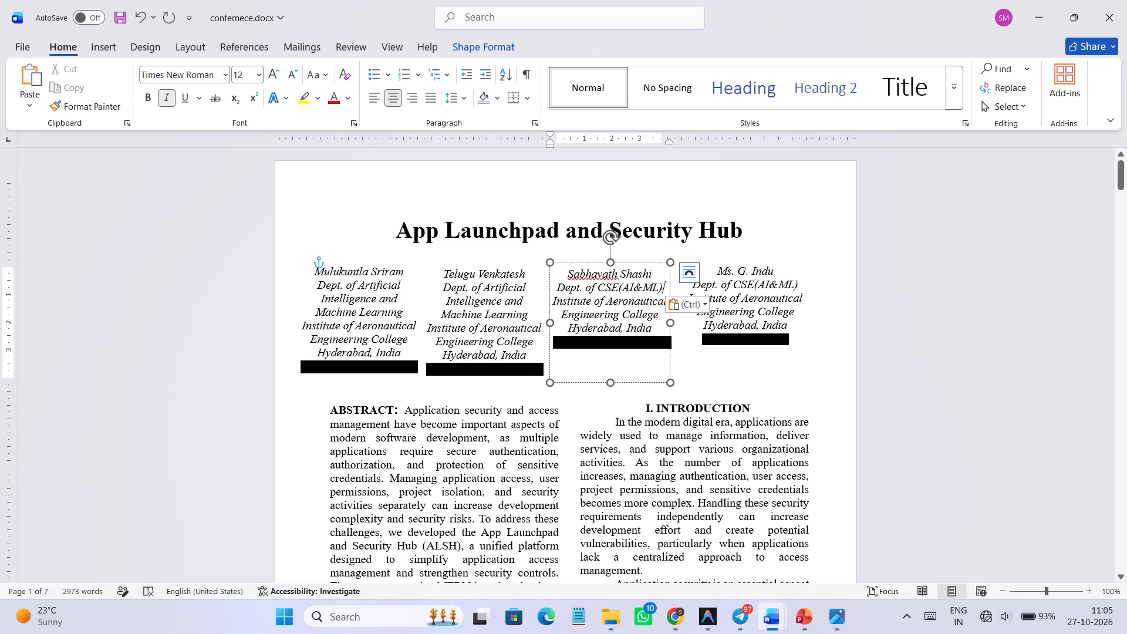
pyautogui.moveTo(533, 315); pyautogui.dragTo(495, 290)
pyautogui.hotkey('ctrl', 'v')
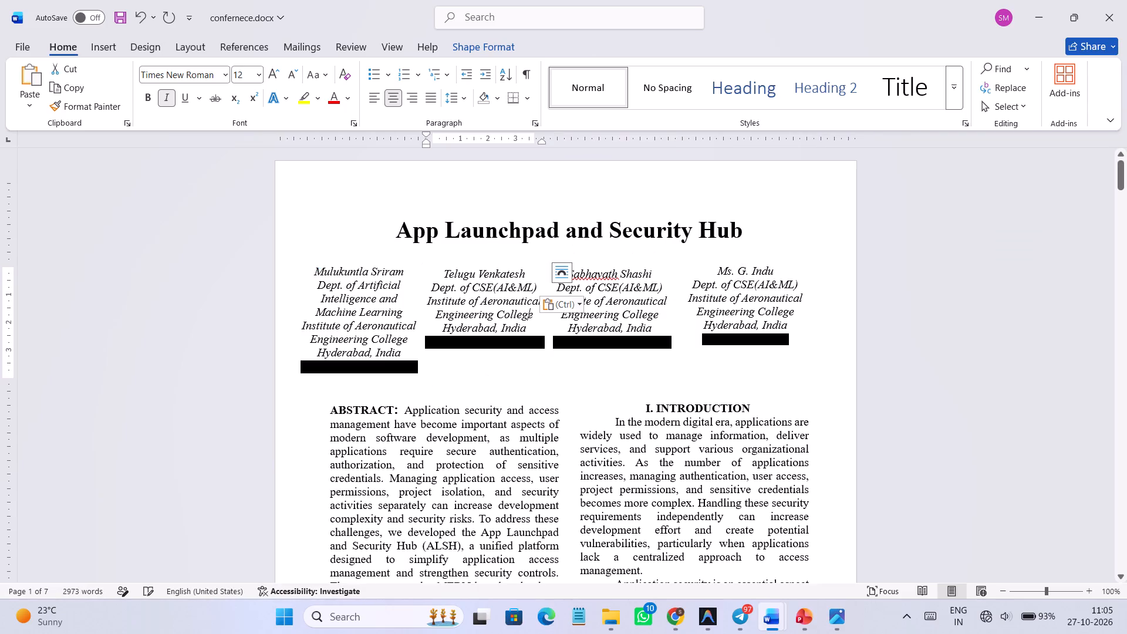
pyautogui.moveTo(406, 315); pyautogui.dragTo(367, 291)
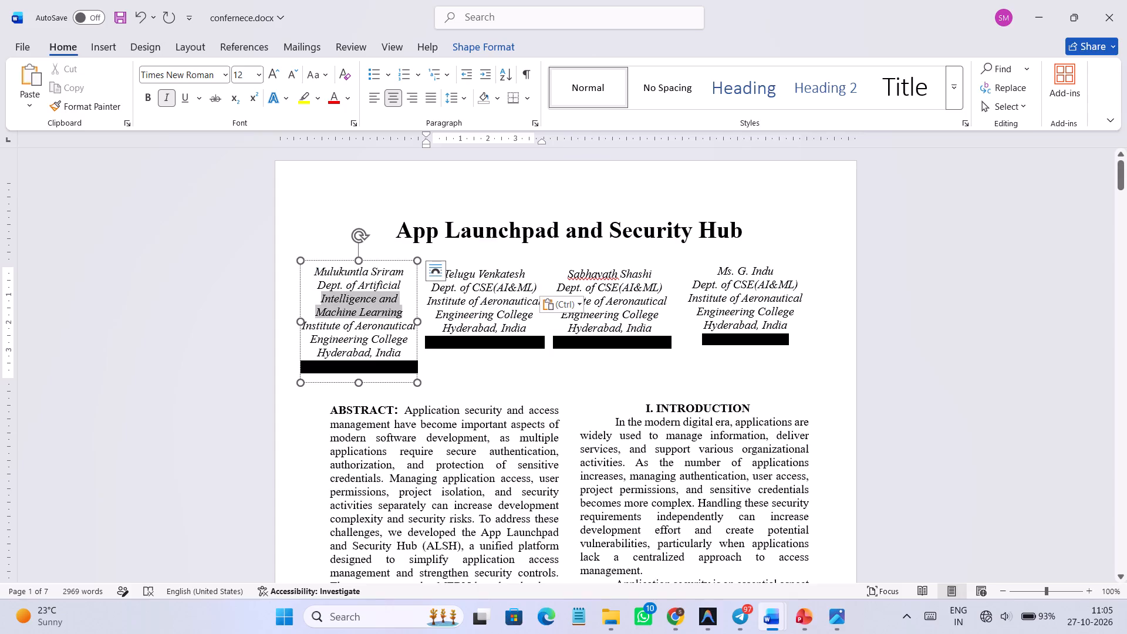
pyautogui.moveTo(367, 291); pyautogui.dragTo(368, 289)
pyautogui.hotkey('ctrl', 'v')
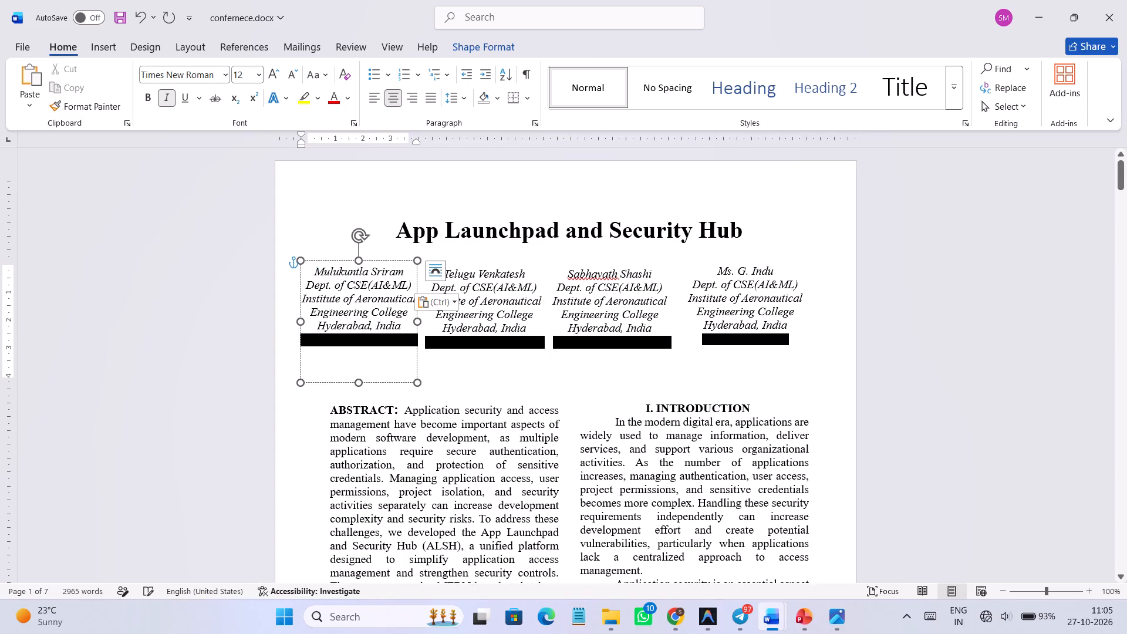
# Save the paper with the shortened department names and leave the author text boxes.
pyautogui.click(475, 375)
pyautogui.hotkey('ctrl', 's')
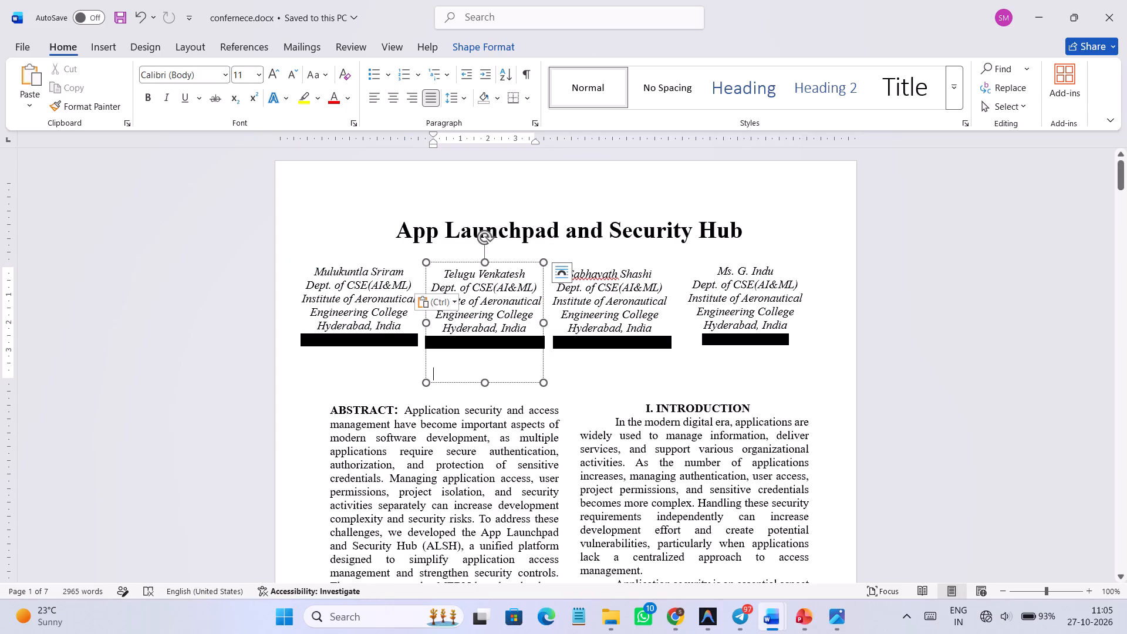
pyautogui.hotkey('ctrl', 's')
pyautogui.click(893, 370)
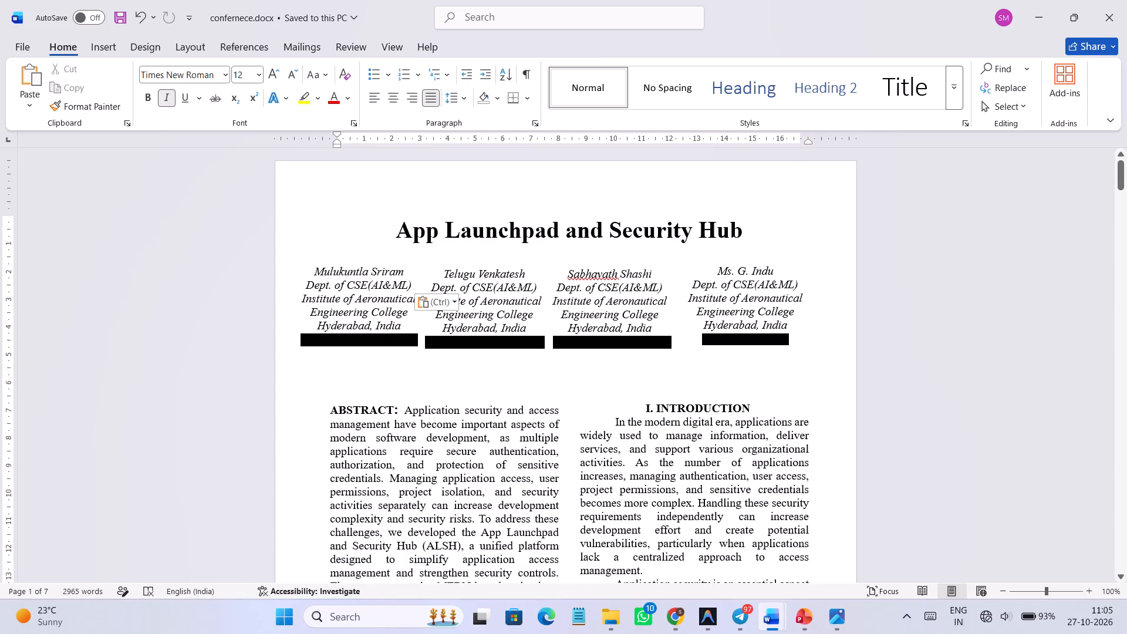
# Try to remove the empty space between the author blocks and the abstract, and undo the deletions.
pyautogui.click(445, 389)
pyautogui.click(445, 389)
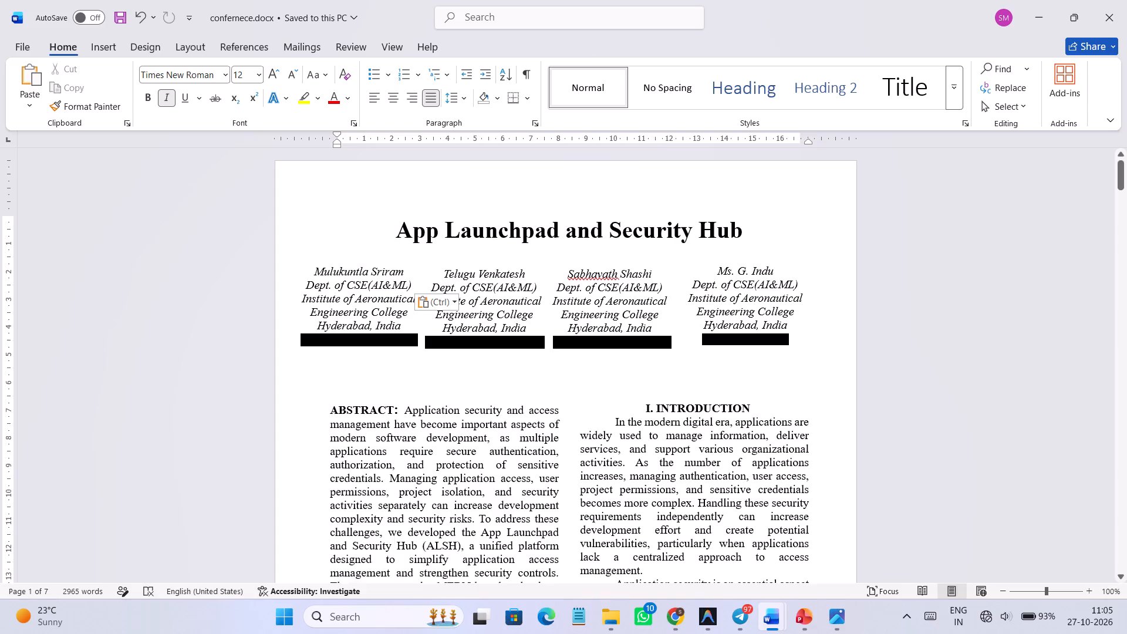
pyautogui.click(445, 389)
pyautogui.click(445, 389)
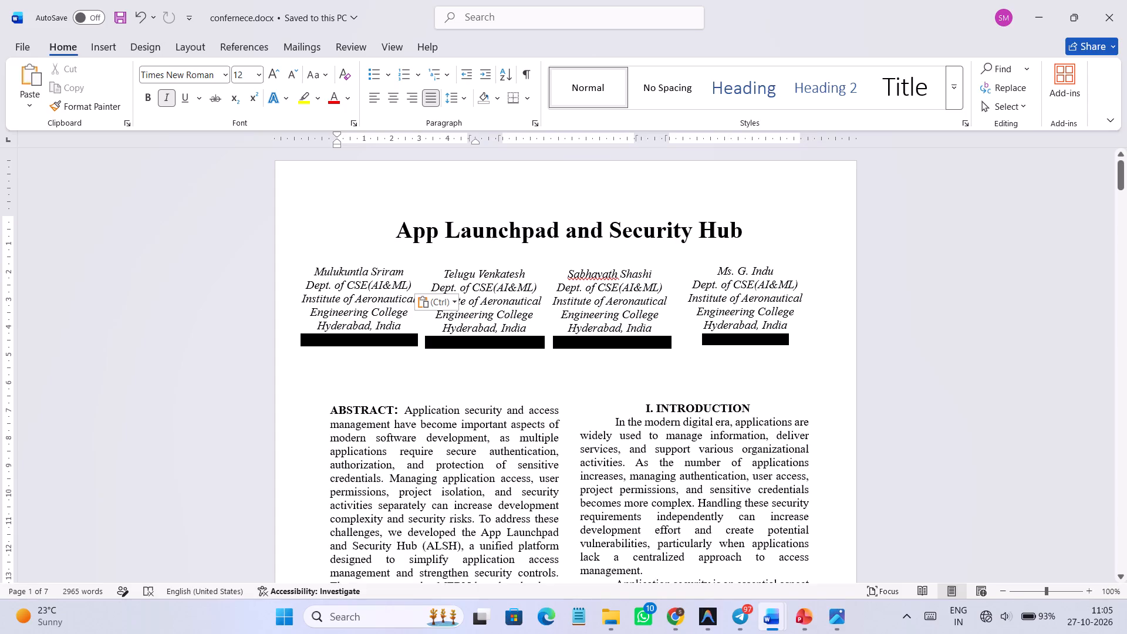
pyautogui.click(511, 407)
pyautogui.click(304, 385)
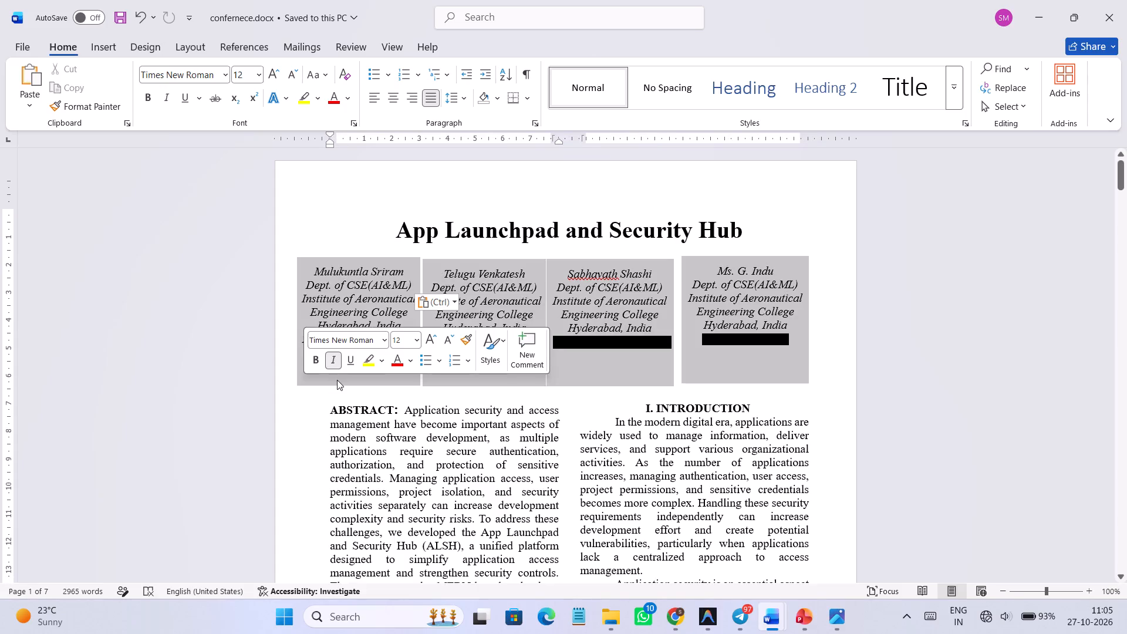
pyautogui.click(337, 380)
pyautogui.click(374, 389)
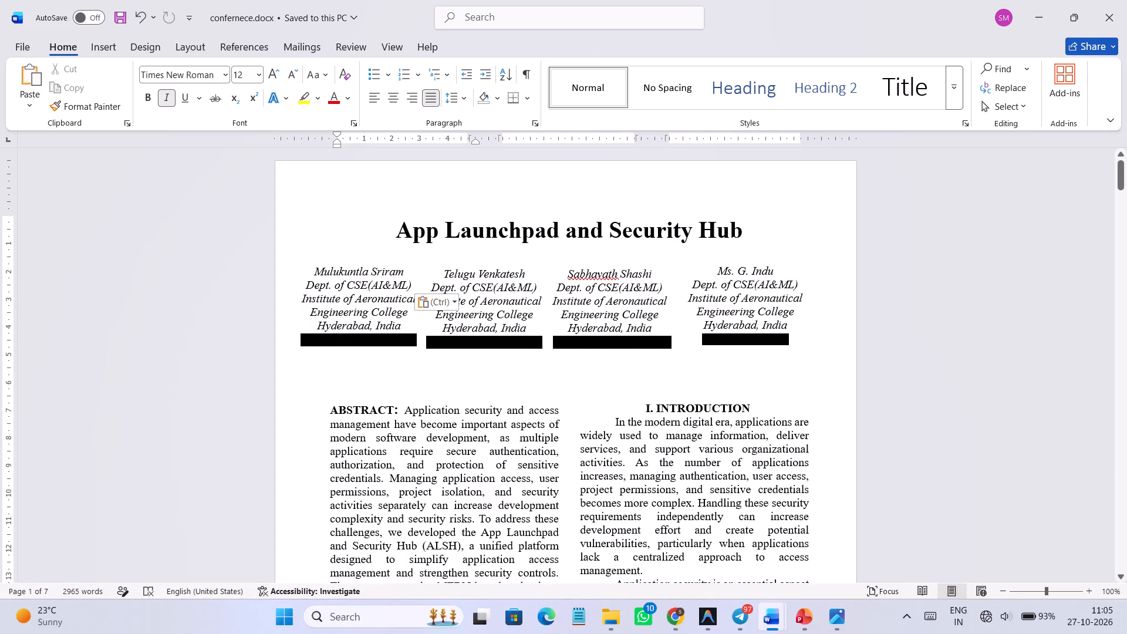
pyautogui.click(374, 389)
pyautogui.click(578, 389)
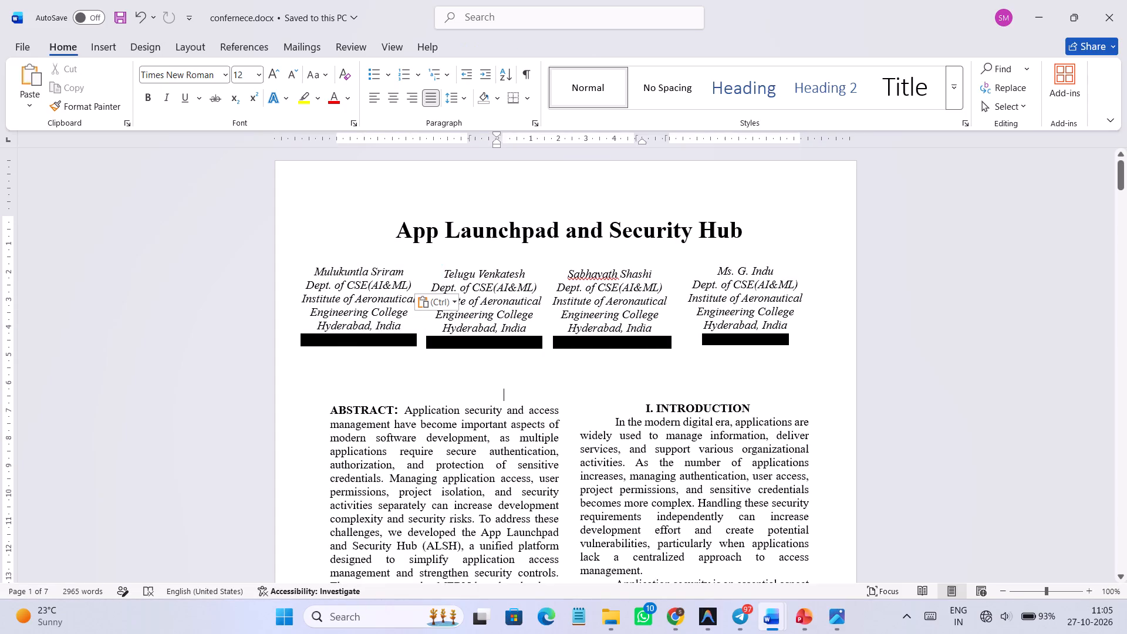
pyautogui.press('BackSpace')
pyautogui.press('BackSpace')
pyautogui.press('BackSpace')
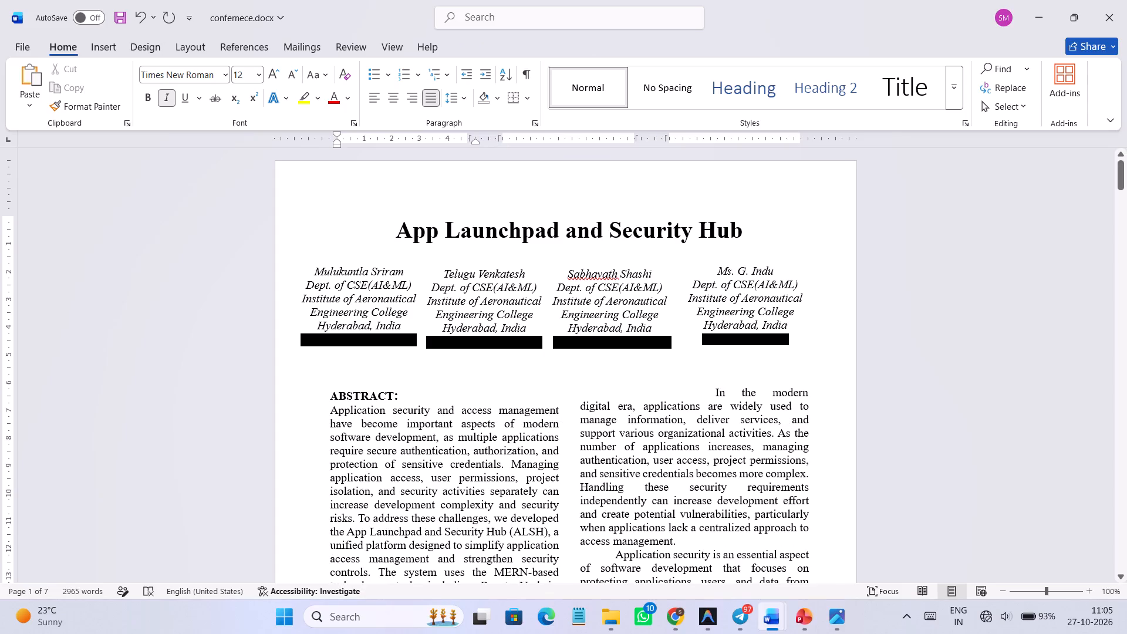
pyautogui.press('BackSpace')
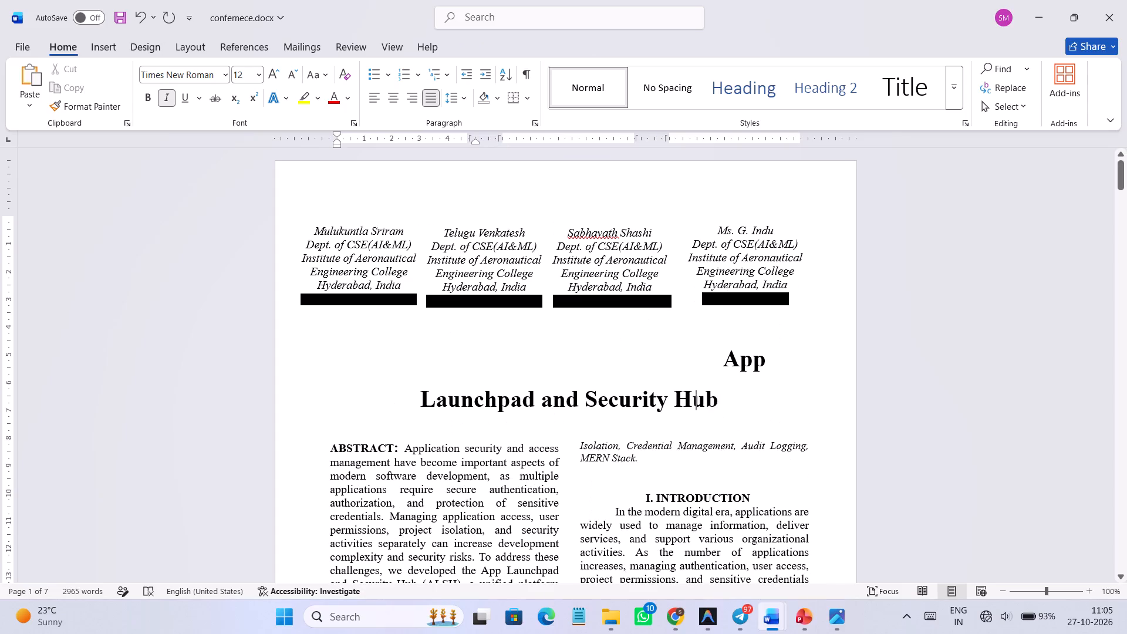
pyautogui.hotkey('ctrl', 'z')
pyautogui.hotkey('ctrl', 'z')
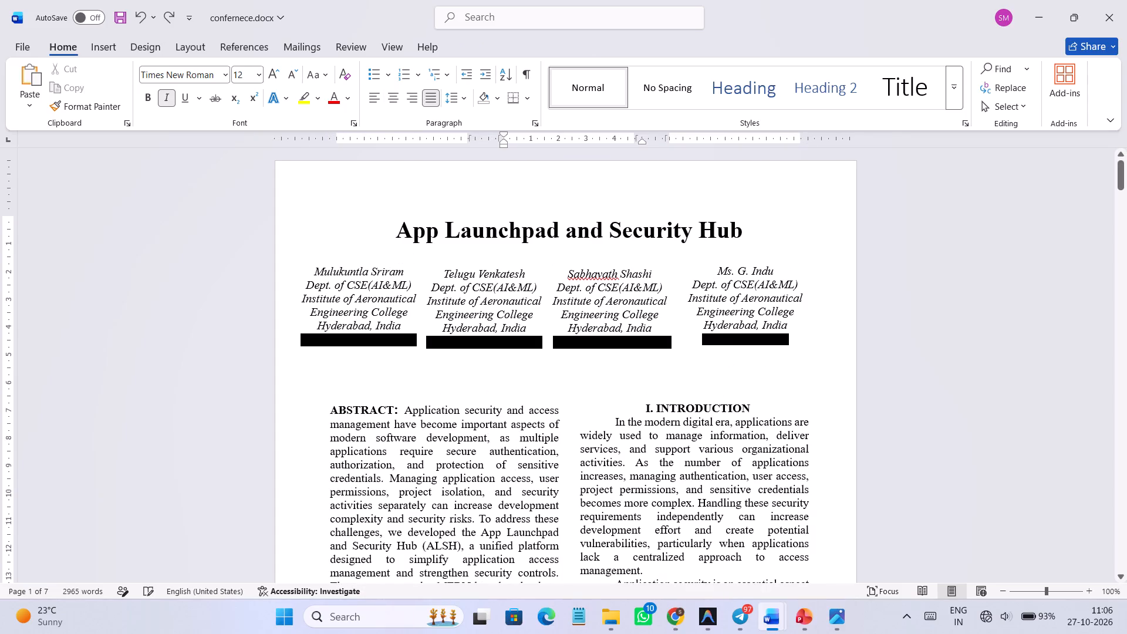
# Save the conference paper again with the title and author layout restored.
pyautogui.click(1011, 332)
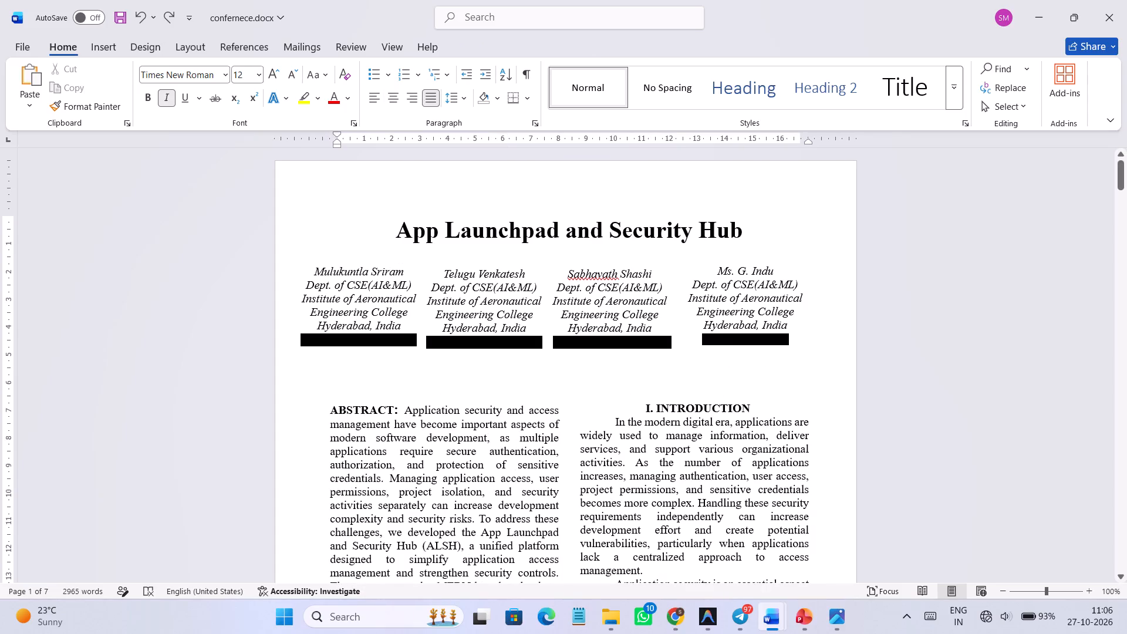
pyautogui.hotkey('ctrl', 's')
pyautogui.hotkey('ctrl', 's')
pyautogui.hotkey('ctrl', 's')
pyautogui.hotkey('ctrl', 's')
# Insert six blank lines before the "Figure 2: Automated Testing Results" caption to push it into the next column with its chart.
pyautogui.scroll(-4, 792, 411)
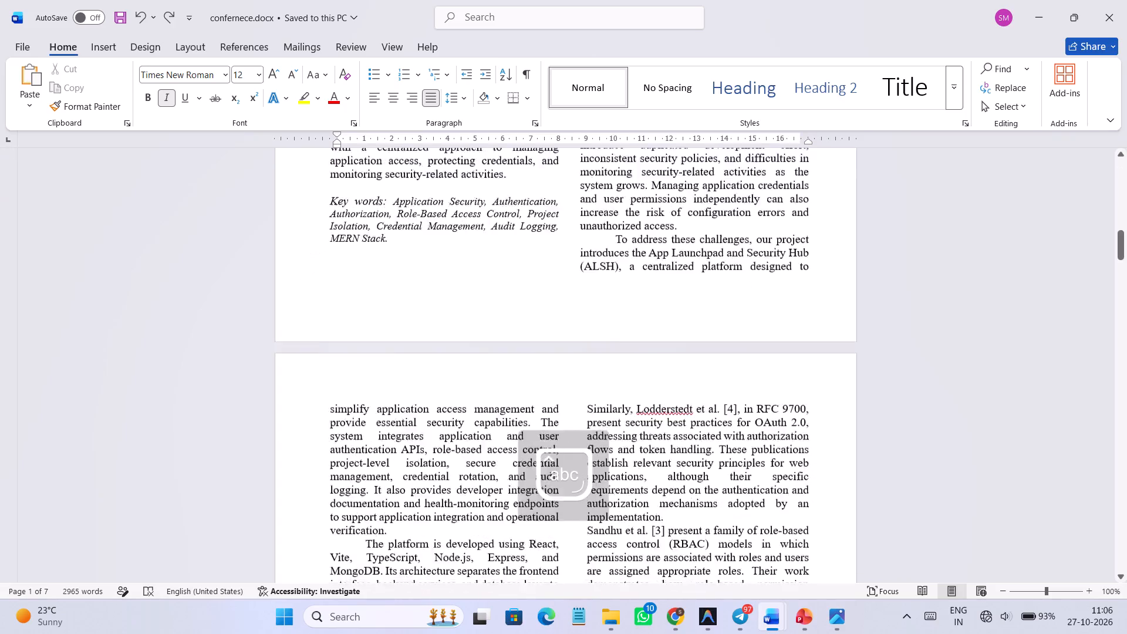
pyautogui.scroll(-1, 792, 411)
pyautogui.scroll(1, 792, 411)
pyautogui.scroll(-2, 792, 411)
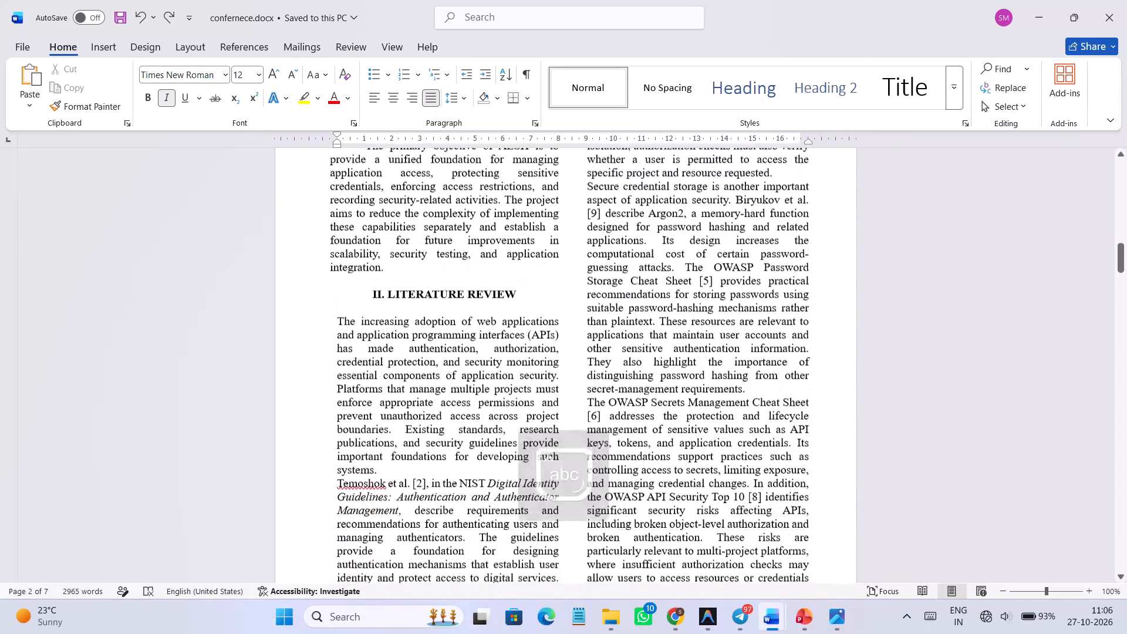
pyautogui.scroll(-5, 792, 411)
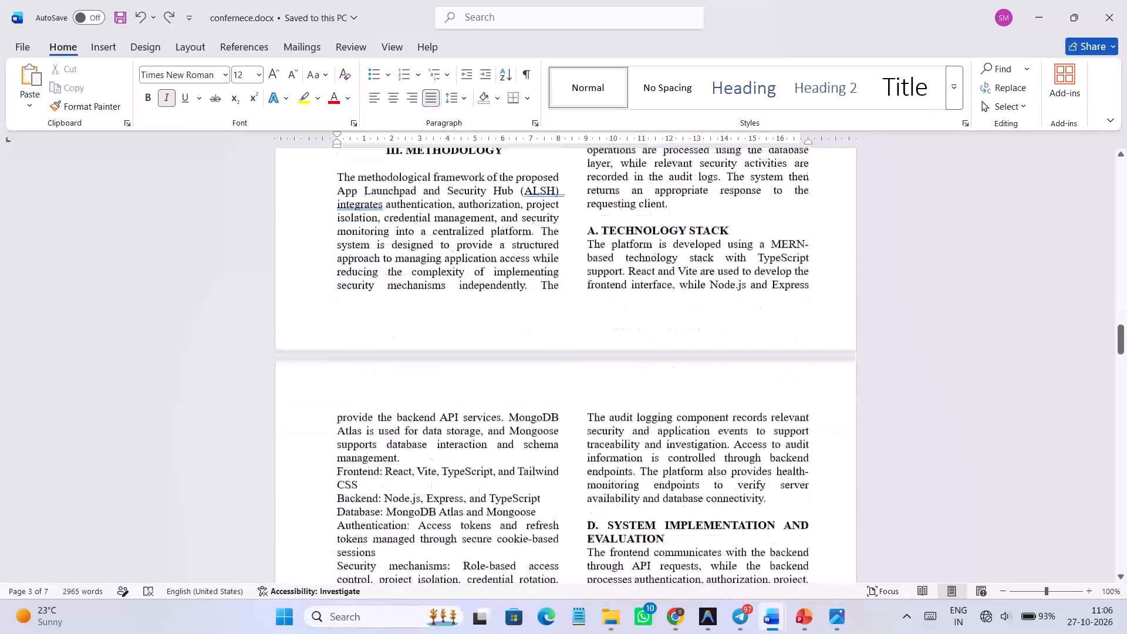
pyautogui.scroll(-7, 792, 411)
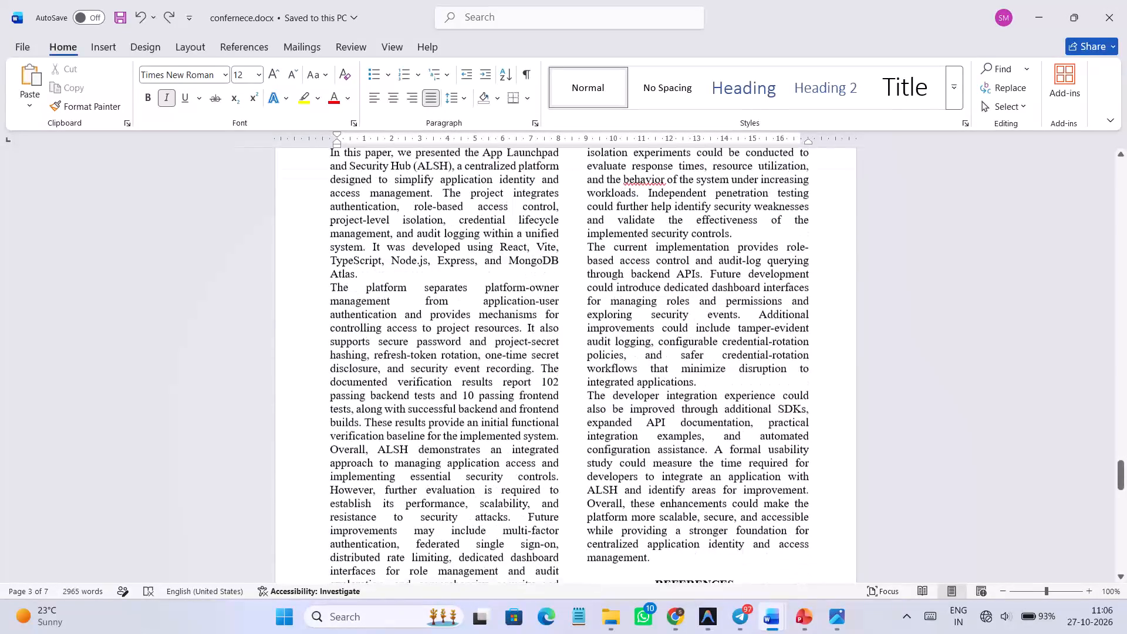
pyautogui.scroll(2, 792, 411)
pyautogui.scroll(-1, 792, 411)
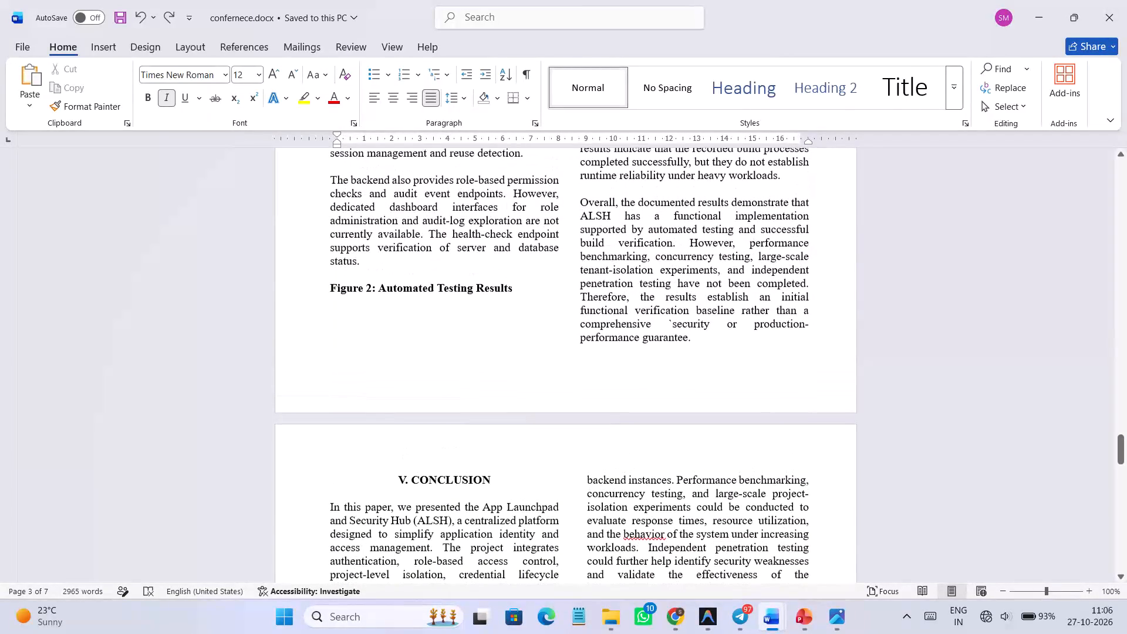
pyautogui.click(465, 268)
pyautogui.press('Return')
pyautogui.press('Return')
pyautogui.press('Return')
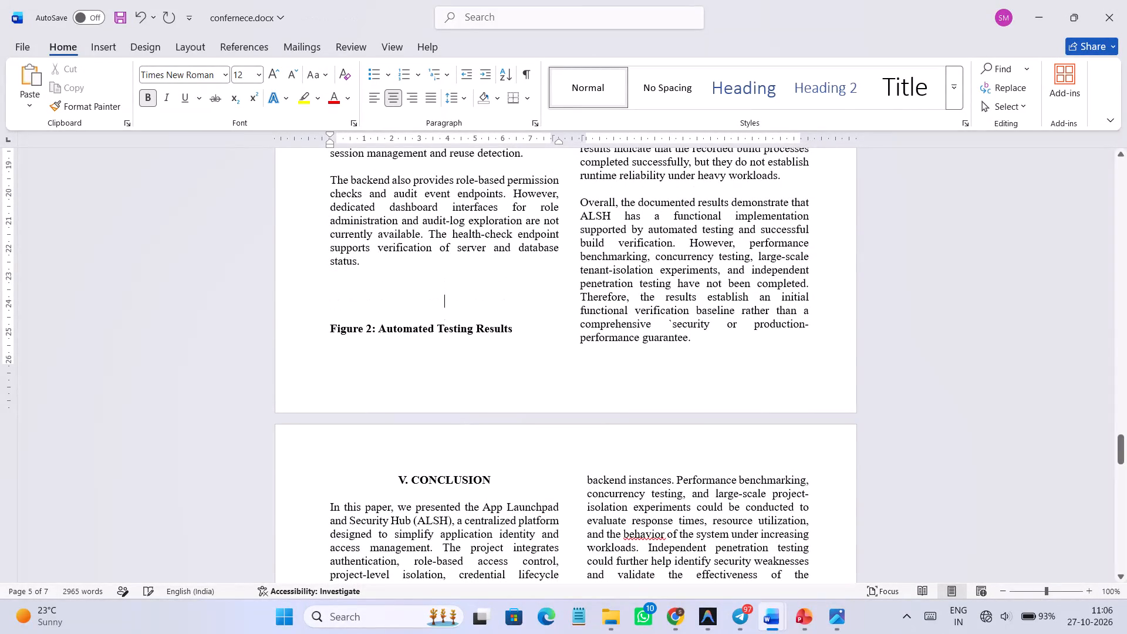
pyautogui.press('Return')
pyautogui.press('Return')
pyautogui.press('Return')
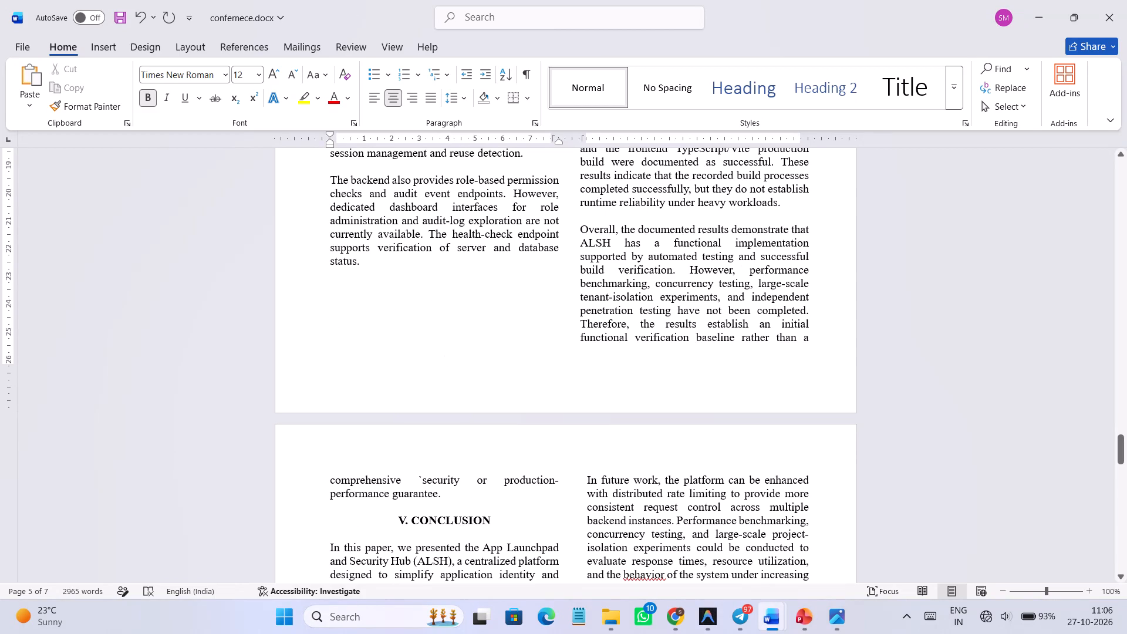
# Review the paper from the Figure 2 chart through the conclusion and references to check column flow and page breaks.
pyautogui.scroll(6, 480, 263)
pyautogui.scroll(-2, 480, 263)
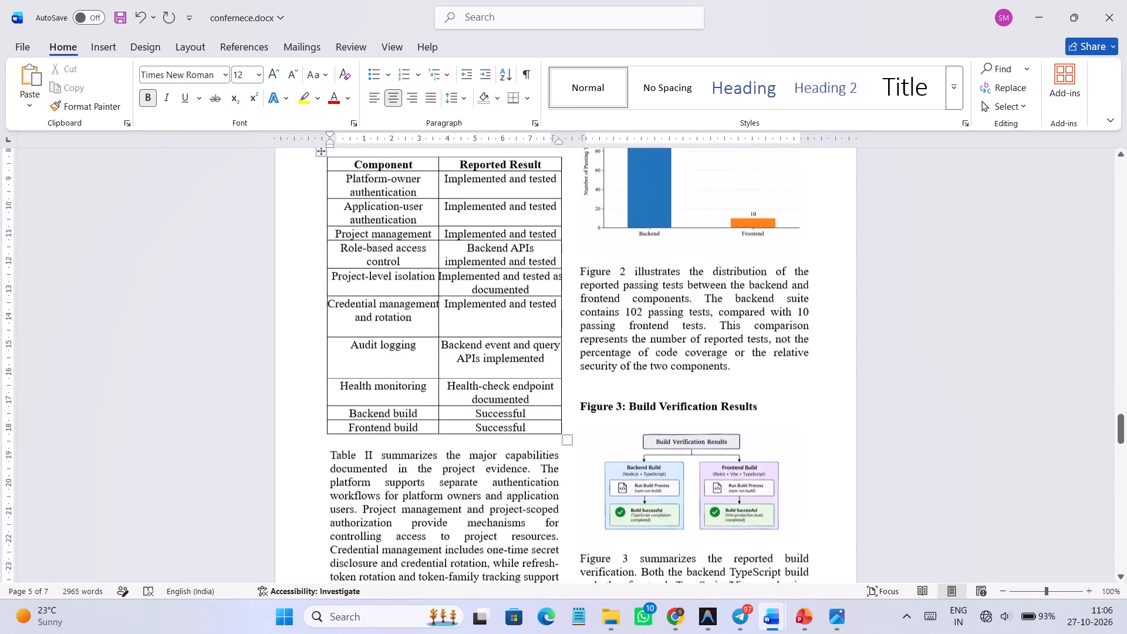
pyautogui.scroll(-3, 480, 263)
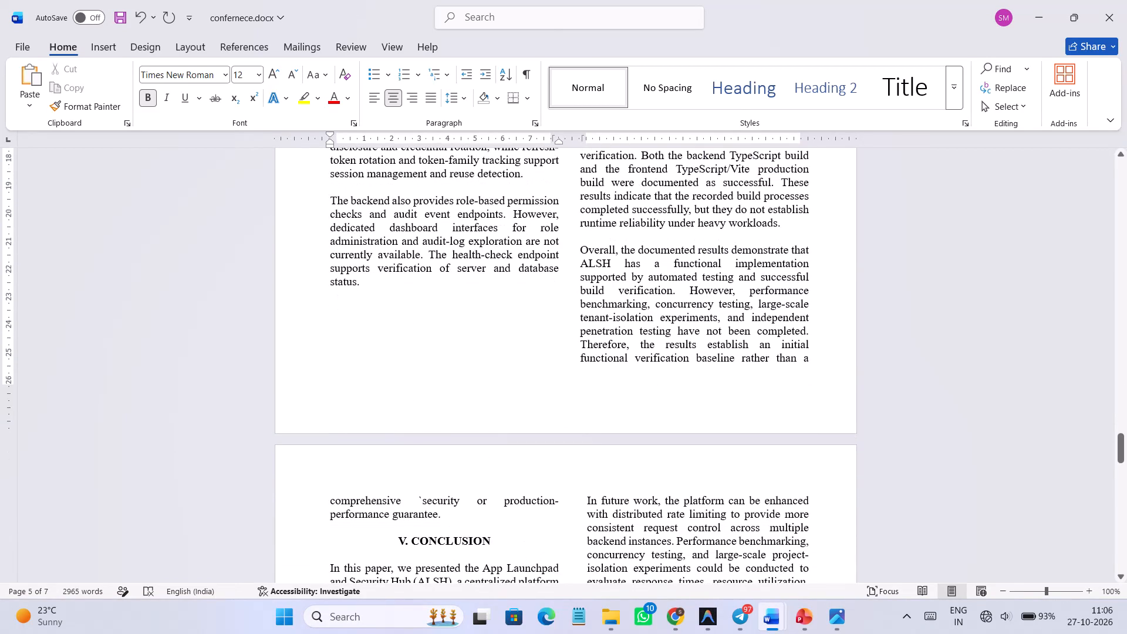
pyautogui.scroll(-4, 480, 263)
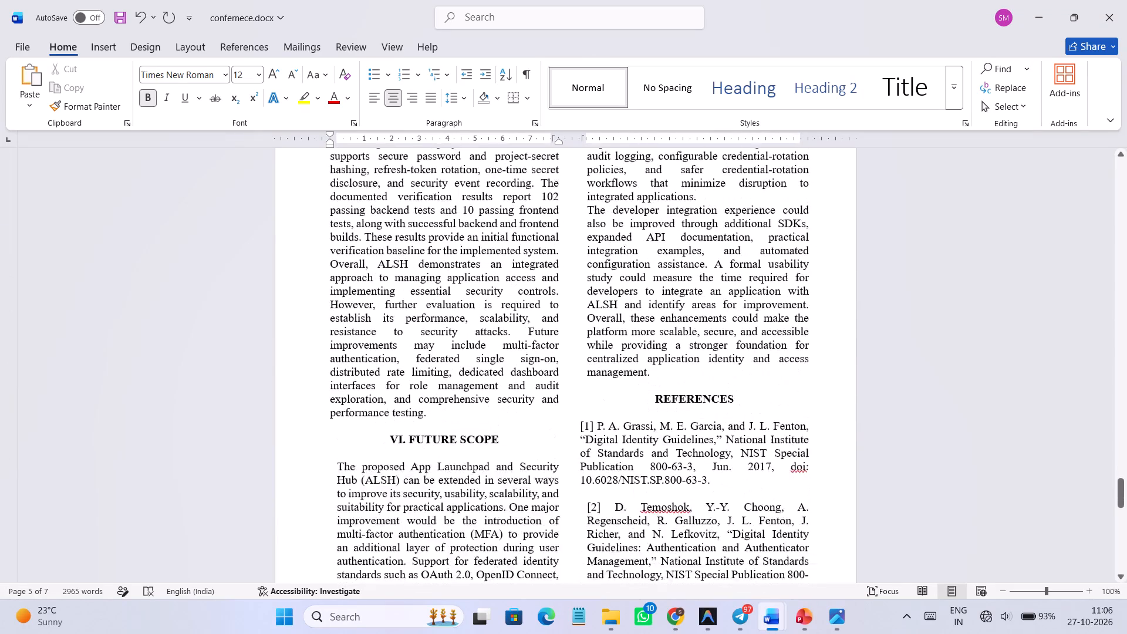
pyautogui.scroll(-5, 480, 263)
# Save the paper with the repositioned Figure 2 caption.
pyautogui.hotkey('ctrl', 's')
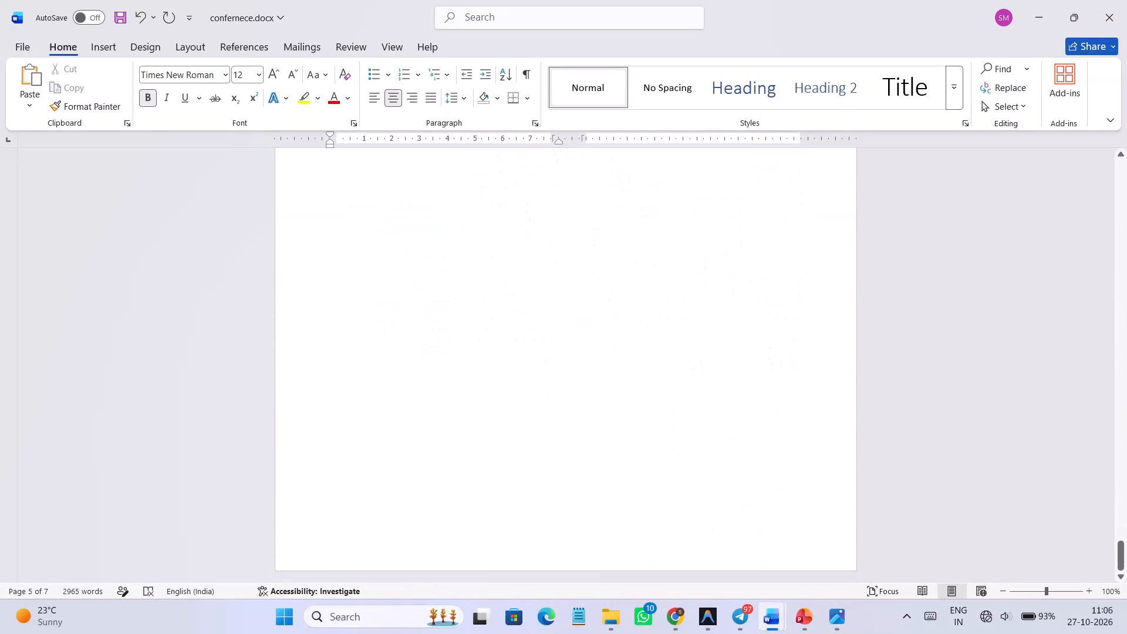
pyautogui.hotkey('ctrl', 's')
# Examine the overall layout with all pages shown together at 30%, and inspect the architecture figure and first page closer.
pyautogui.keyDown('ctrl'); pyautogui.scroll(-7, 480, 263); pyautogui.keyUp('ctrl')
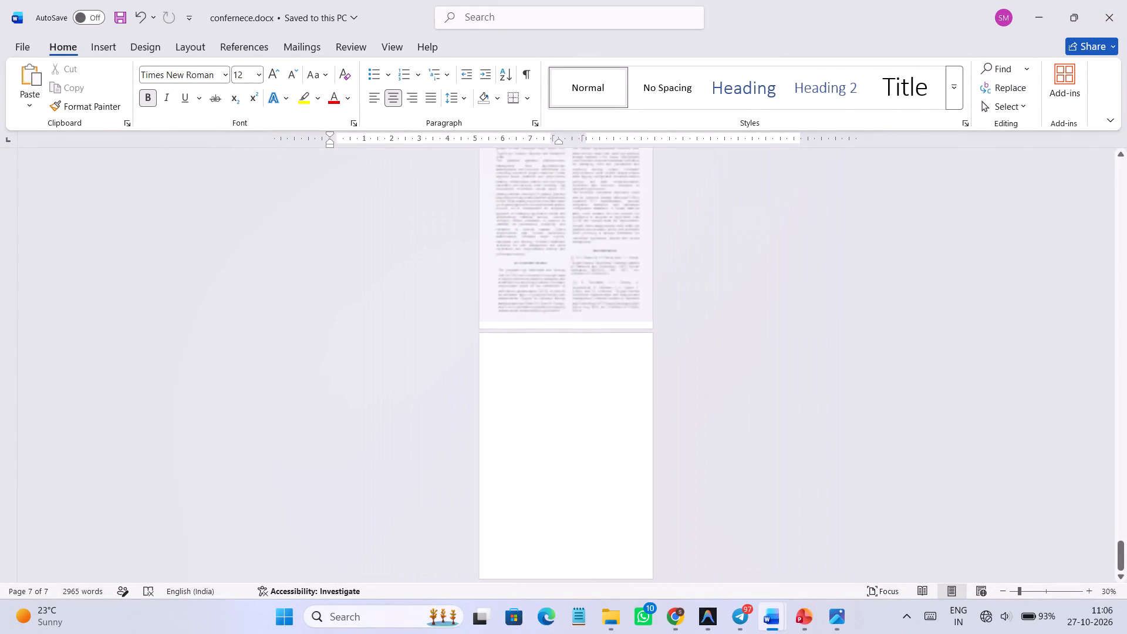
pyautogui.scroll(4, 480, 263)
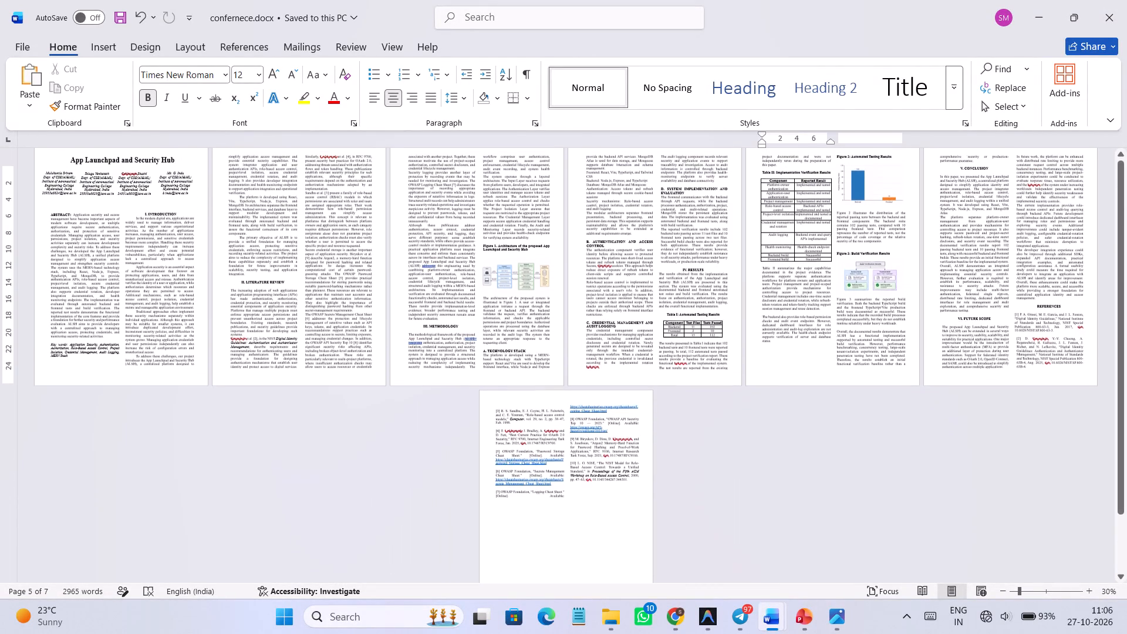
pyautogui.click(480, 263)
pyautogui.scroll(1, 480, 263)
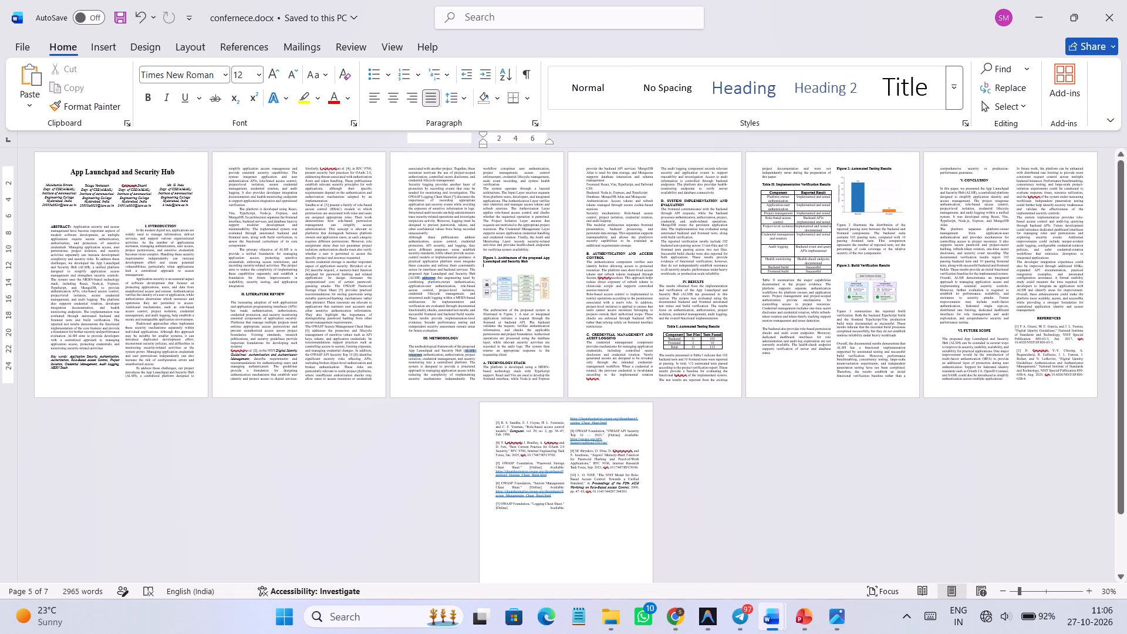
pyautogui.scroll(1, 480, 263)
pyautogui.keyDown('ctrl'); pyautogui.scroll(6, 283, 198); pyautogui.keyUp('ctrl')
pyautogui.hscroll(10, 283, 198)
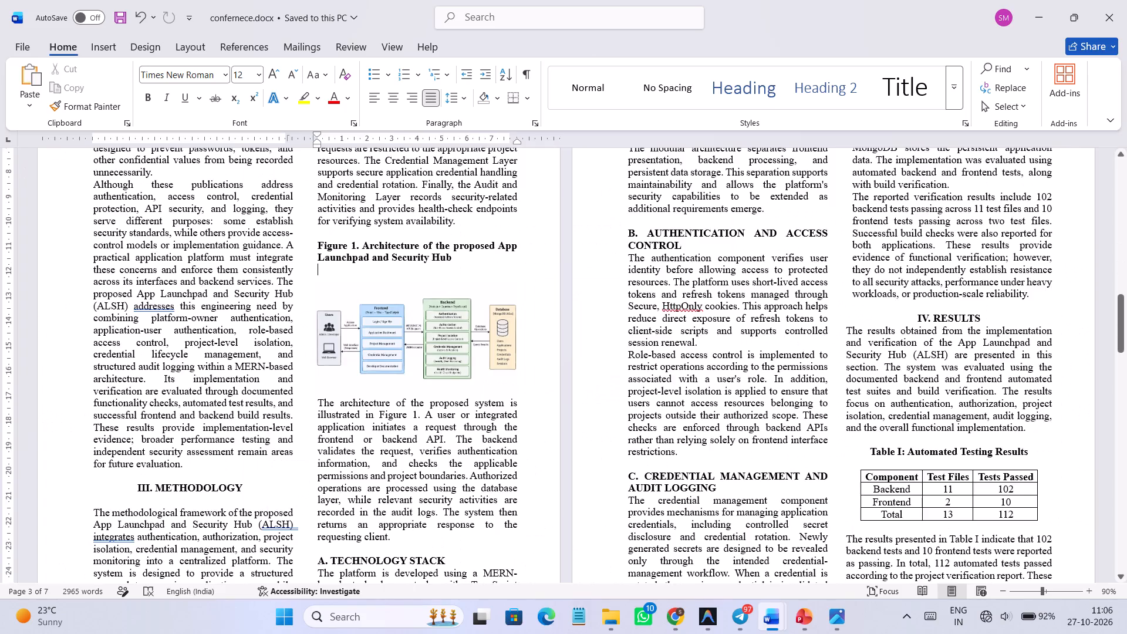
pyautogui.scroll(7, 283, 198)
pyautogui.keyDown('ctrl'); pyautogui.scroll(3, 283, 198); pyautogui.keyUp('ctrl')
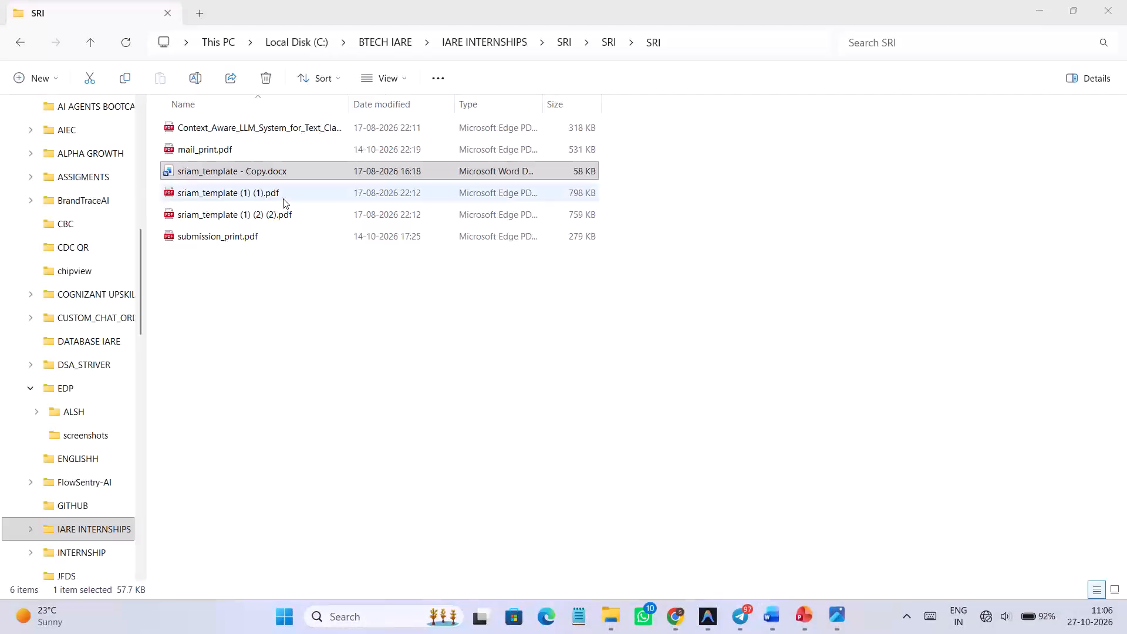
# Switch back to confernece.docx from the file window and template document, and save the paper again.
pyautogui.click(772, 633)
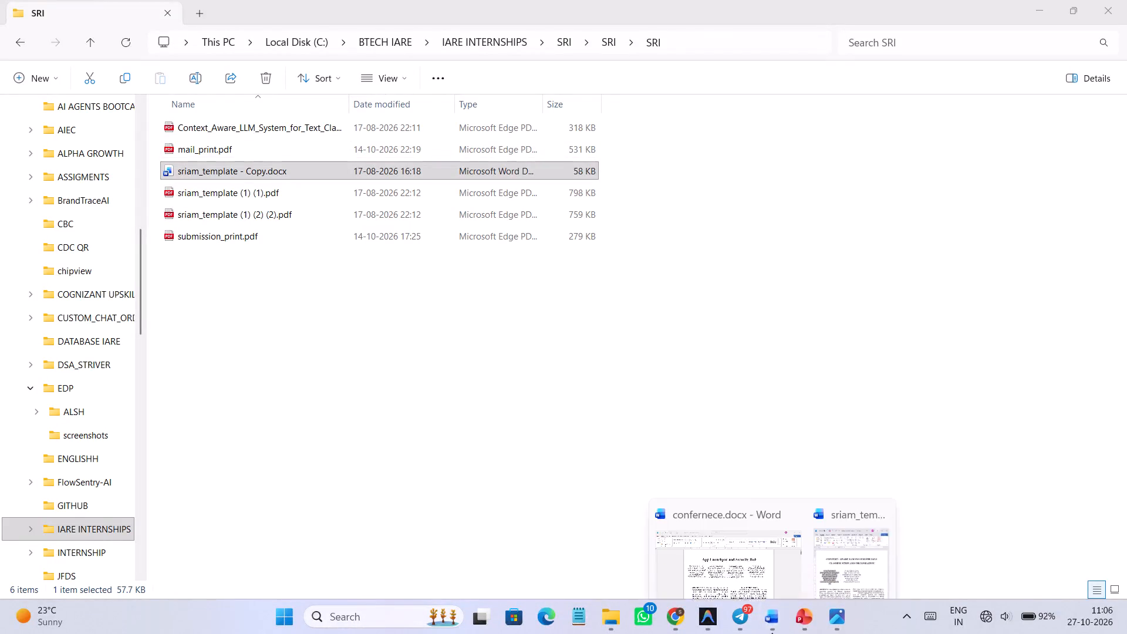
pyautogui.click(831, 555)
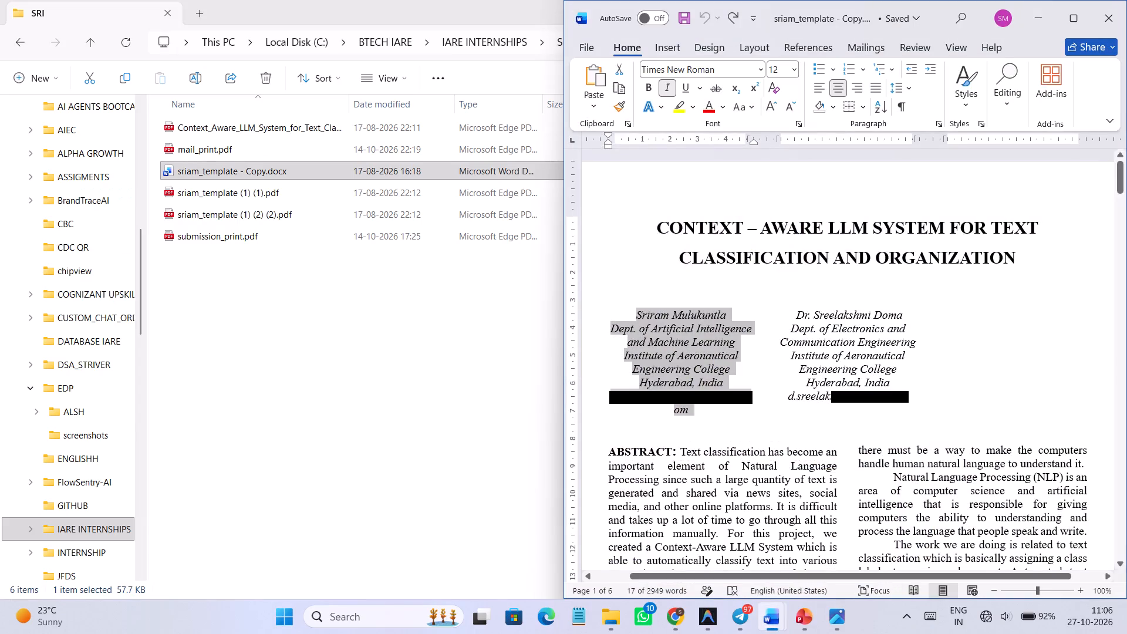
pyautogui.click(717, 564)
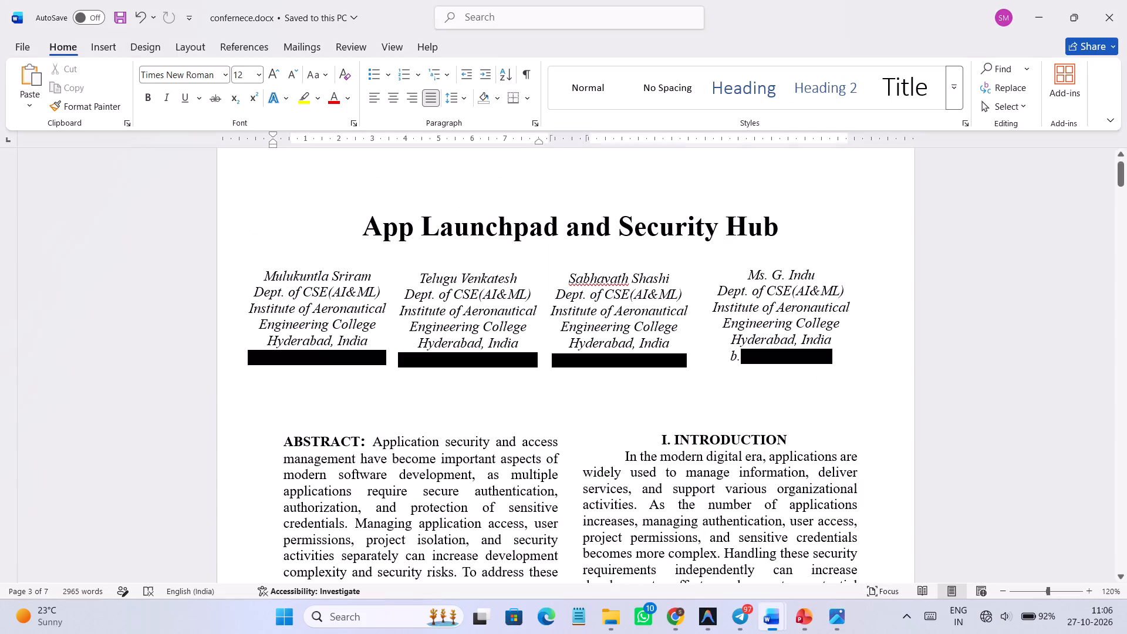
pyautogui.click(645, 481)
pyautogui.hotkey('ctrl', 's')
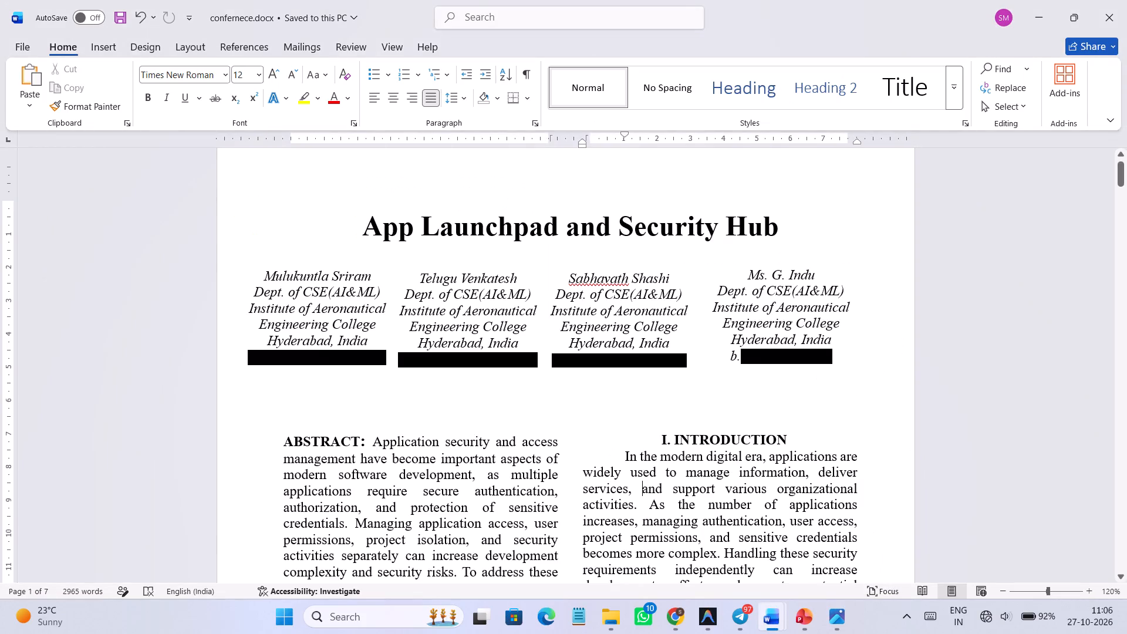
pyautogui.hotkey('ctrl', 's')
# Close the Word documents, File Explorer, Photos and PowerPoint windows to return to the desktop.
pyautogui.hotkey('alt', 'F4')
pyautogui.hotkey('alt', 'F4')
pyautogui.hotkey('alt', 'F4')
pyautogui.hotkey('alt', 'F4')
pyautogui.hotkey('alt', 'F4')
pyautogui.hotkey('alt', 'F4')
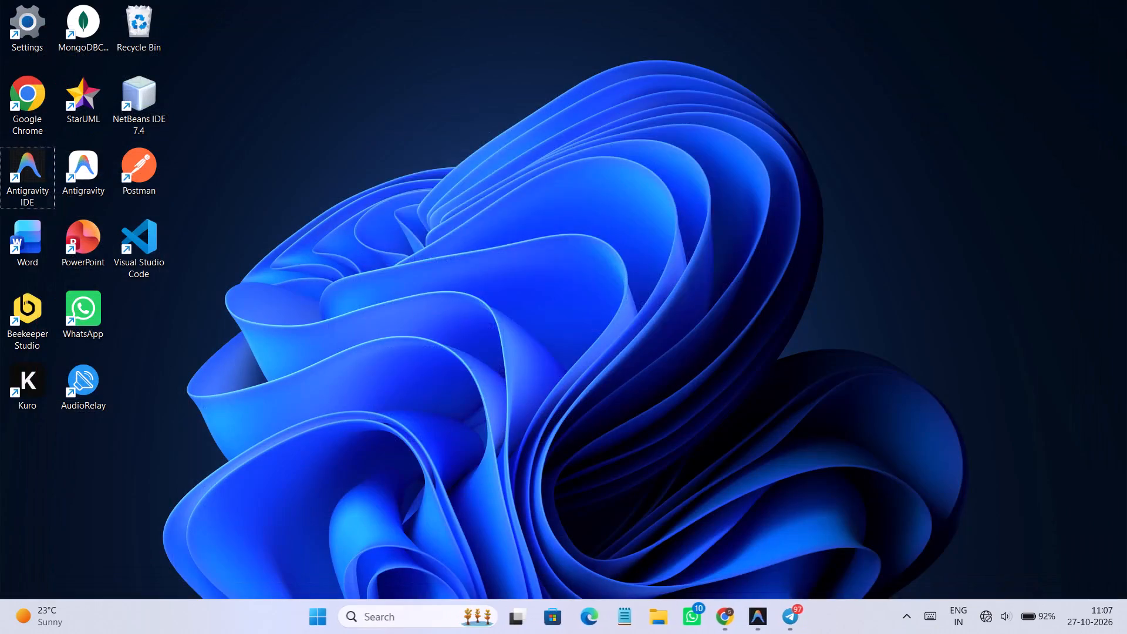